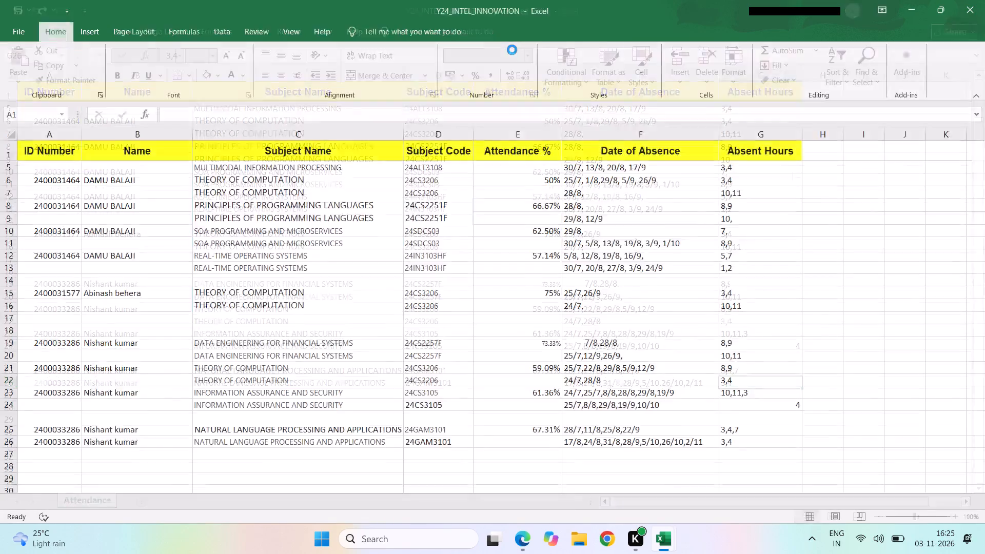
Select the empty ID Number cell A29, below the last attendance record.
scroll(390, 233, down, 1)
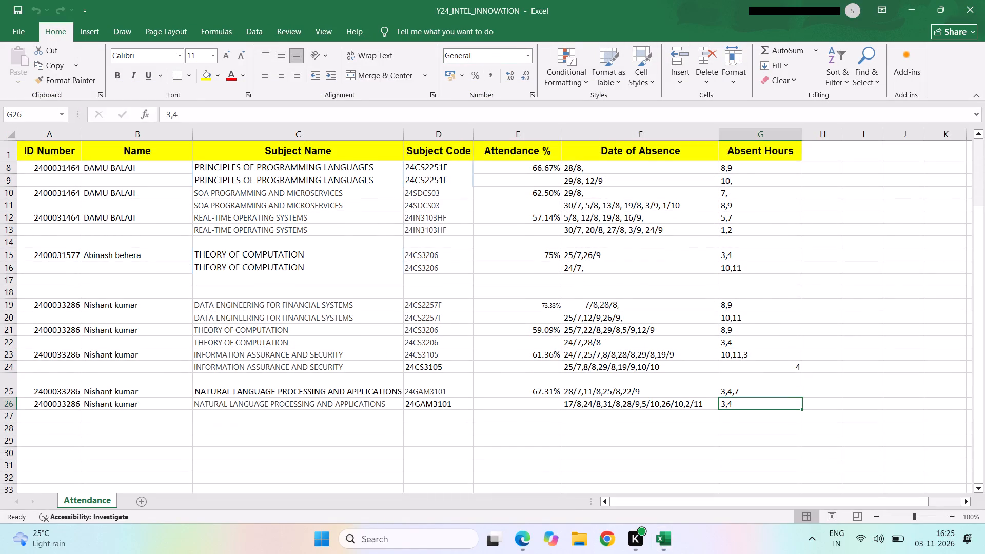
scroll(67, 426, down, 1)
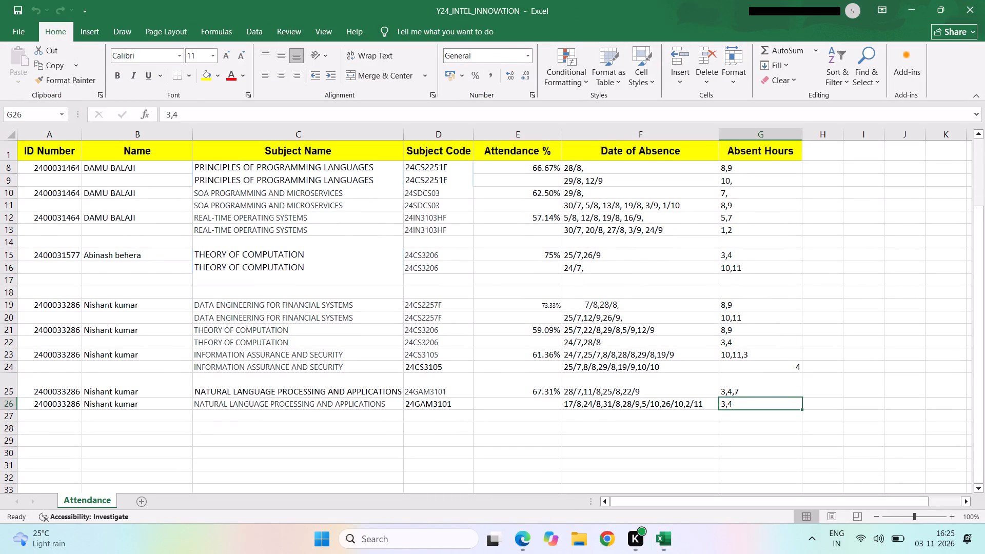
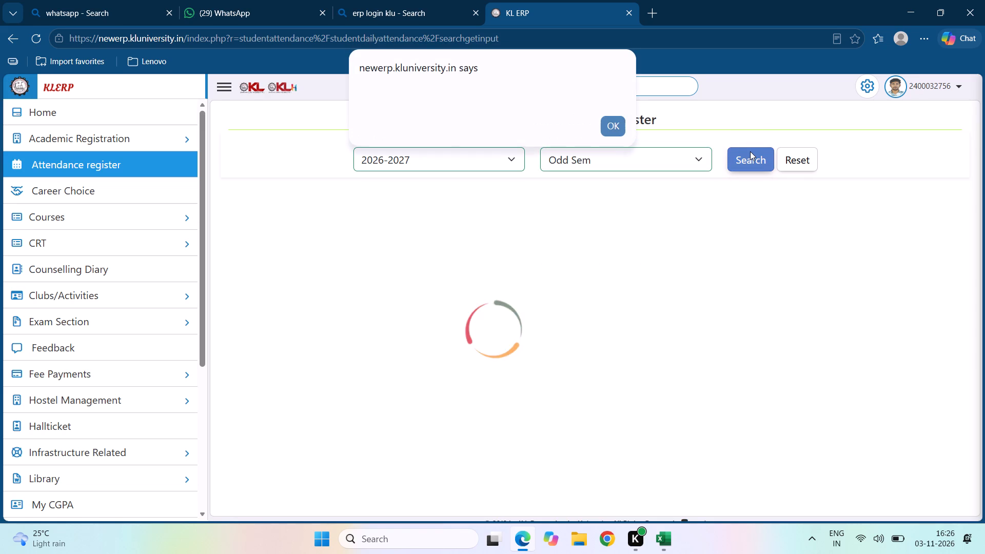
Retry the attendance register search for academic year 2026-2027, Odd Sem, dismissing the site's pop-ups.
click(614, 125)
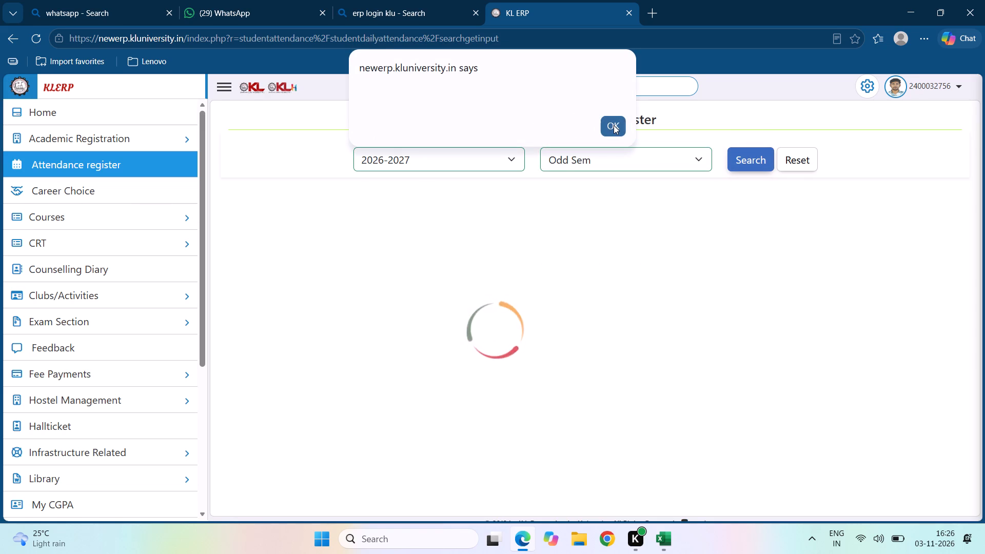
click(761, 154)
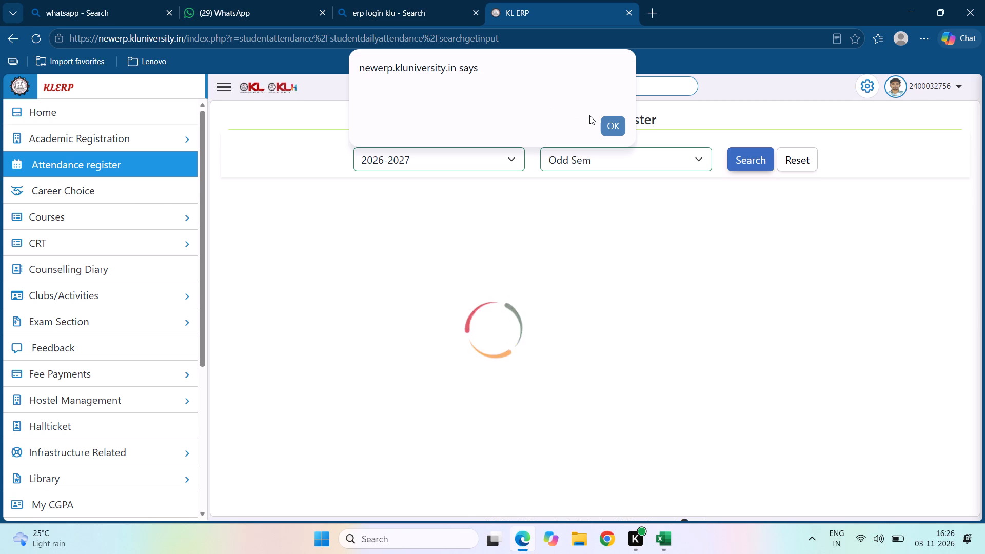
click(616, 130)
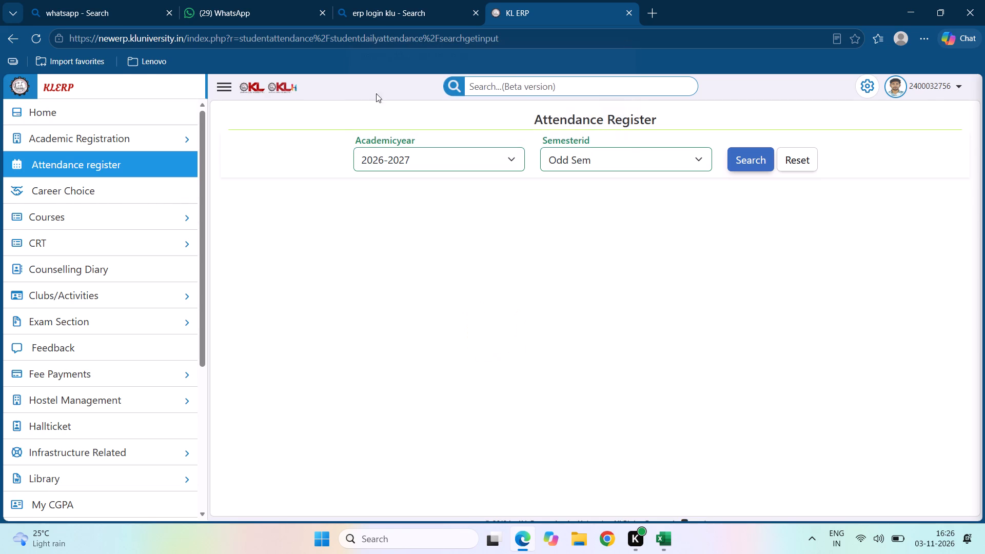
Reload the attendance register page and search it for academic year 2026-2027 and semester Odd Sem.
click(34, 32)
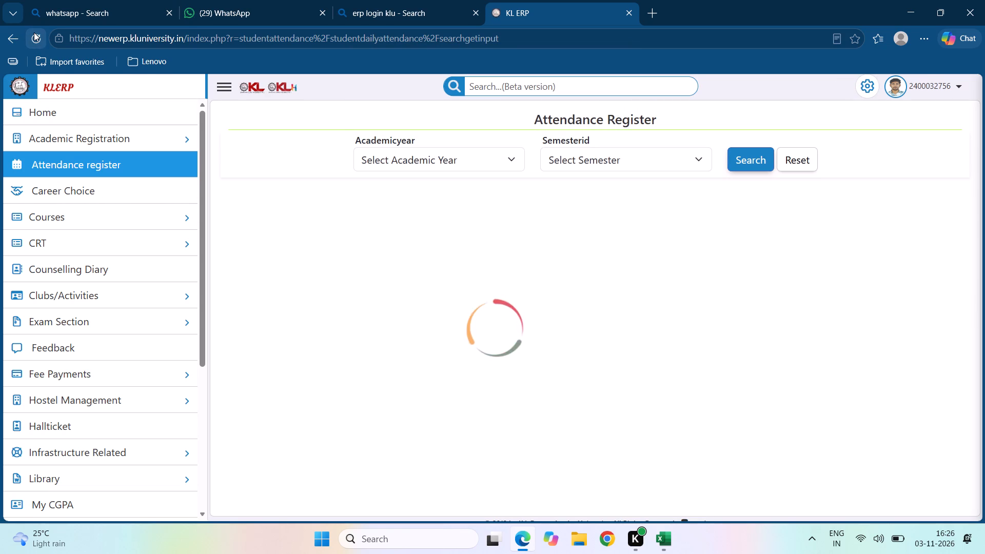
click(485, 169)
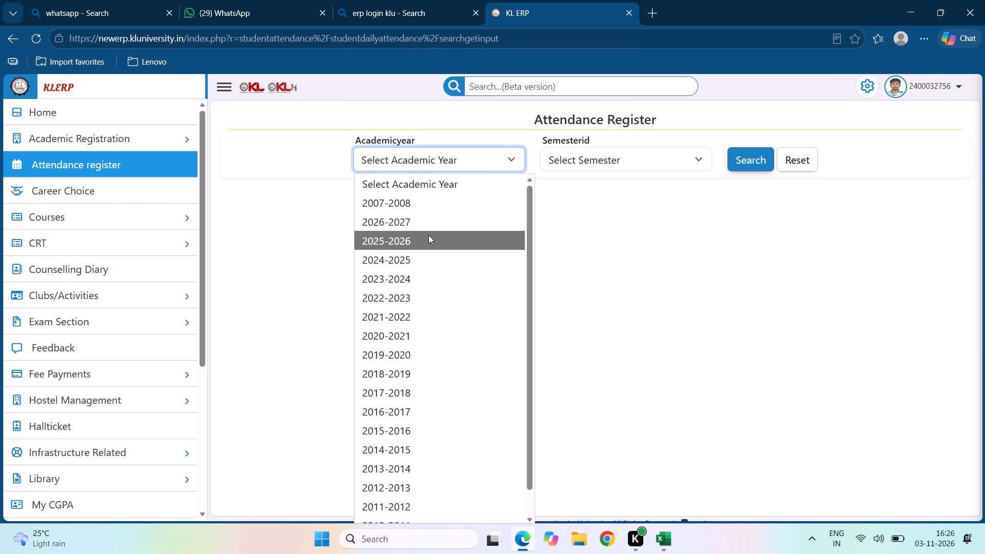
click(426, 225)
click(592, 151)
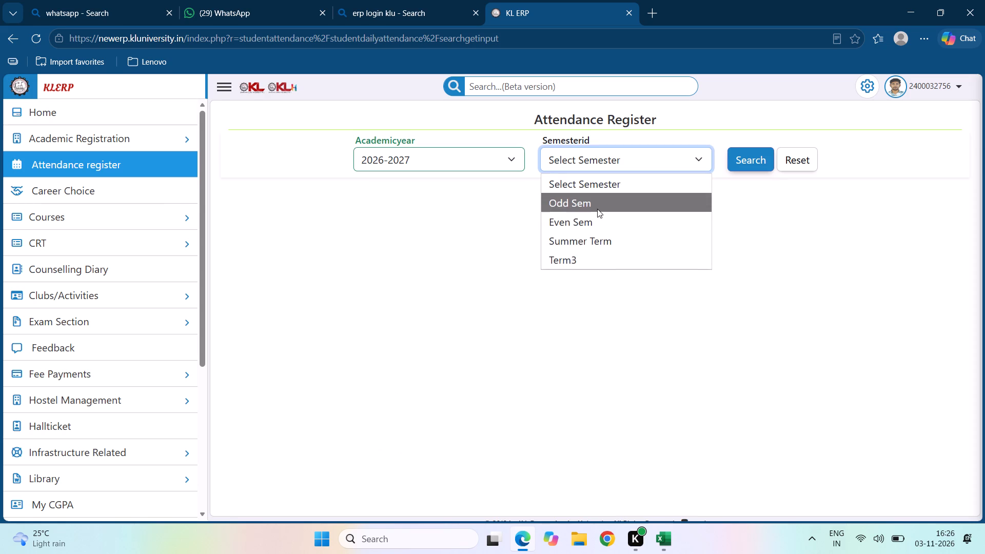
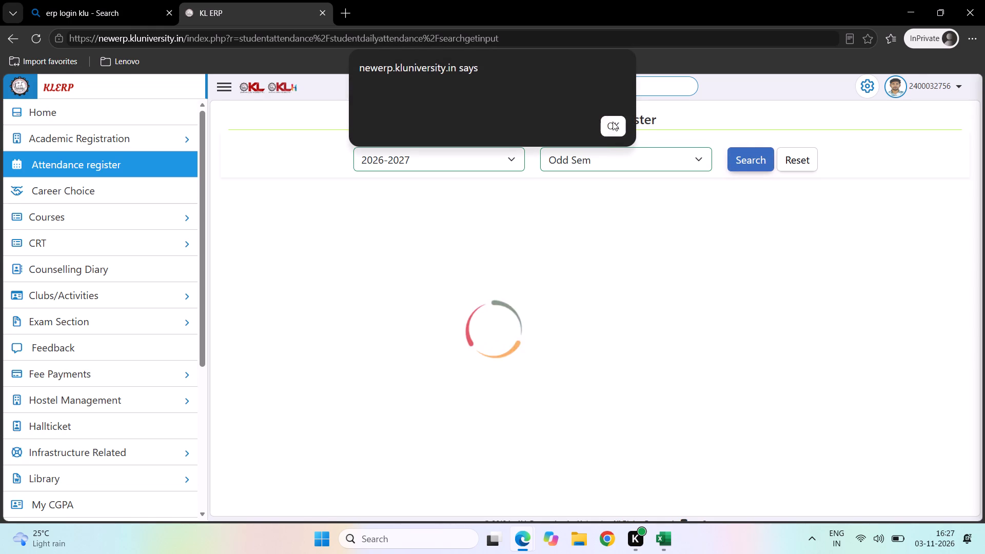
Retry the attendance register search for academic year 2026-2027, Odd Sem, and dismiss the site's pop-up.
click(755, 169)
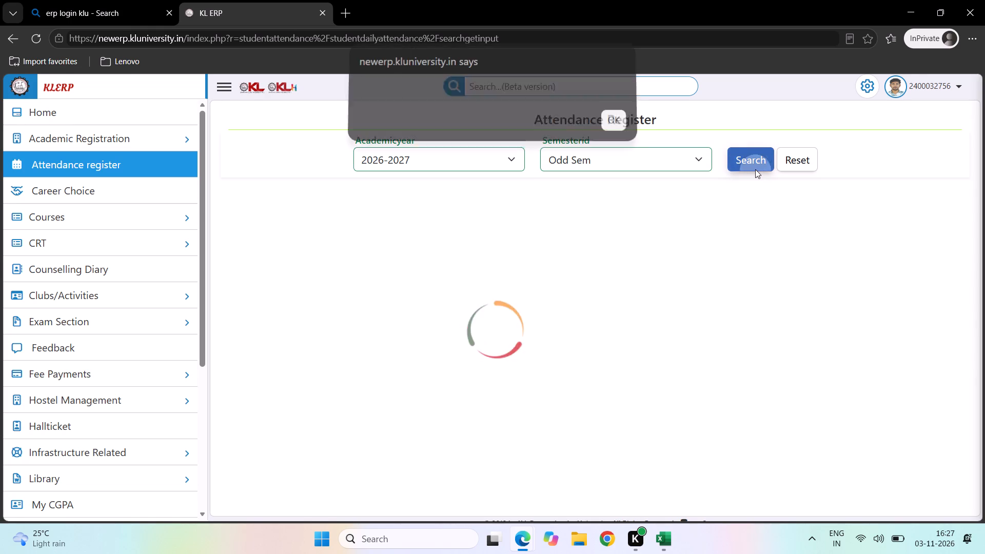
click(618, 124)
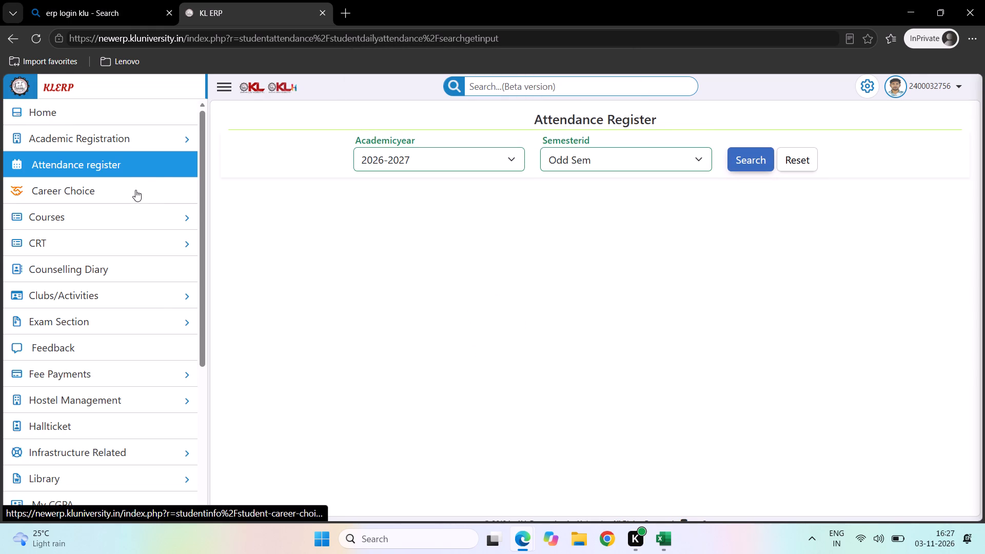
Open the My CGPA page to view the student's semester-end exam results.
scroll(140, 248, down, 2)
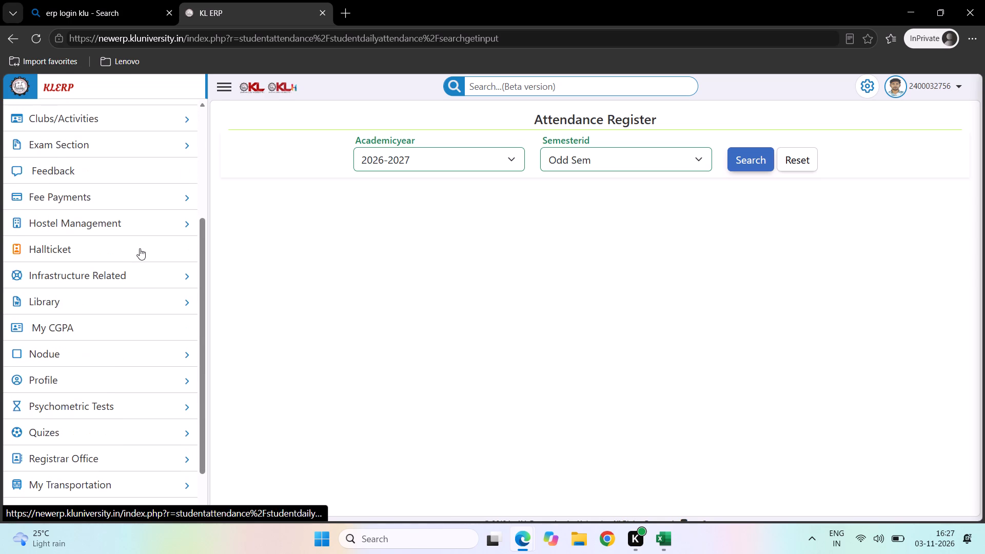
click(92, 324)
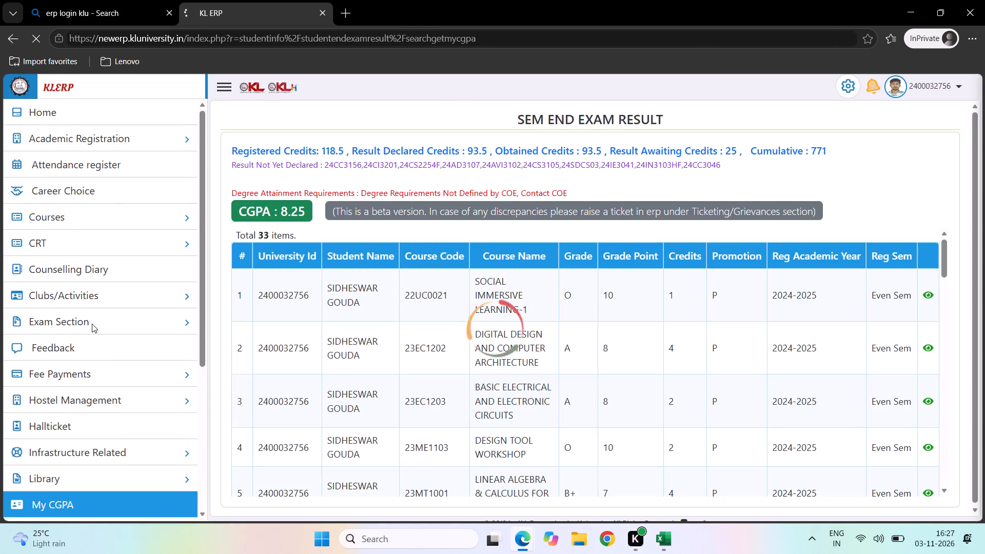
scroll(92, 324, down, 4)
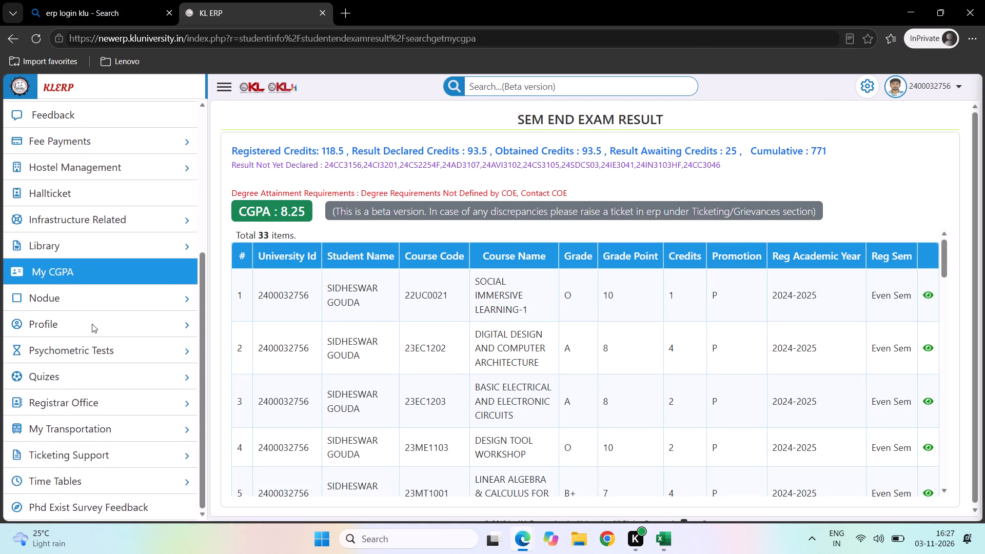
scroll(92, 324, up, 7)
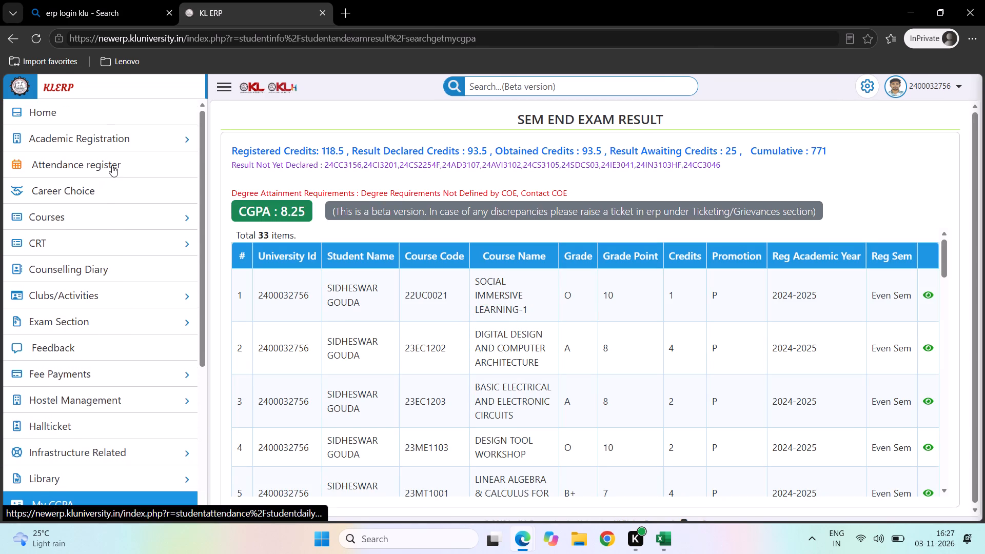
Reopen the Attendance Register and search it for academic year 2026-2027 and semester Odd Sem, retrying once and dismissing the pop-ups.
click(112, 165)
click(413, 155)
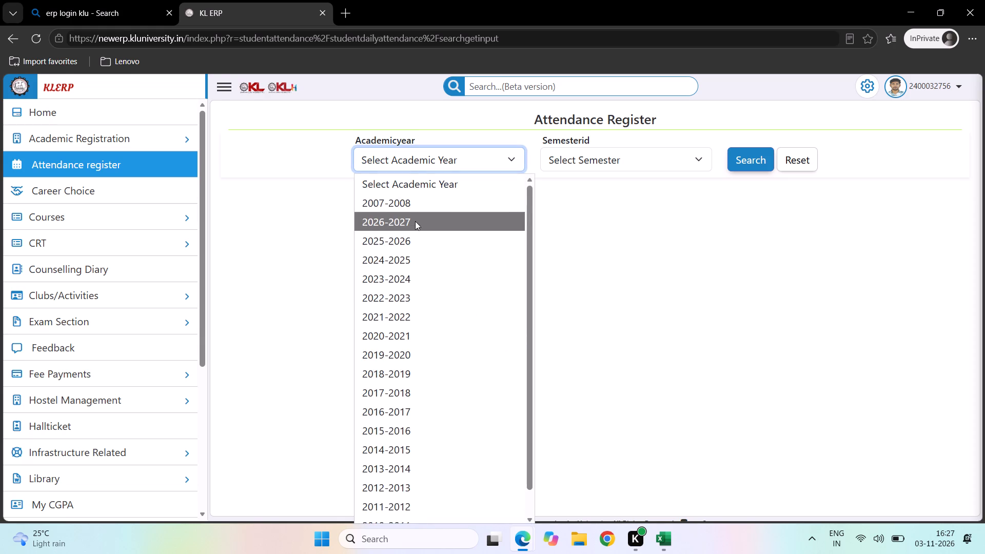
click(415, 222)
click(592, 160)
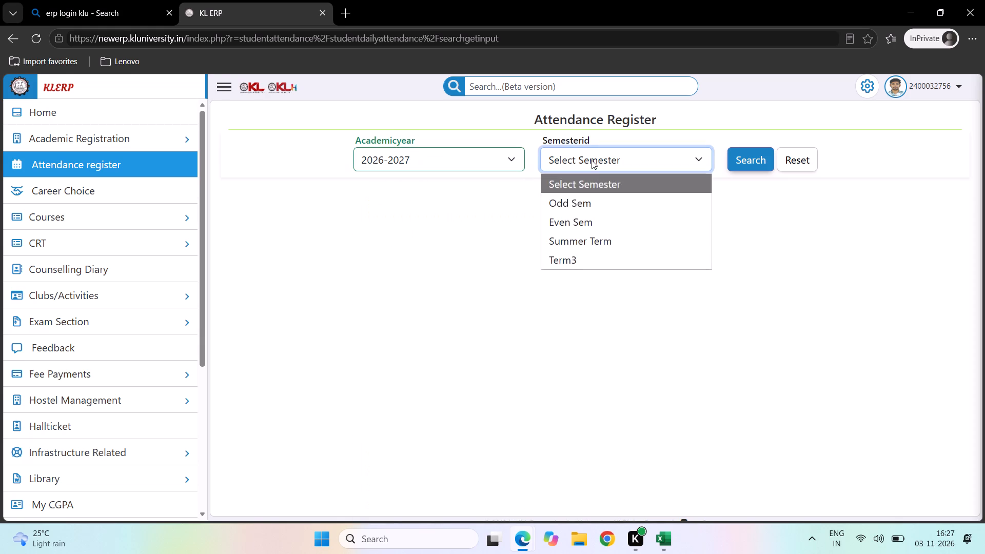
click(592, 204)
click(755, 167)
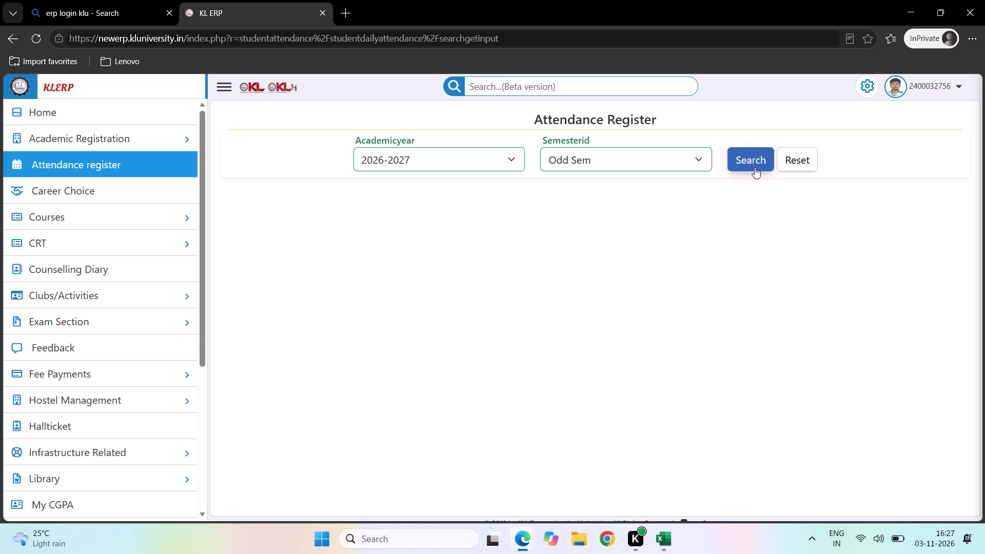
click(614, 130)
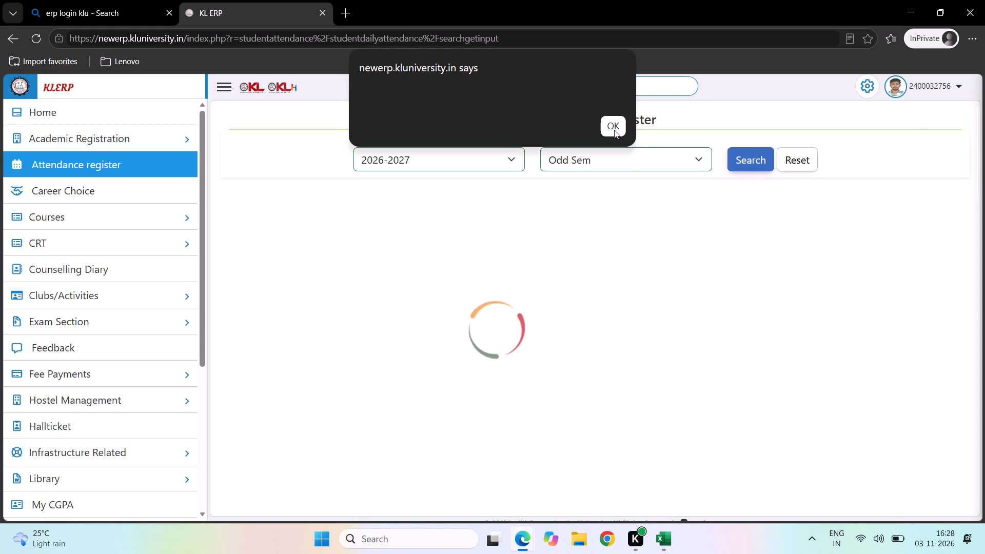
click(752, 161)
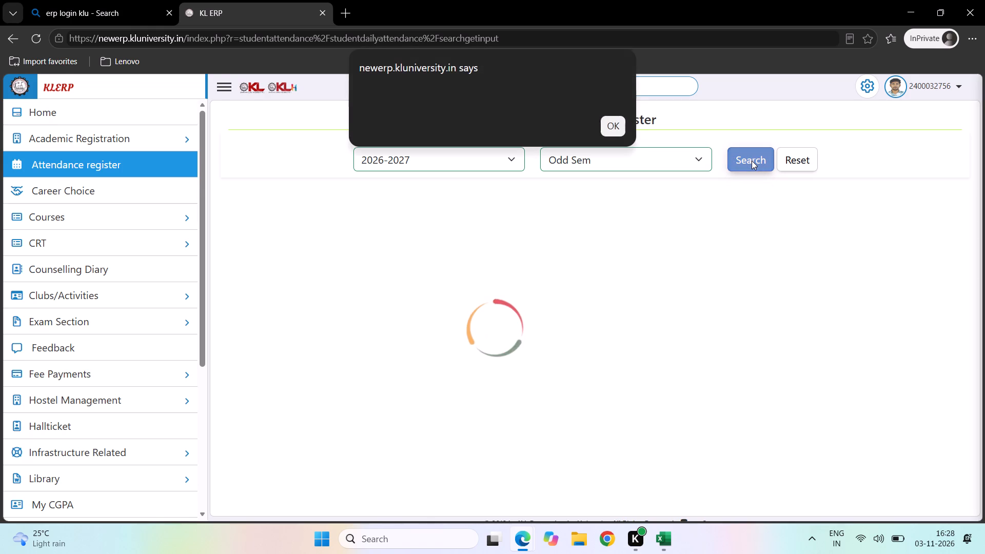
click(611, 125)
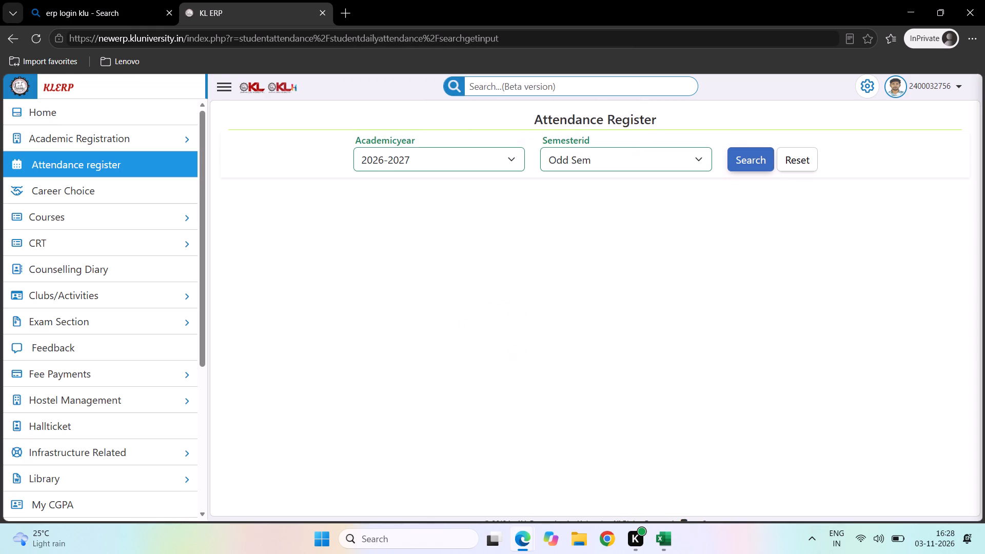
Close the InPrivate window and open the KL Attendance Calculator & Timetable page from the regular window's browsing history.
click(981, 9)
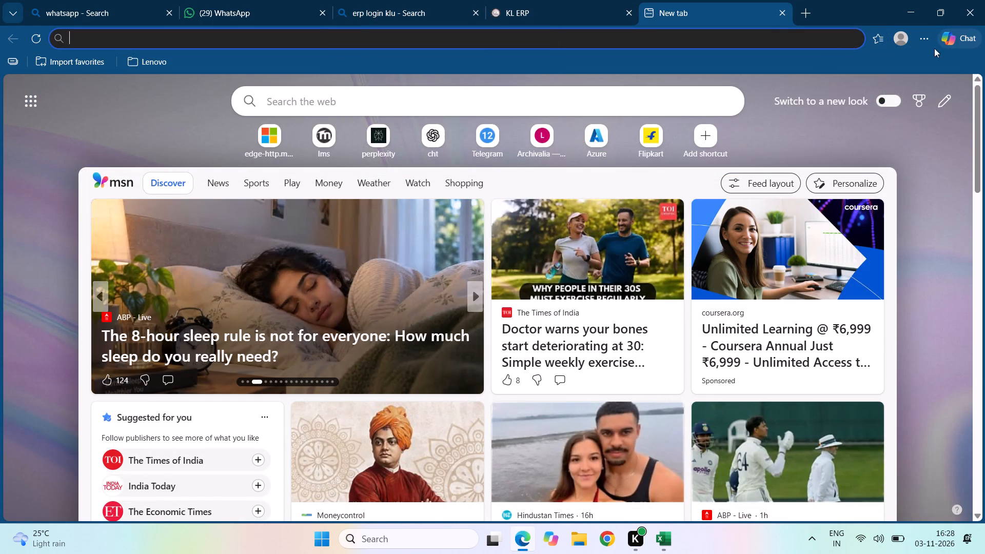
click(932, 38)
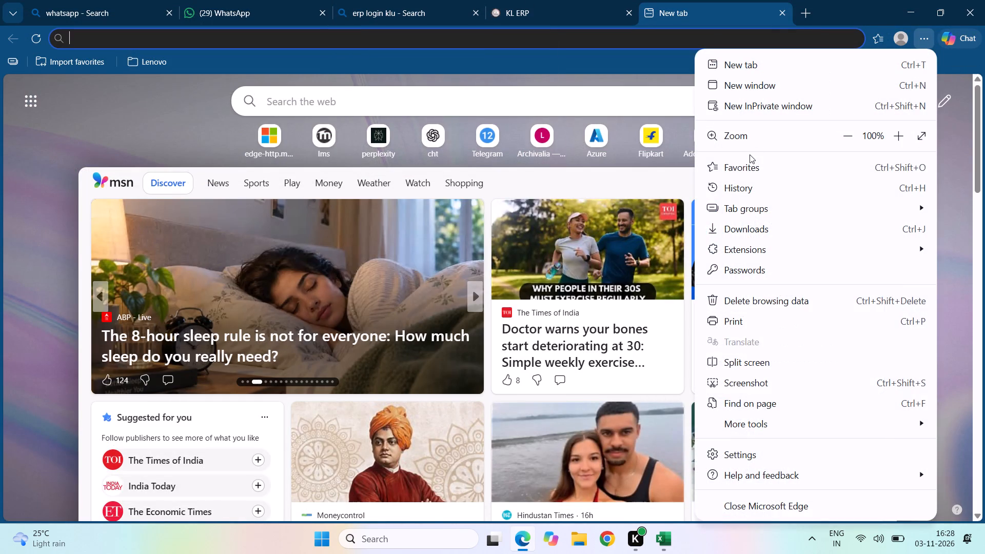
click(751, 183)
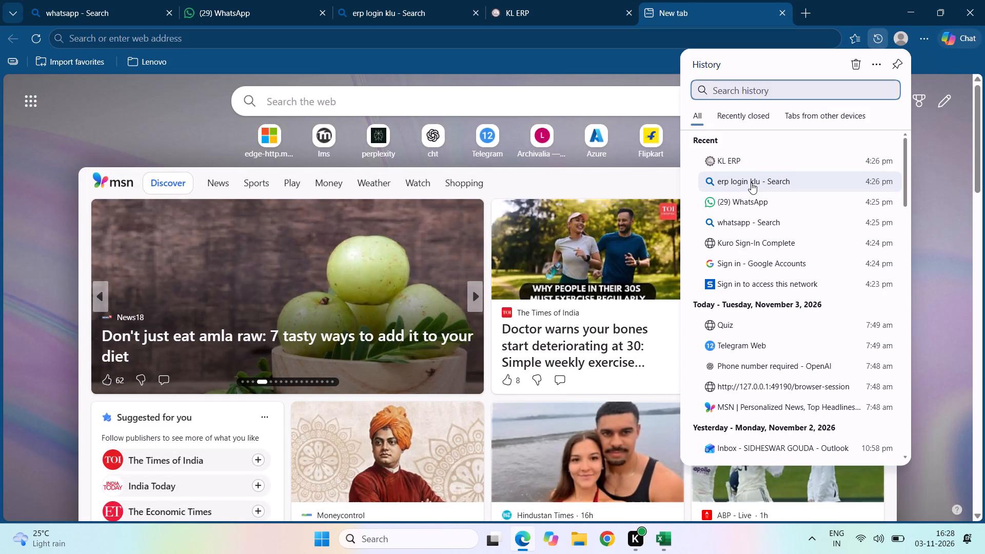
scroll(791, 300, down, 3)
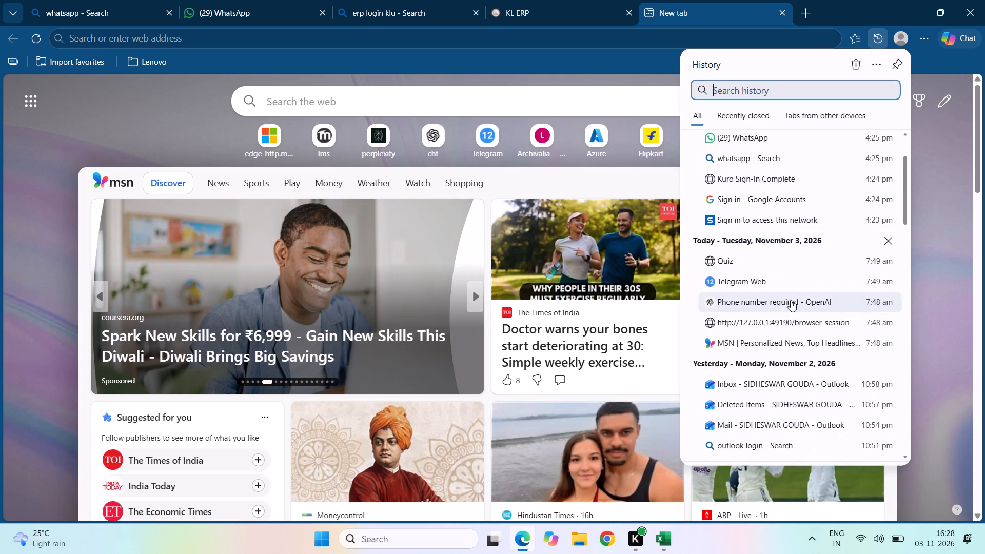
scroll(791, 300, down, 4)
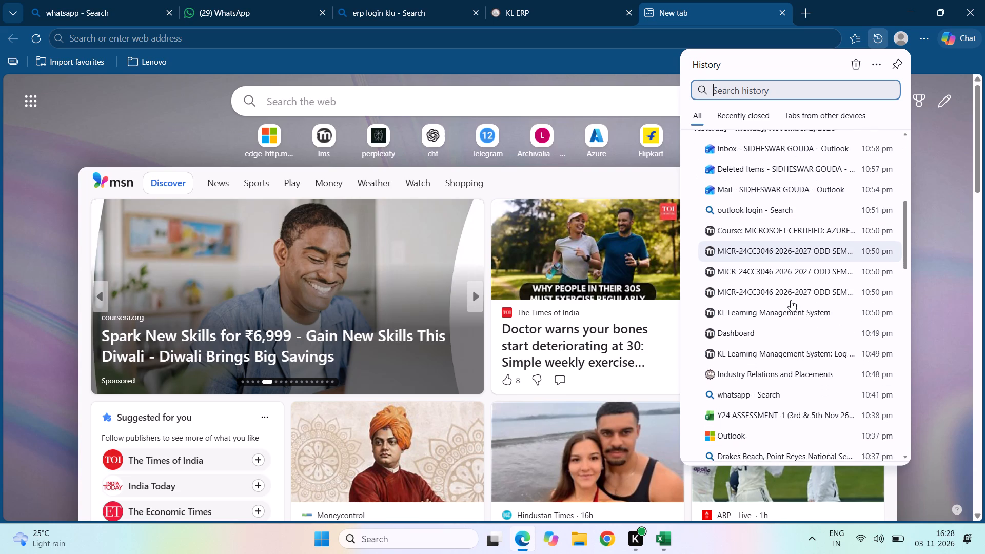
scroll(791, 300, down, 3)
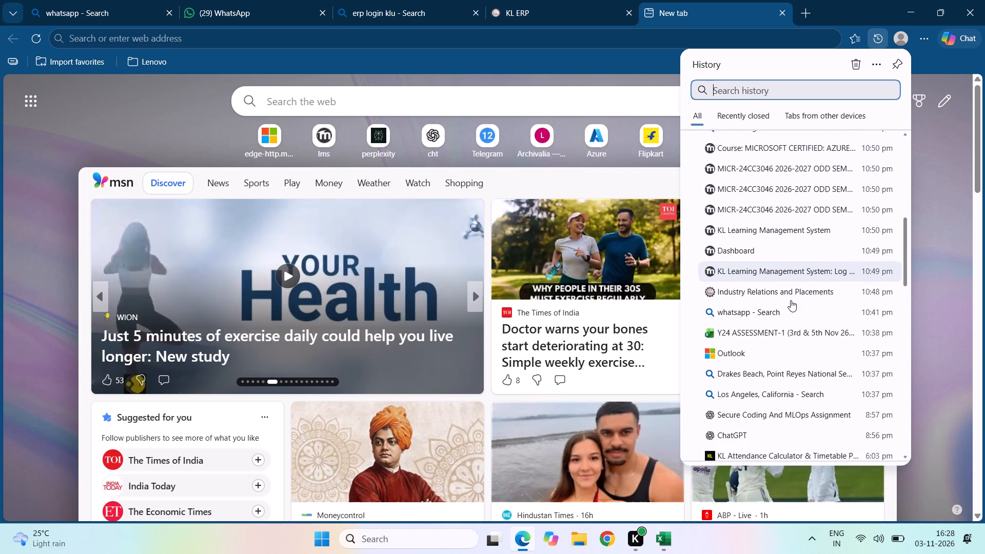
scroll(791, 300, down, 3)
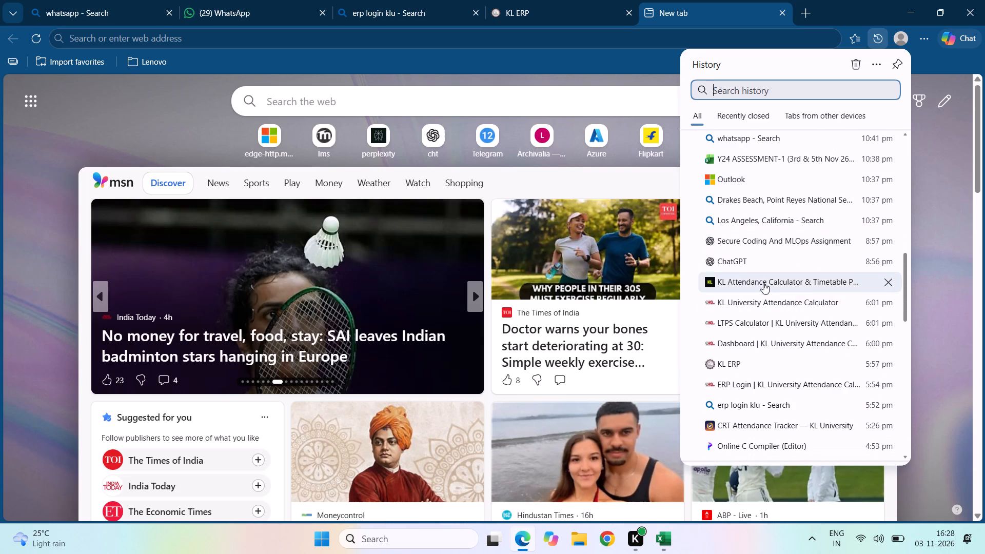
click(755, 272)
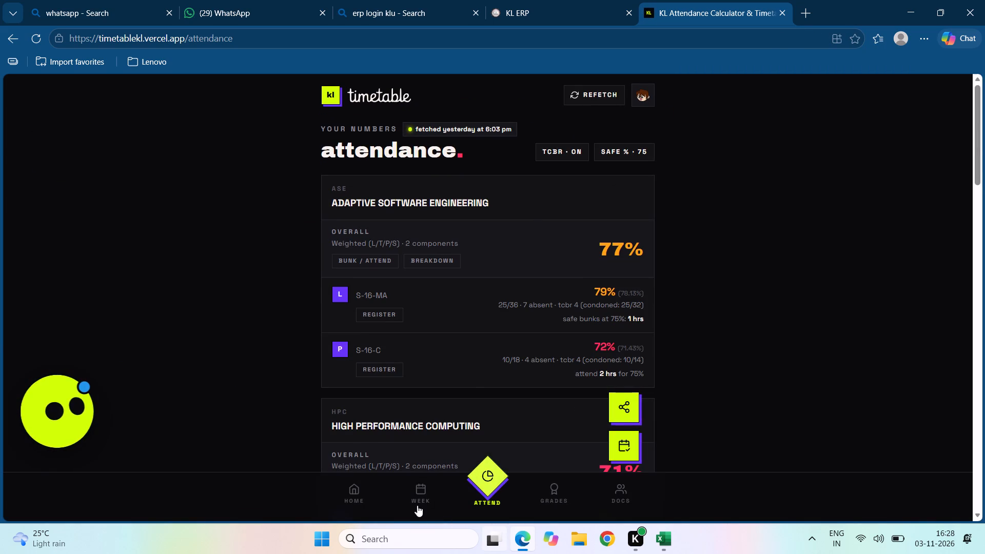
View the full weekly schedule on the timetable site.
click(432, 490)
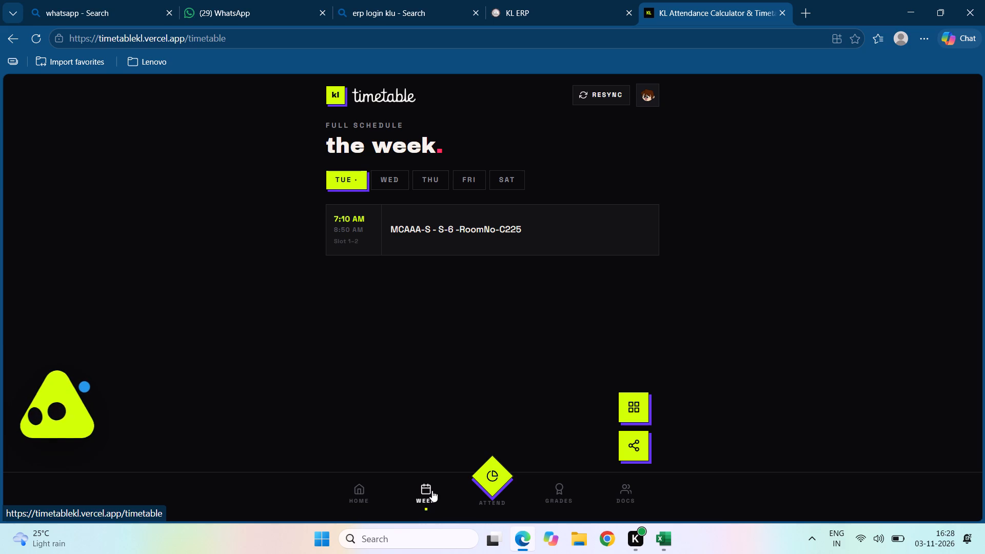
Return to the attendance overview and try to open the S-16-MA lecture register for Adaptive Software Engineering.
click(492, 466)
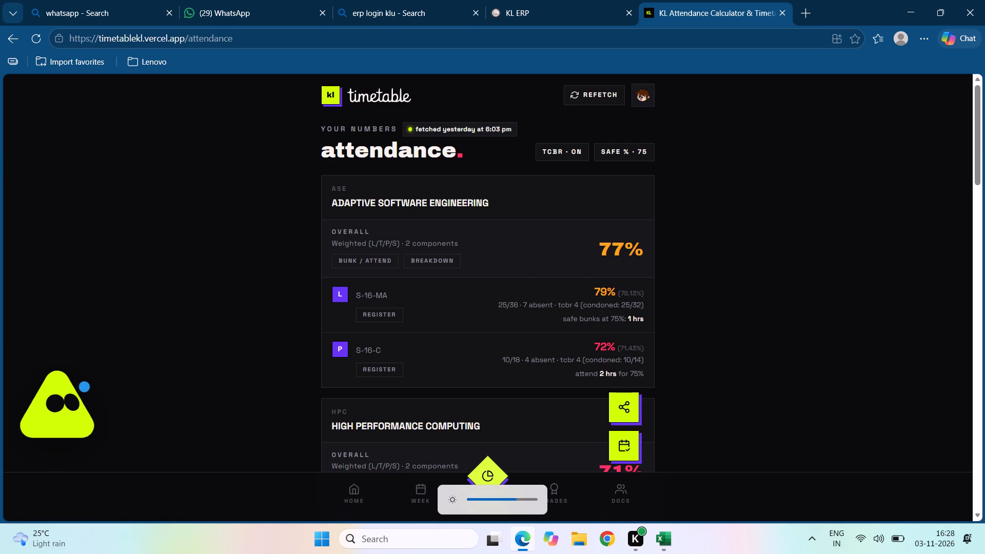
scroll(526, 299, down, 1)
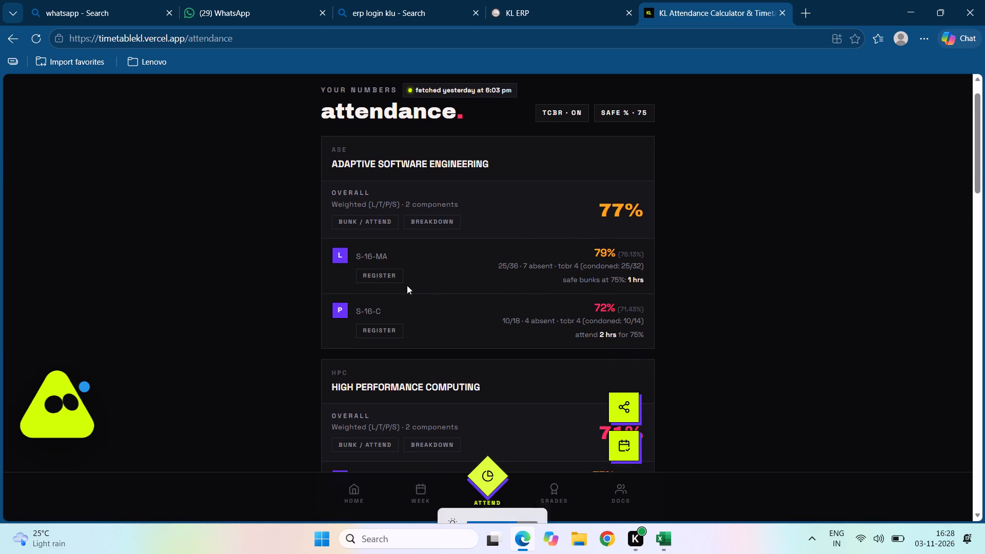
scroll(396, 272, up, 1)
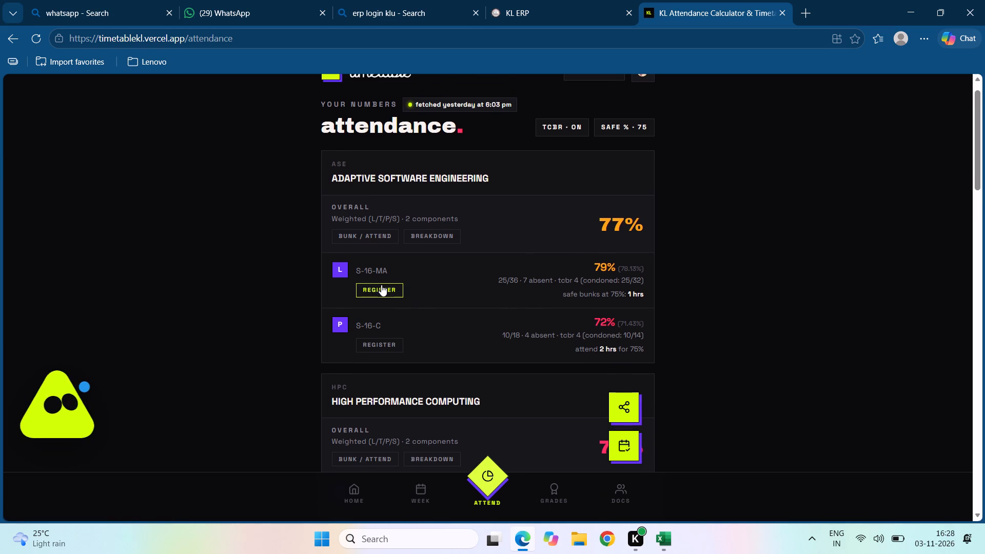
click(381, 285)
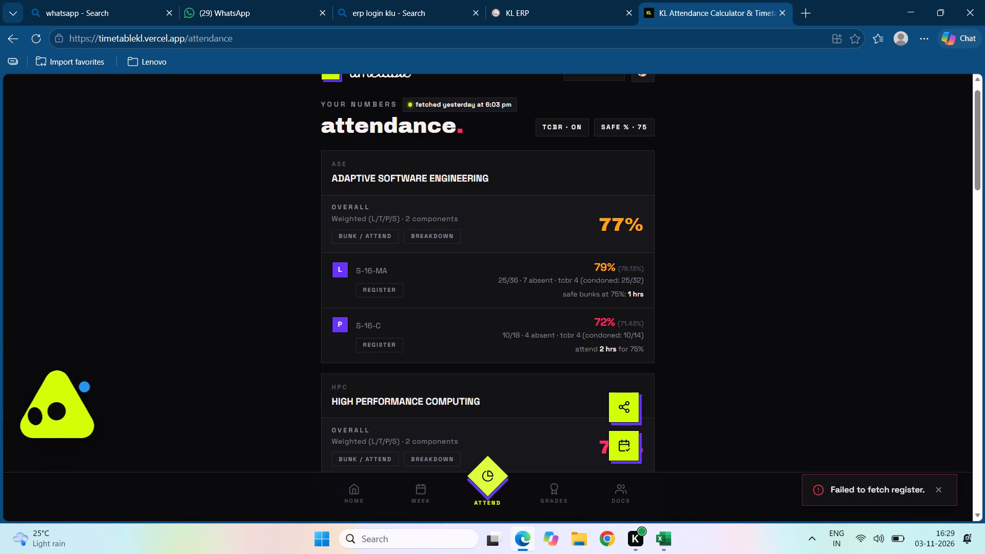
Copy the subject name ADAPTIVE SOFTWARE ENGINEERING into cell C29 of the Excel attendance sheet, using the sheet's own cell formatting.
drag(496, 176, 323, 187)
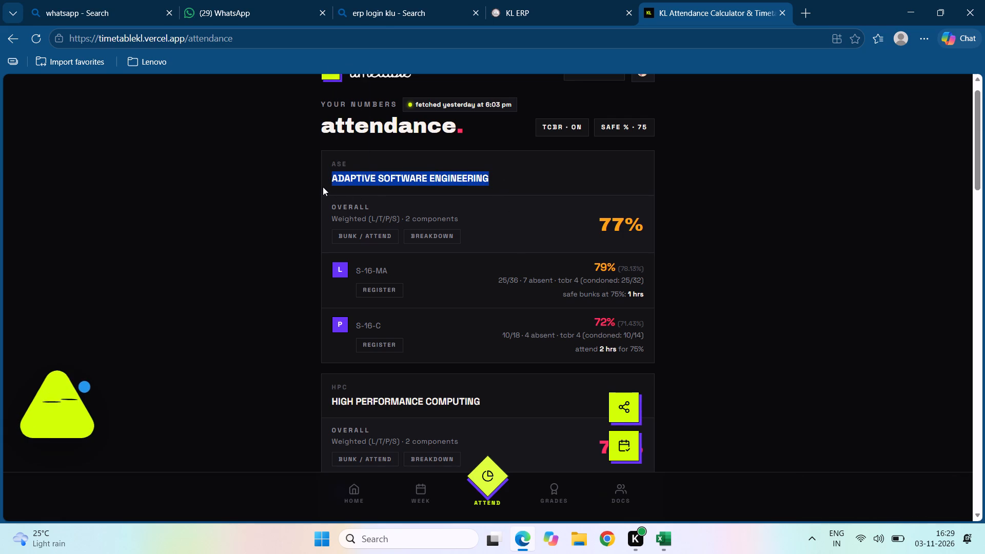
key(ctrl+c)
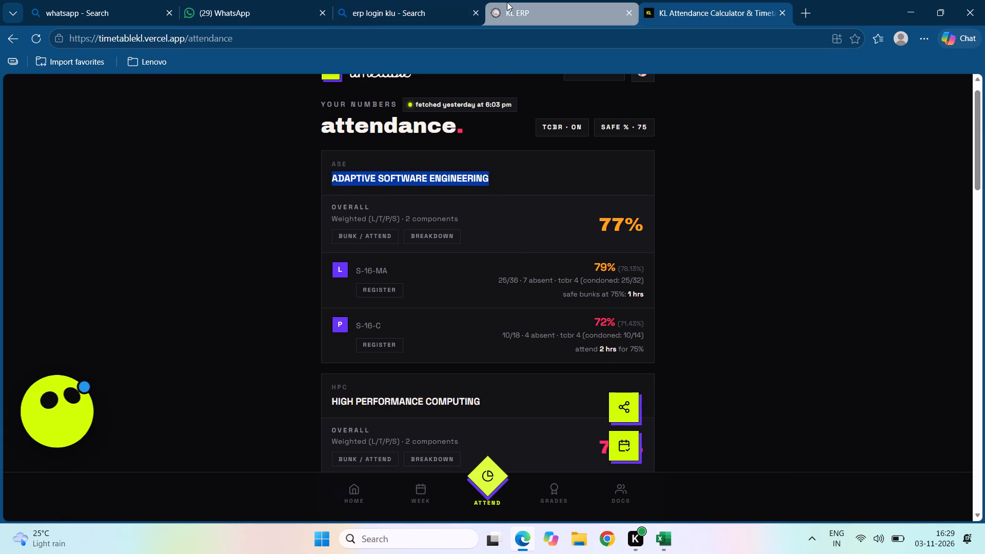
click(667, 533)
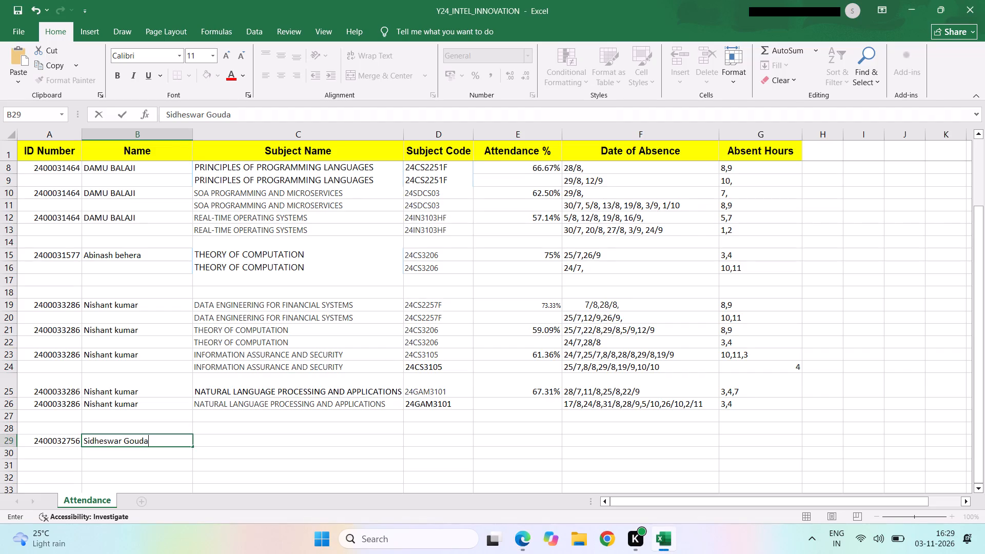
click(229, 445)
key(ctrl+v)
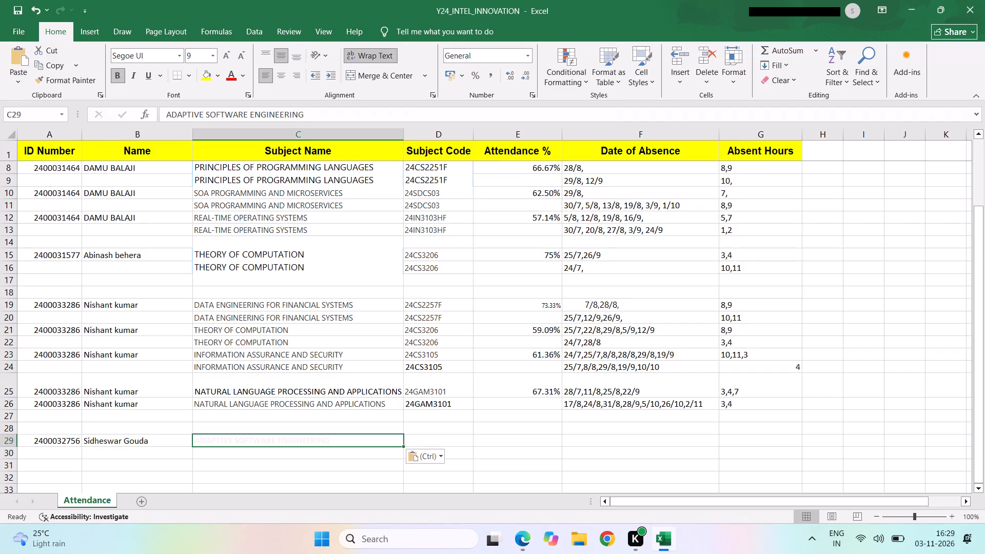
click(347, 442)
click(437, 460)
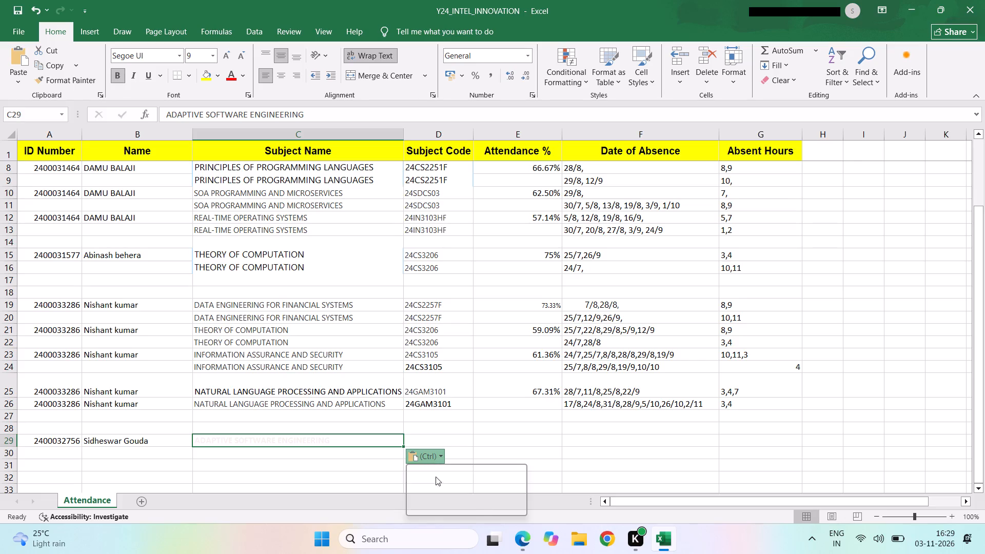
click(436, 480)
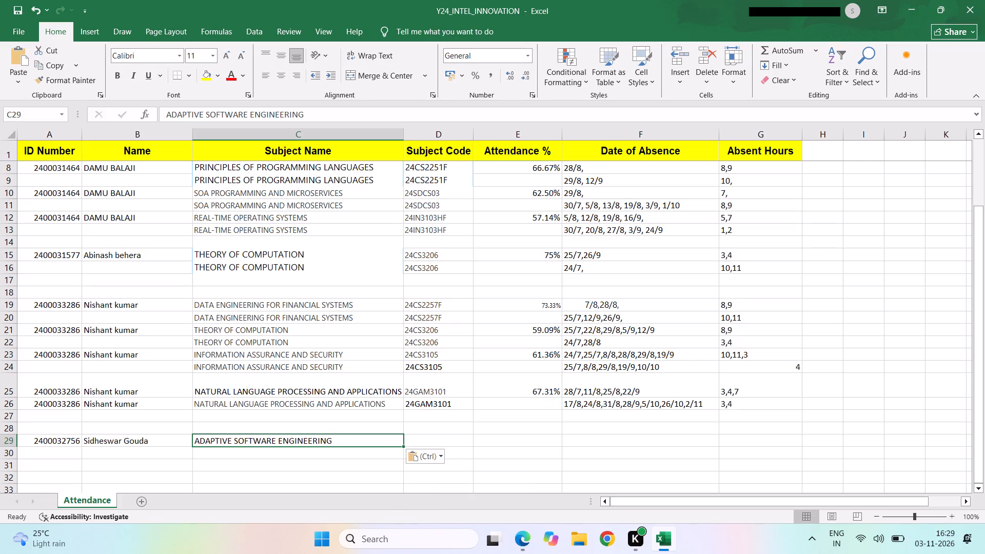
Copy the subject name HIGH PERFORMANCE COMPUTING from the attendance overview into cell C32 of the Excel sheet, matching the sheet's own formatting.
click(443, 439)
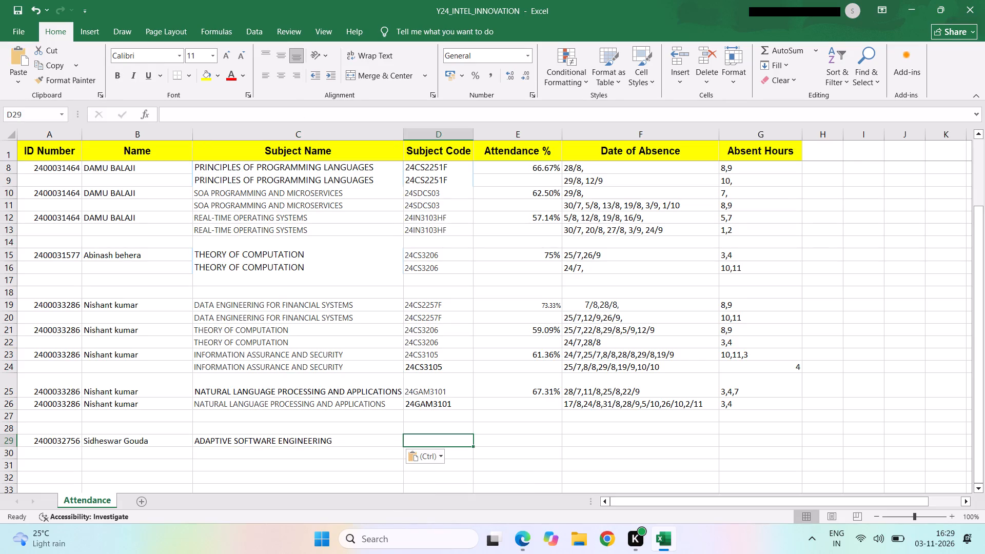
key(alt+Tab)
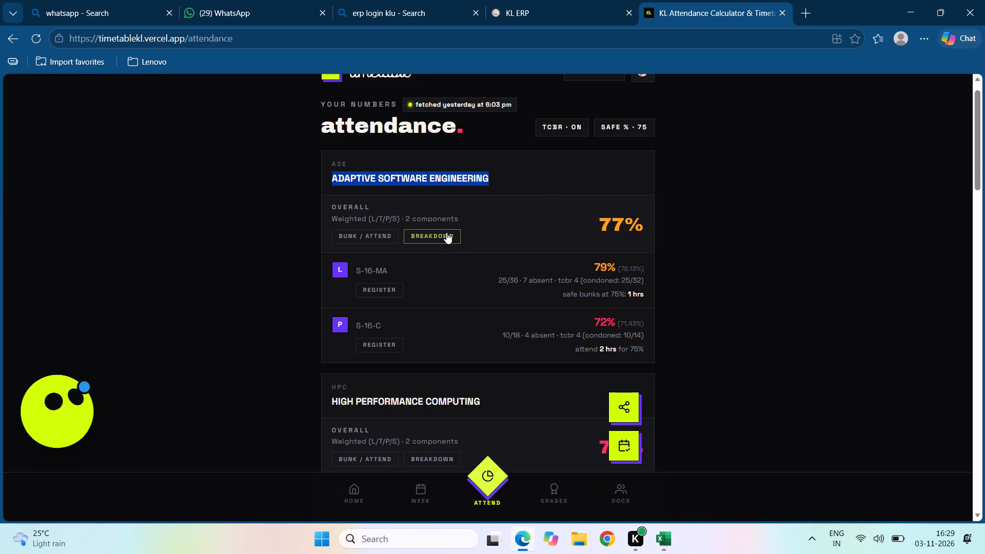
scroll(440, 314, down, 1)
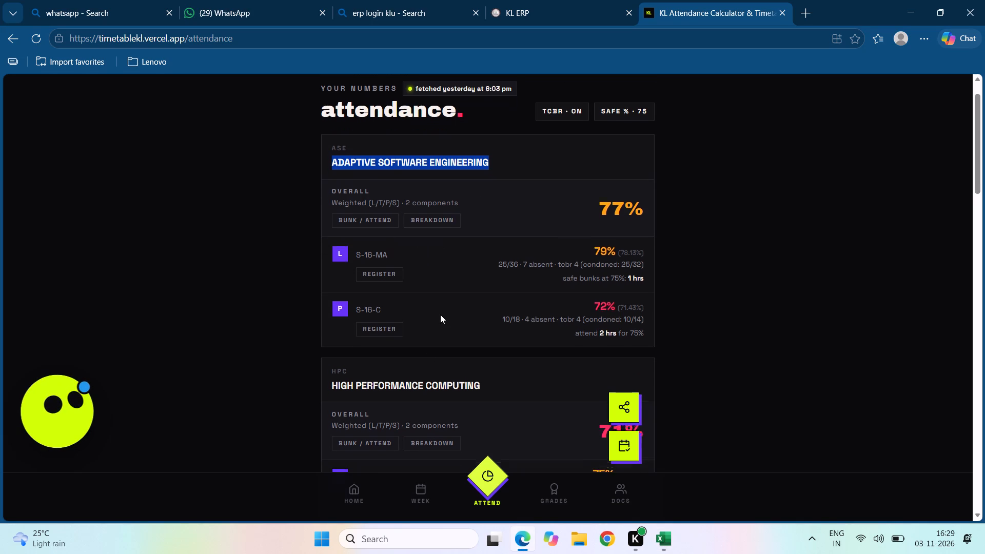
scroll(440, 314, down, 2)
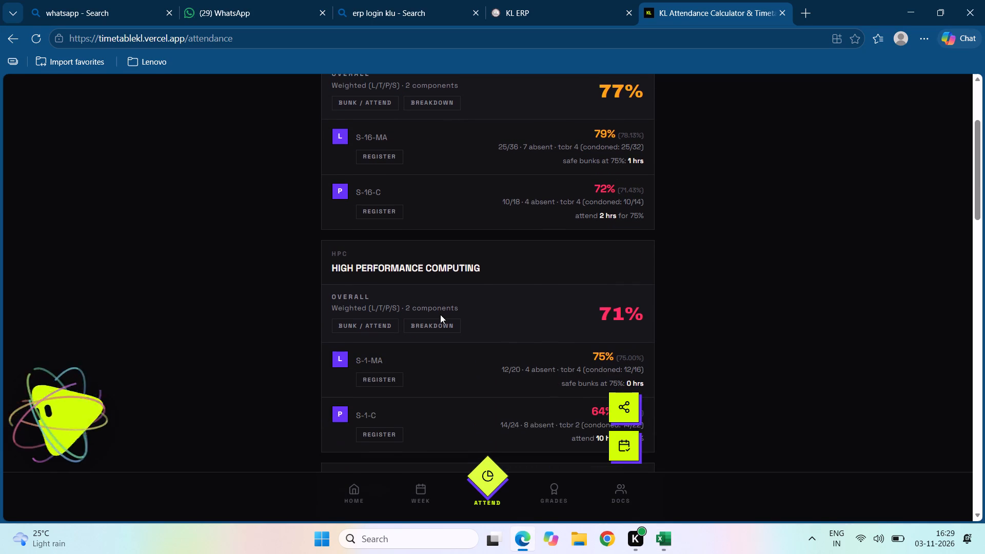
scroll(440, 314, up, 1)
drag(484, 307, 445, 304)
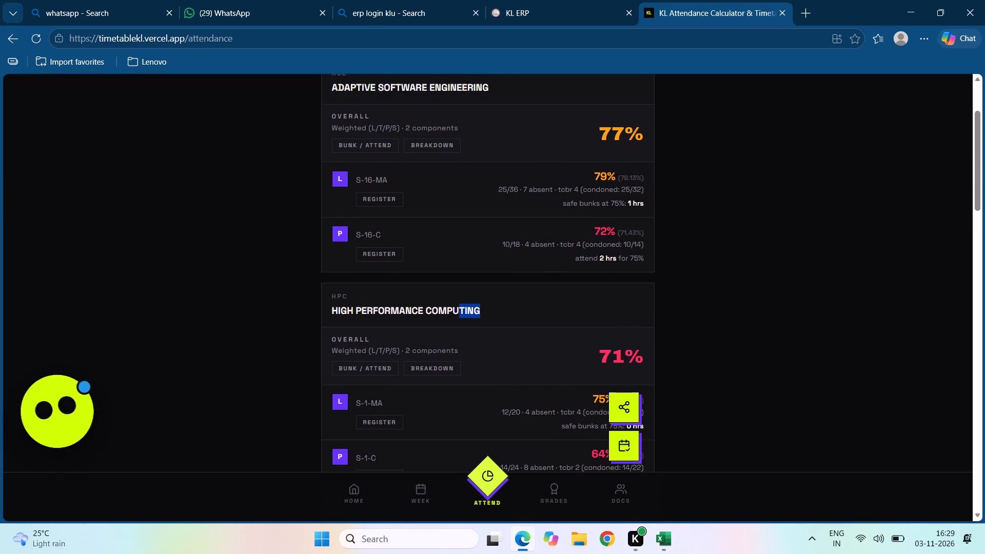
drag(445, 304, 327, 307)
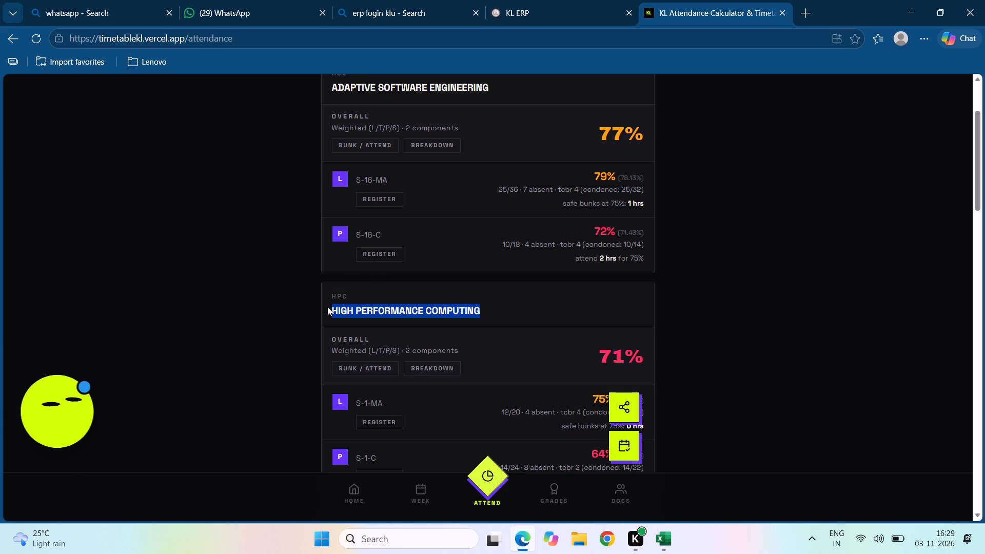
key(ctrl+c)
key(alt+Tab)
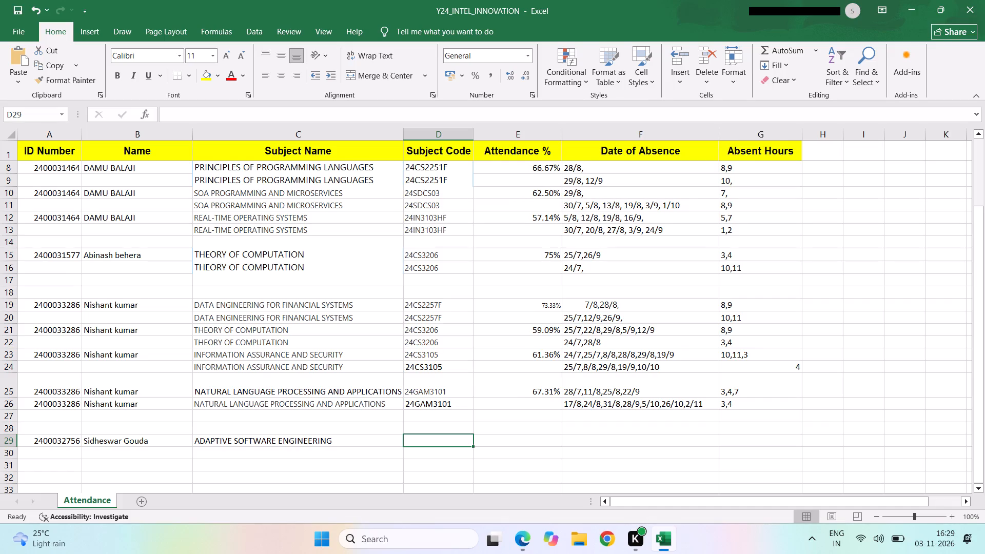
scroll(296, 430, down, 2)
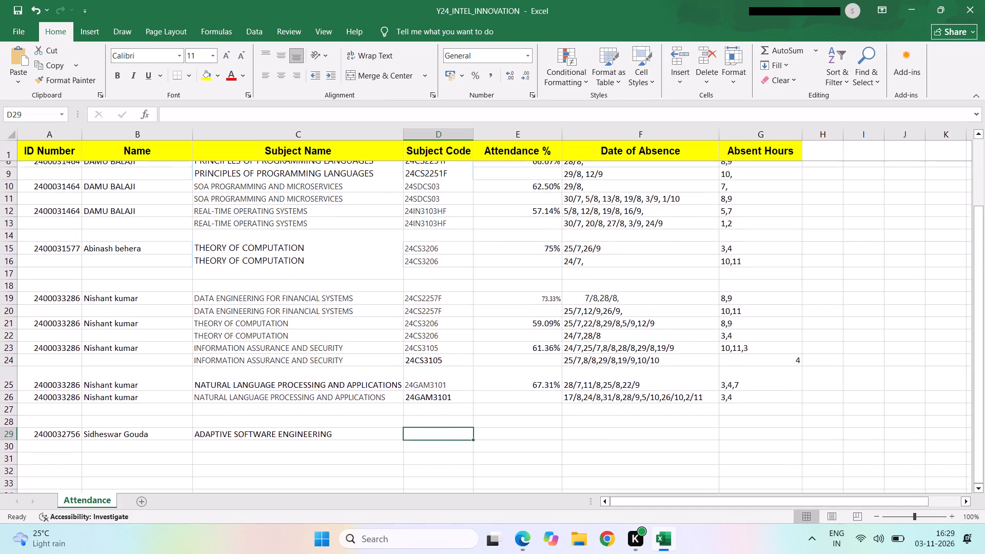
scroll(296, 430, down, 2)
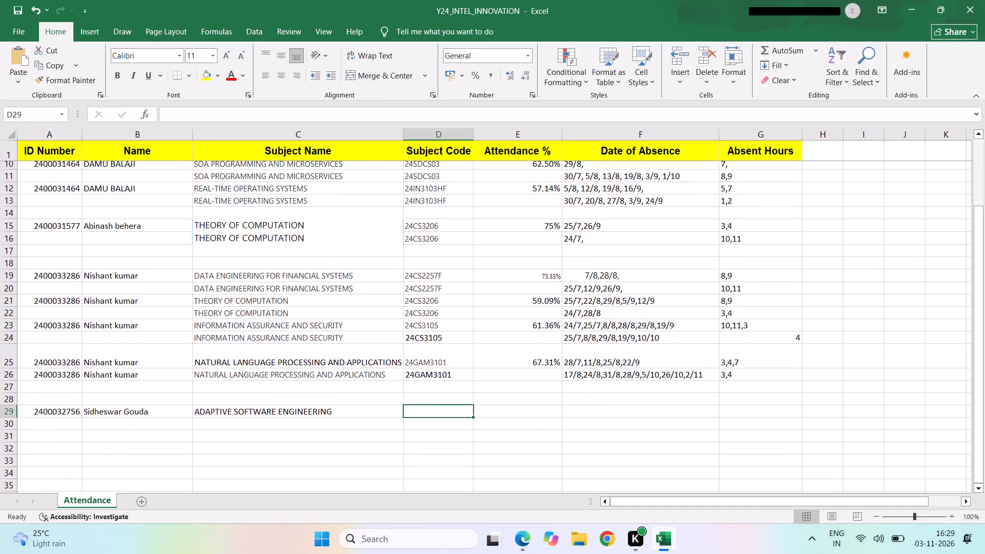
scroll(296, 430, down, 2)
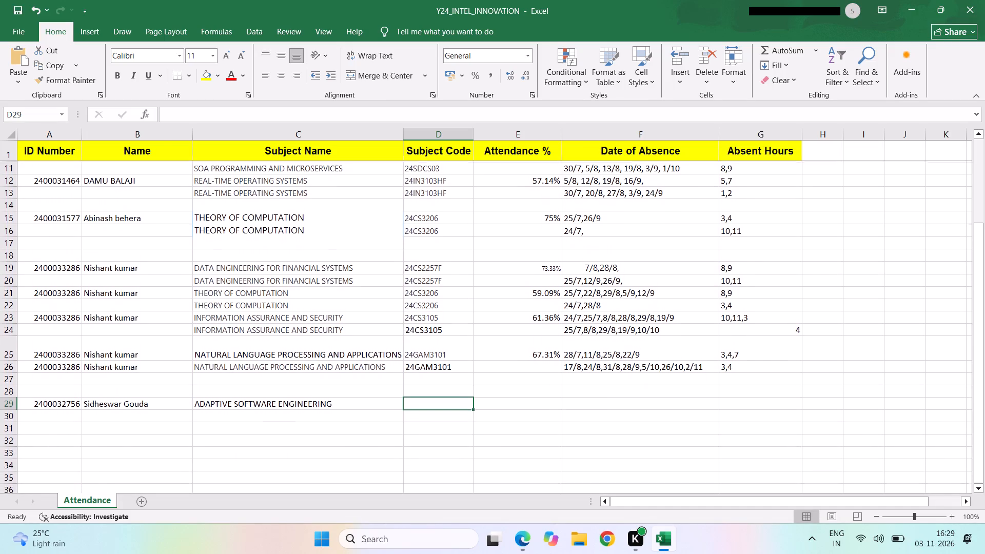
scroll(296, 430, down, 1)
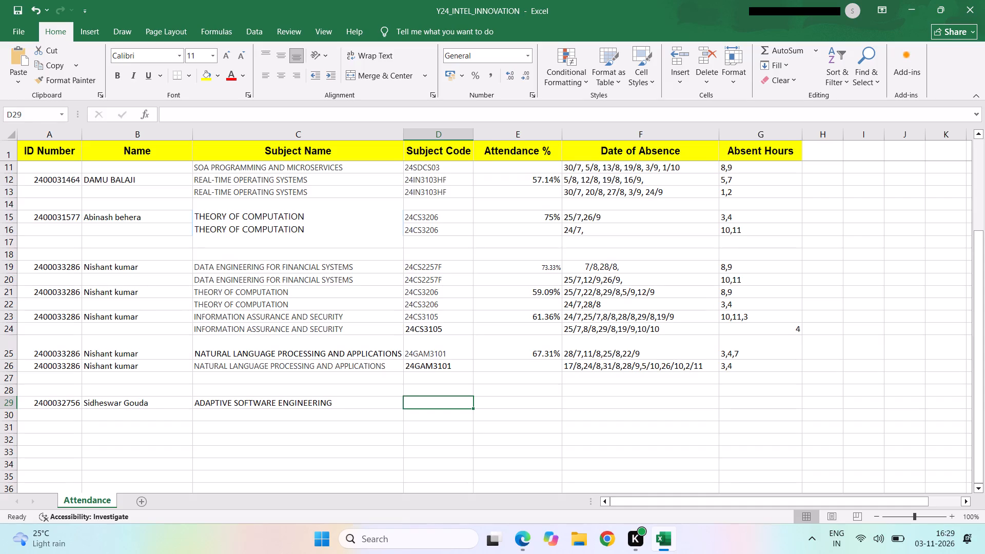
click(223, 442)
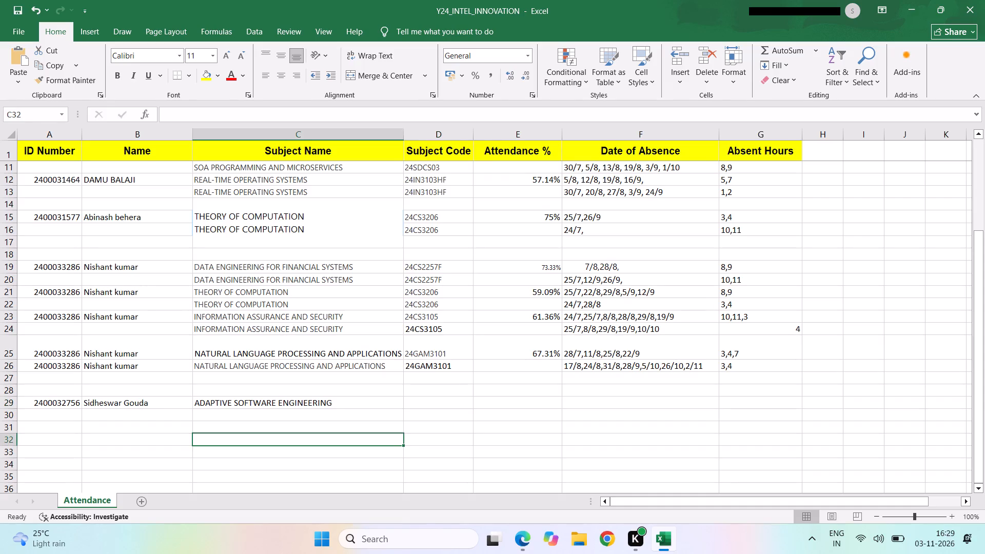
key(ctrl+v)
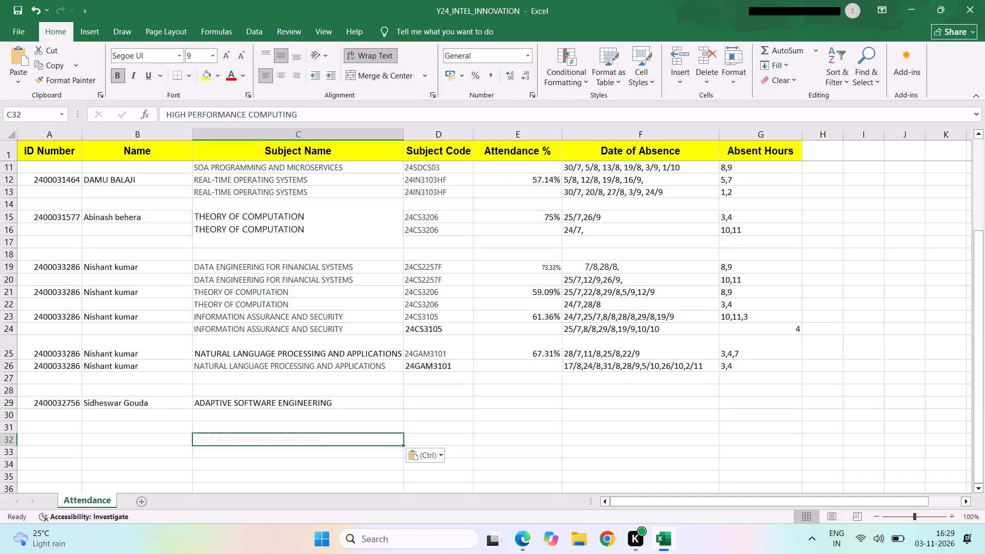
click(423, 459)
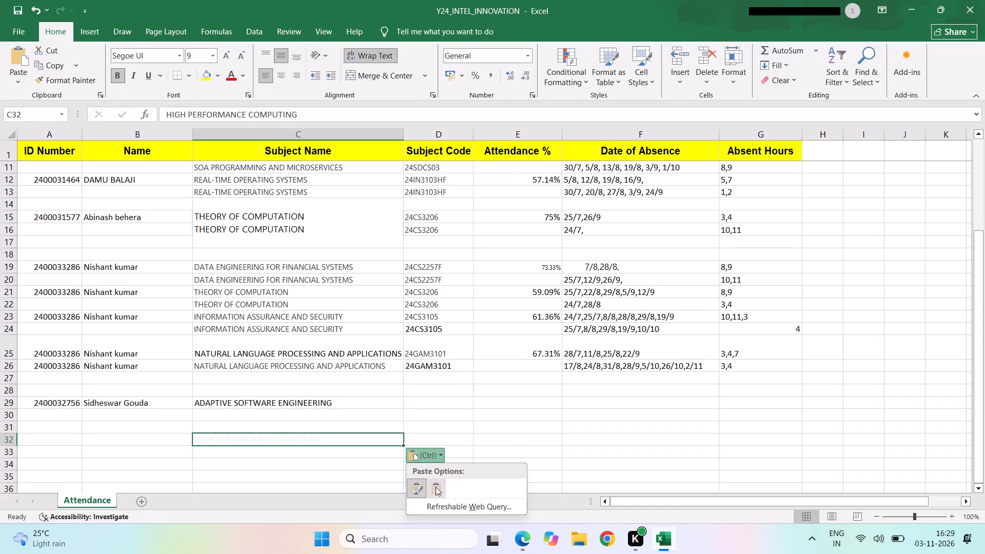
click(436, 487)
Enter the same student's ID number in A32 and name in B32, as in row 29, for the High Performance Computing row.
click(56, 443)
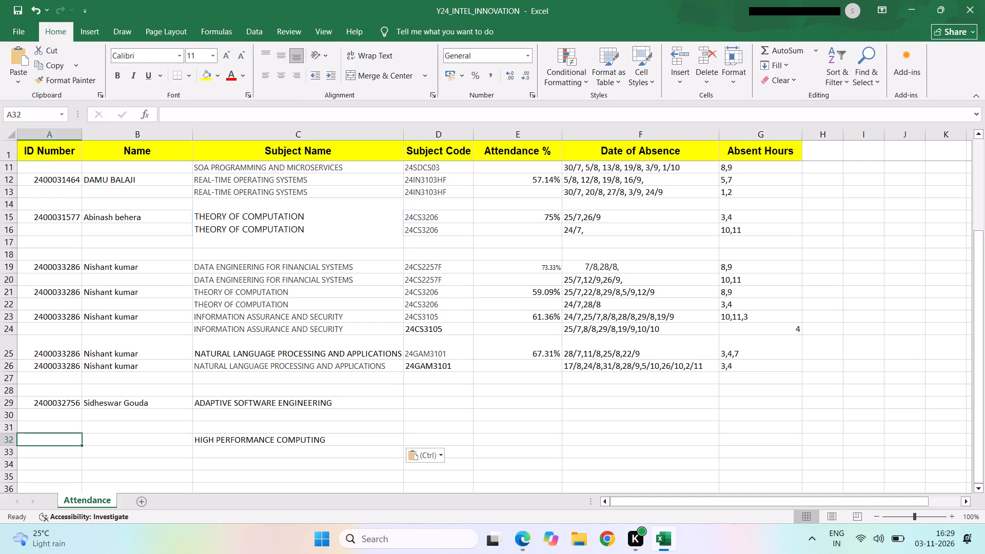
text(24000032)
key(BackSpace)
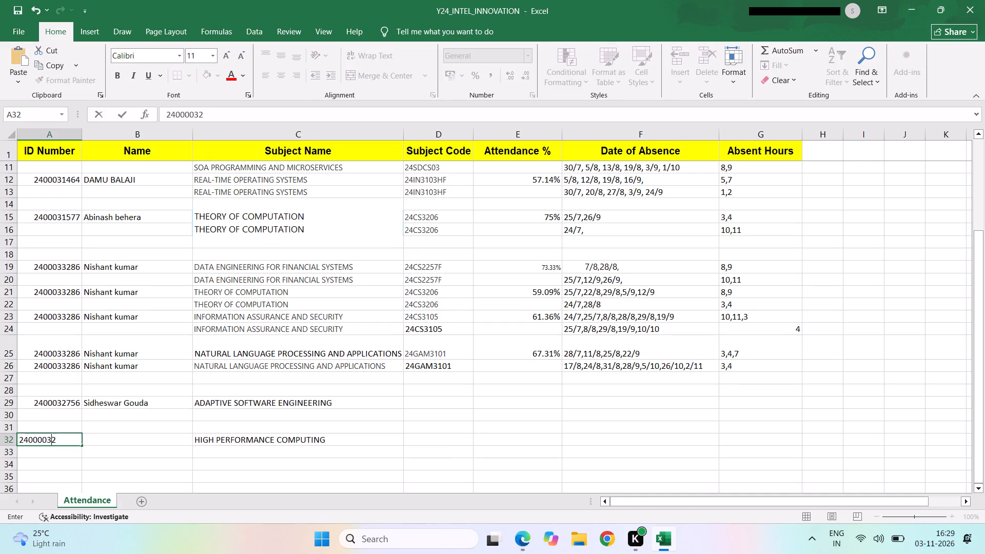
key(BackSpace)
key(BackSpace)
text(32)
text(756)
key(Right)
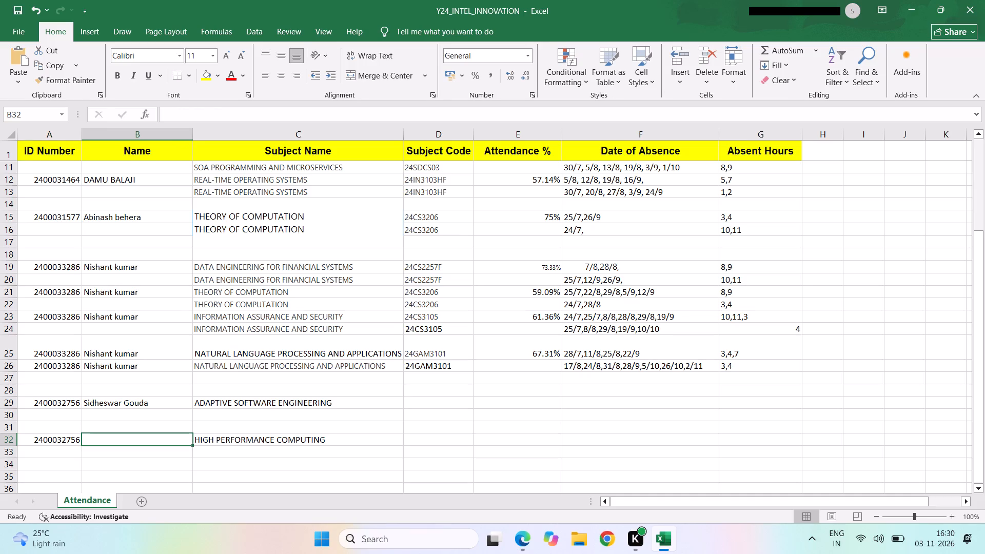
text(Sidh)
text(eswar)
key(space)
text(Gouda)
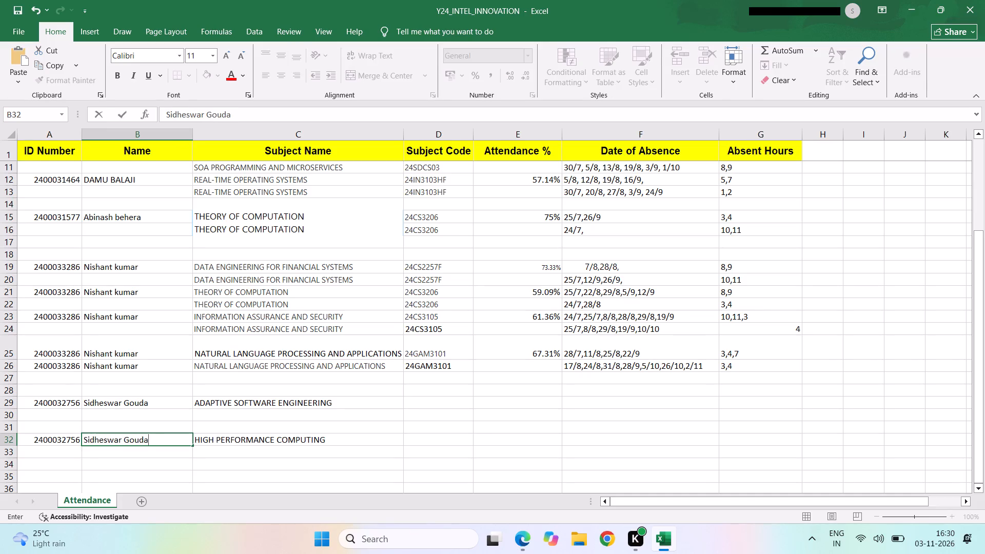
Switch to the attendance overview in the browser and check the attendance figures for Adaptive Software Engineering and High Performance Computing.
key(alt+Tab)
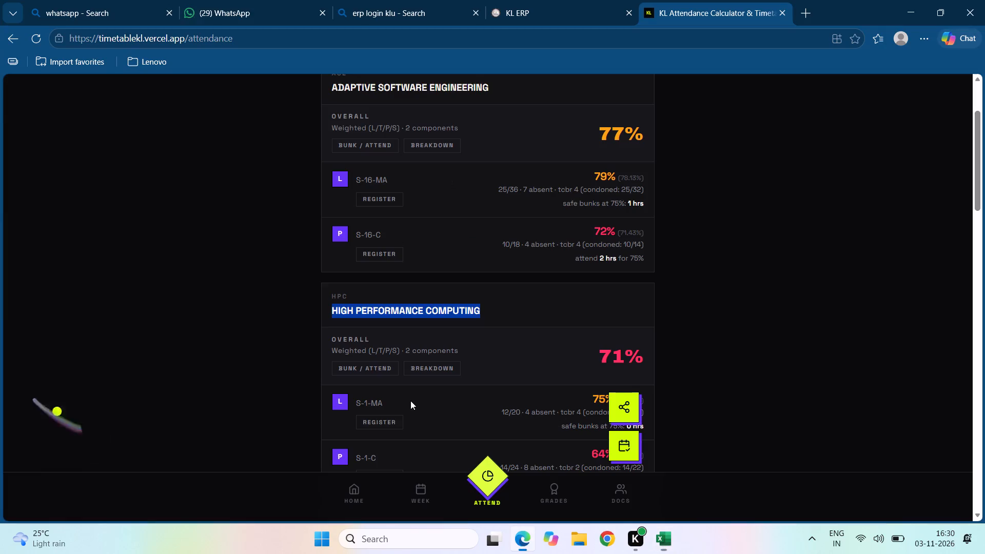
click(431, 209)
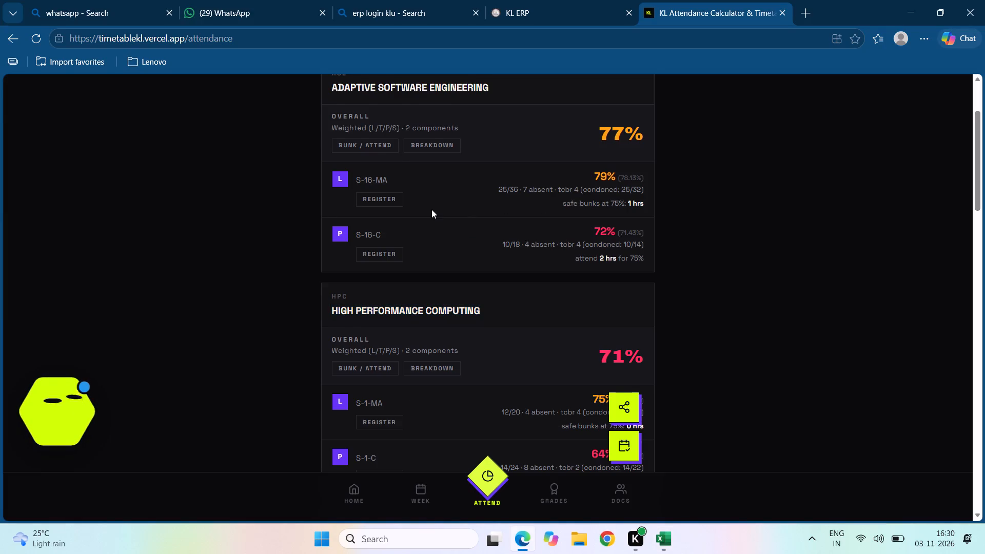
scroll(431, 209, up, 4)
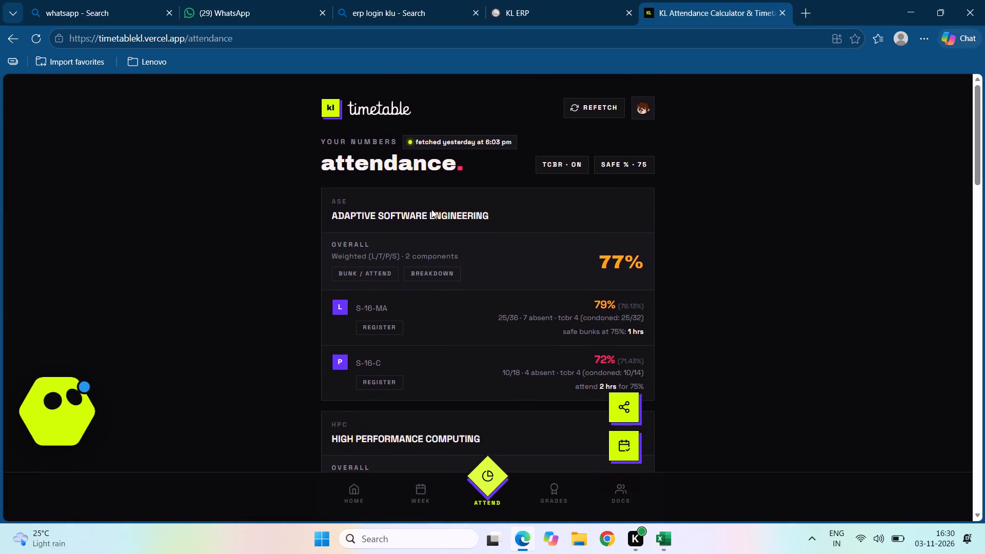
scroll(431, 209, up, 1)
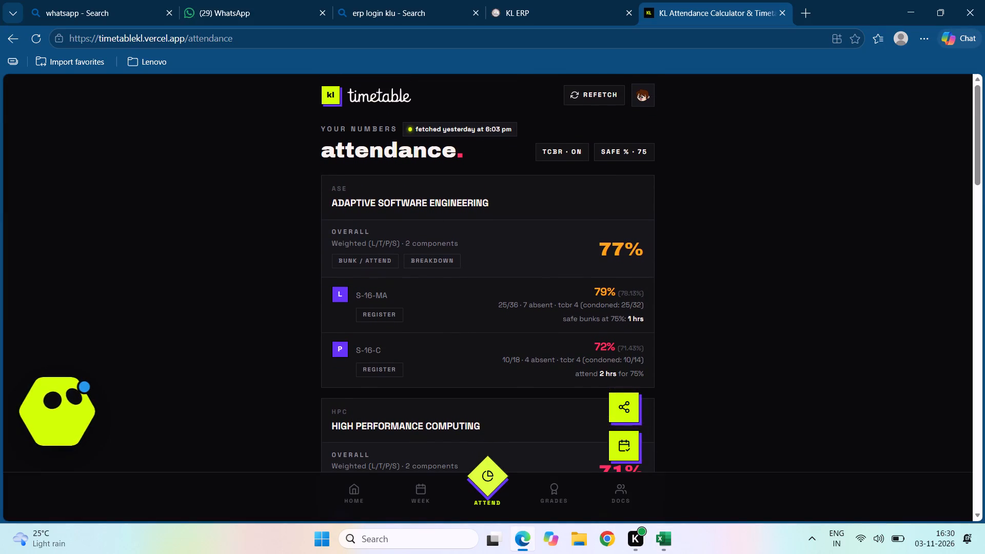
scroll(391, 203, down, 2)
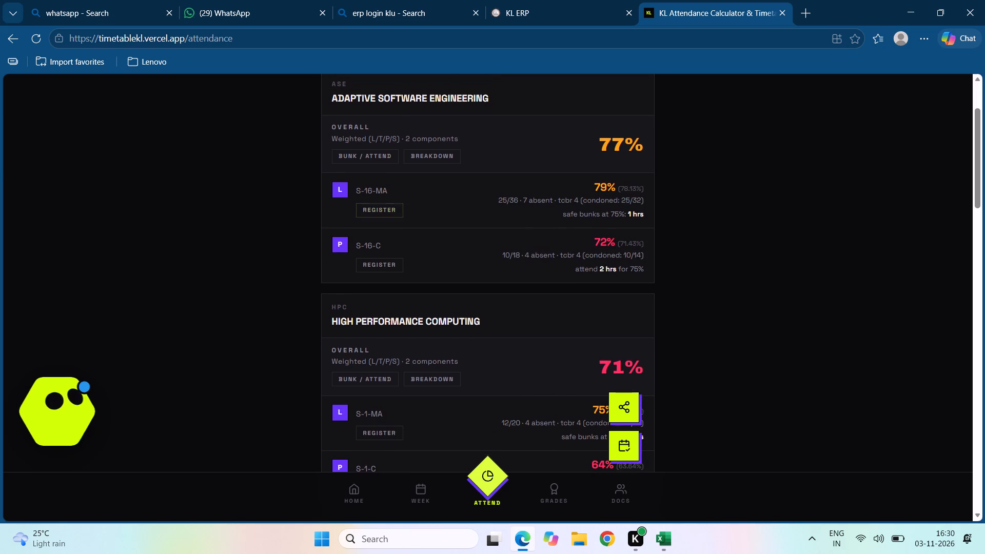
scroll(569, 193, down, 1)
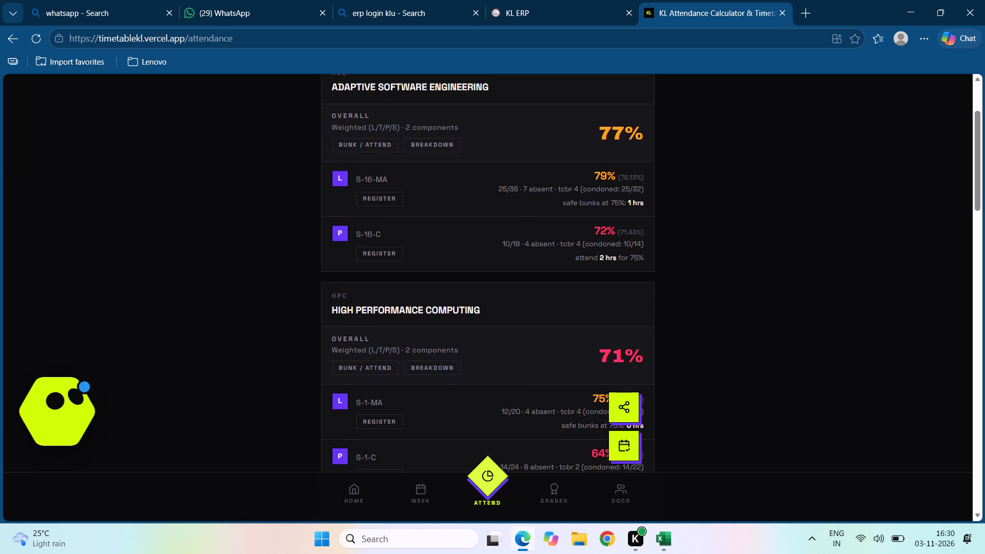
Review the attendance percentages of the remaining subjects in the overview, through to Microsoft Certified: Azure Administrator Associate.
key(alt+Tab)
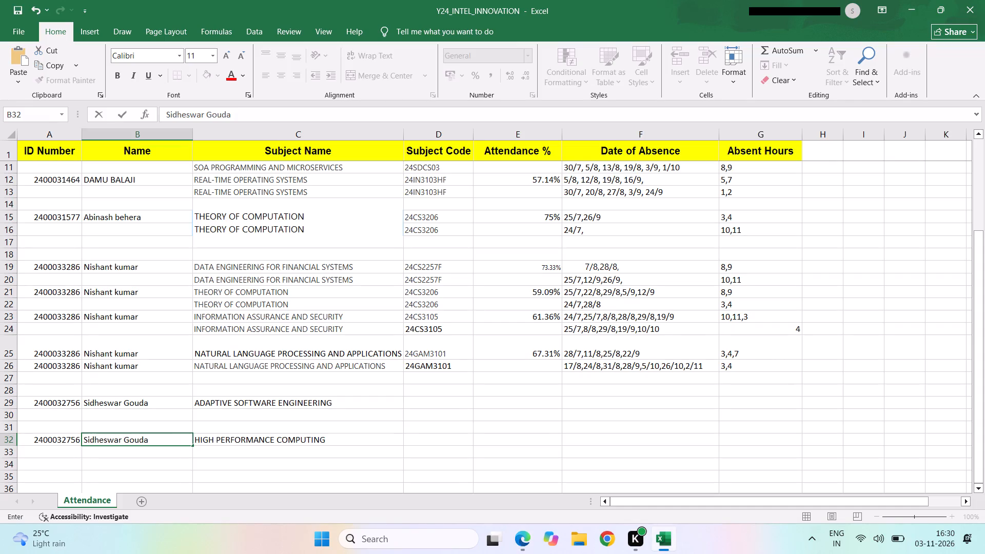
key(alt+Tab)
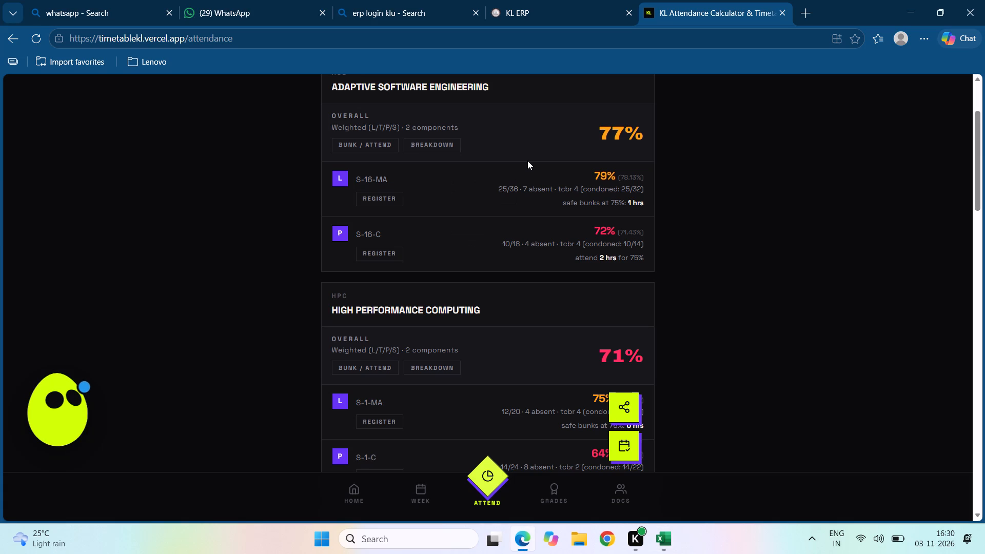
scroll(512, 277, down, 7)
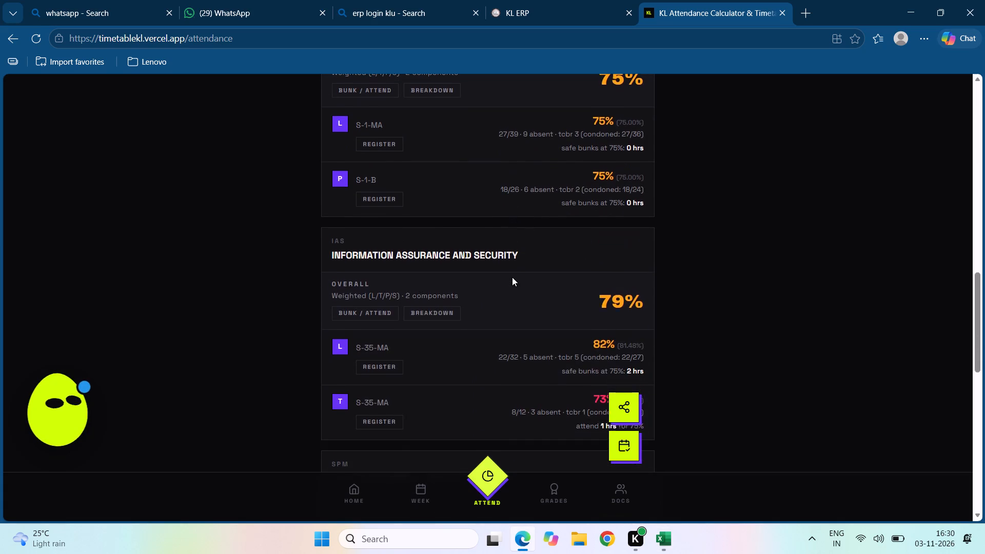
scroll(512, 277, down, 1)
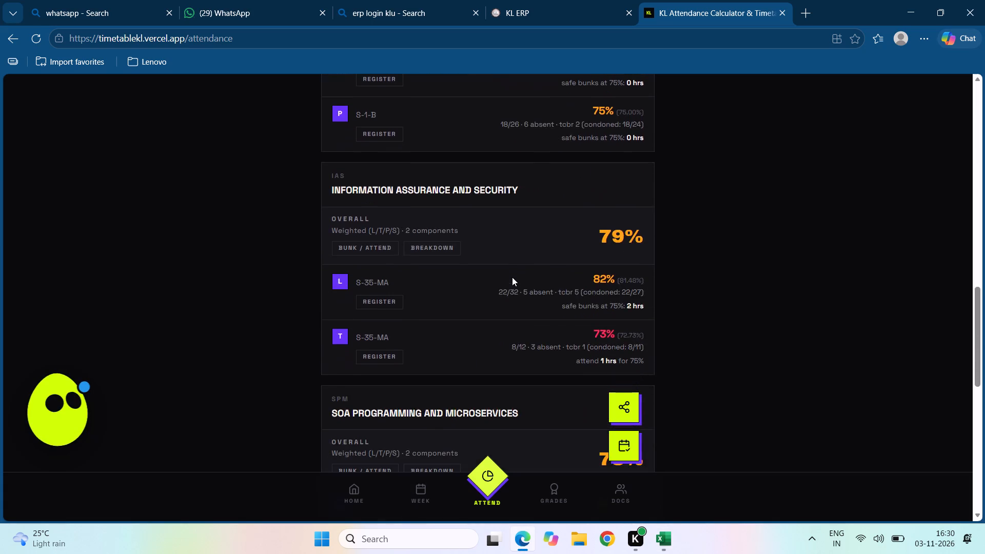
scroll(512, 277, down, 6)
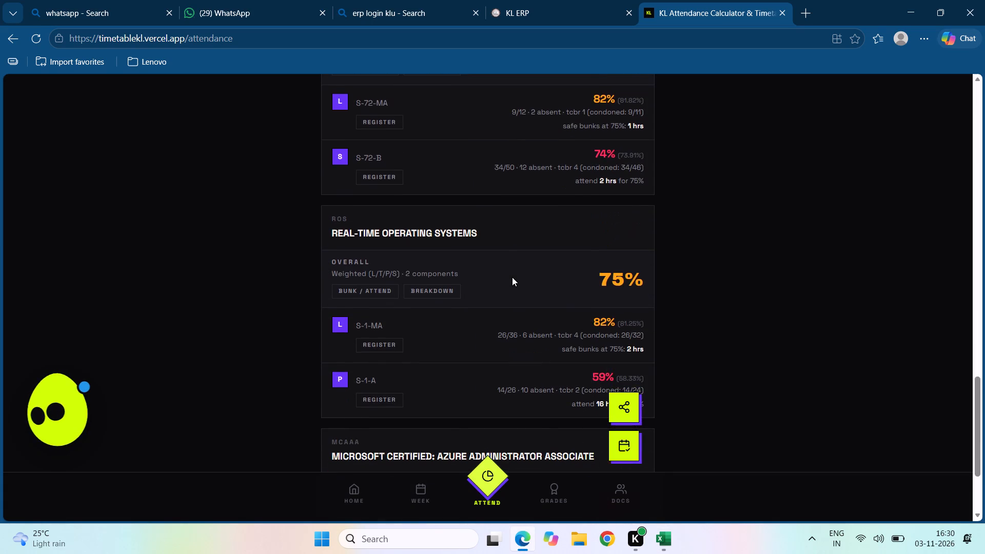
scroll(512, 277, down, 1)
scroll(512, 277, up, 1)
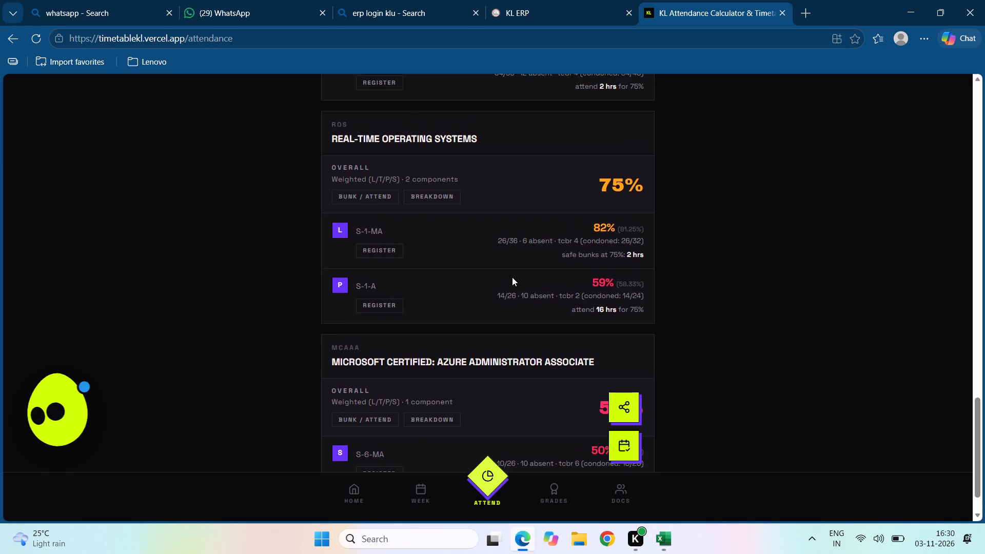
scroll(512, 277, up, 1)
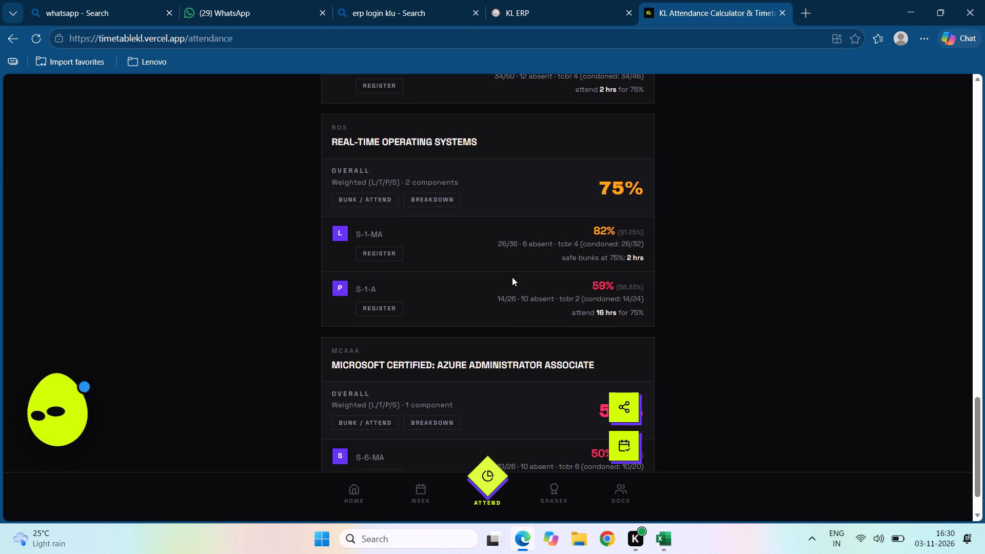
scroll(512, 277, up, 3)
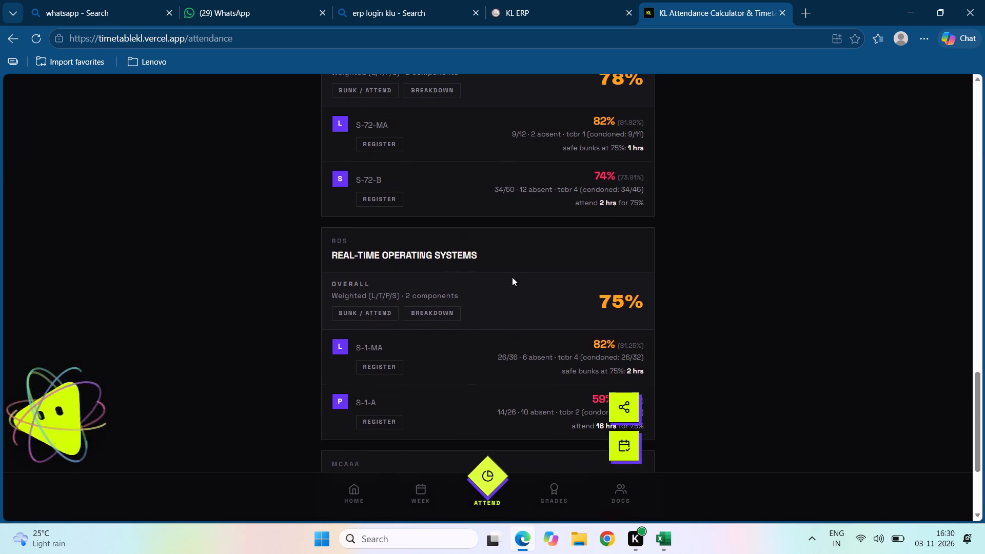
scroll(512, 277, up, 3)
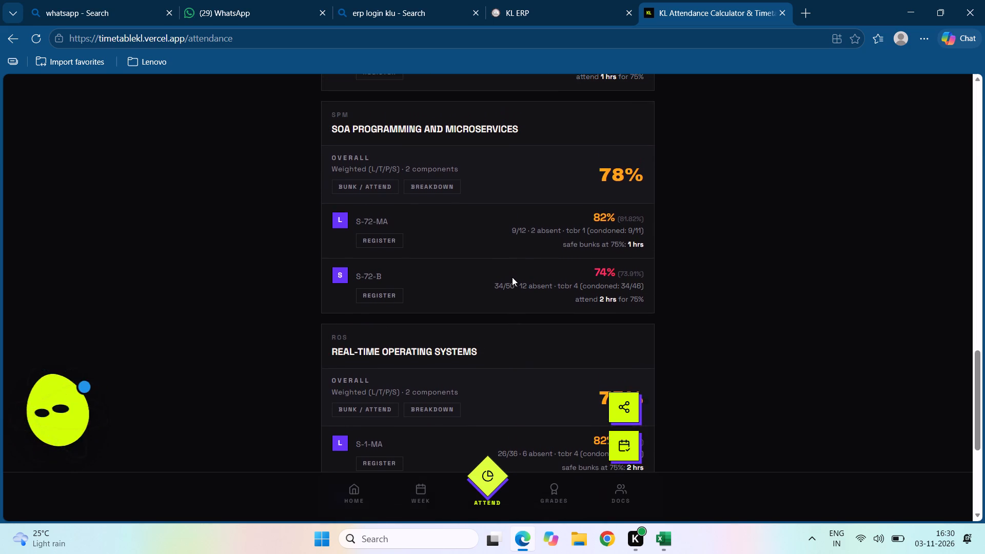
Turn off the TCBR adjustment for the attendance figures in the attendance overview.
scroll(512, 277, up, 3)
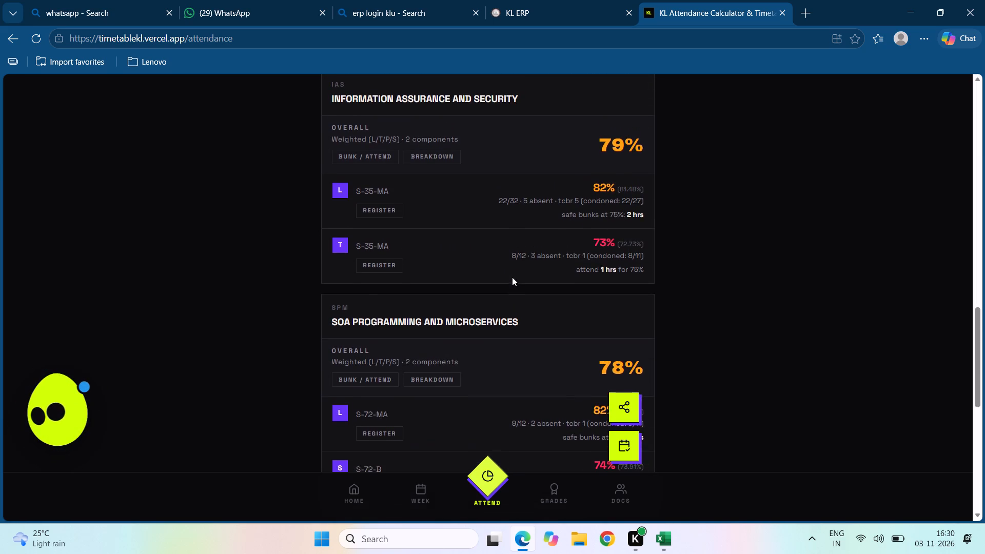
scroll(512, 277, up, 9)
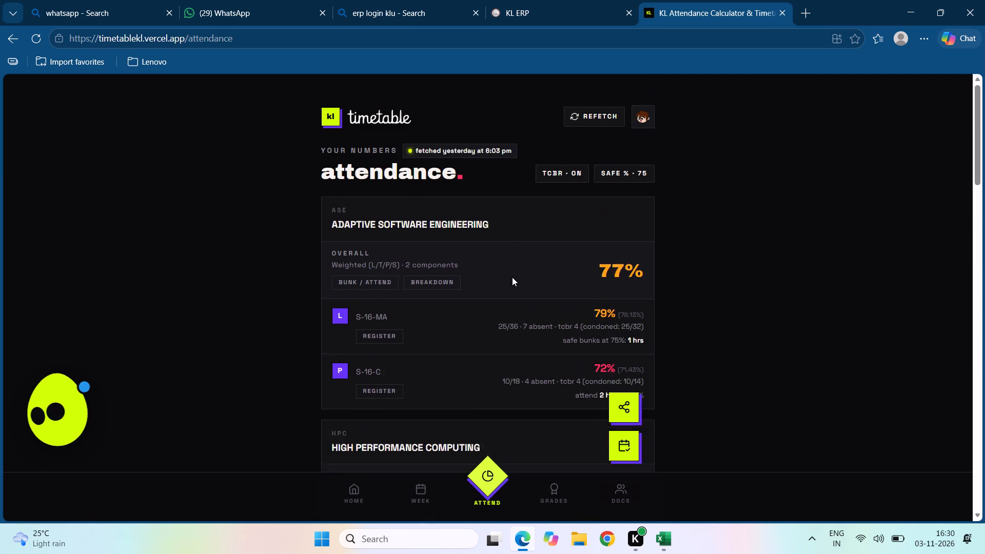
click(560, 152)
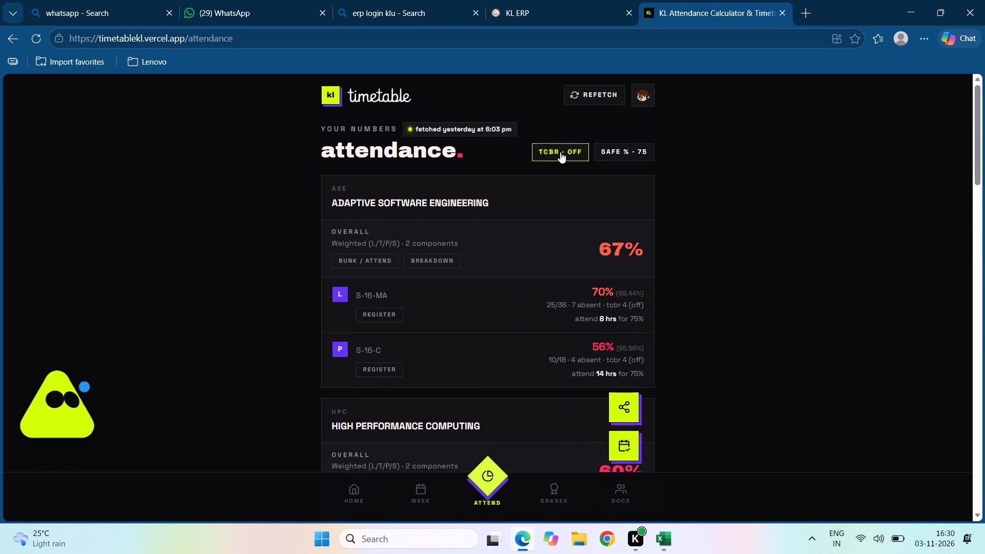
Review each subject's attendance with TCBR off, from Adaptive Software Engineering down to Microsoft Certified: Azure Administrator Associate.
scroll(542, 225, down, 1)
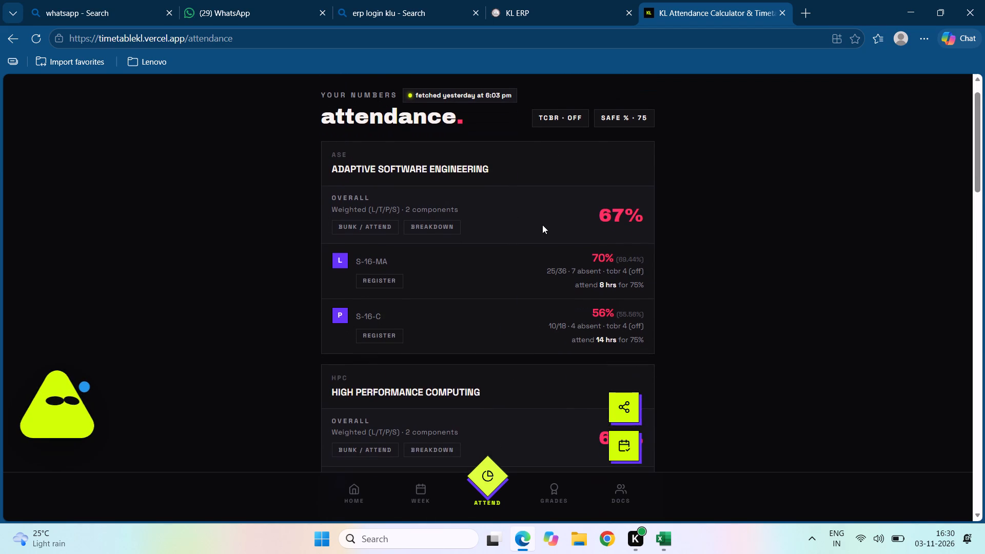
scroll(542, 225, down, 2)
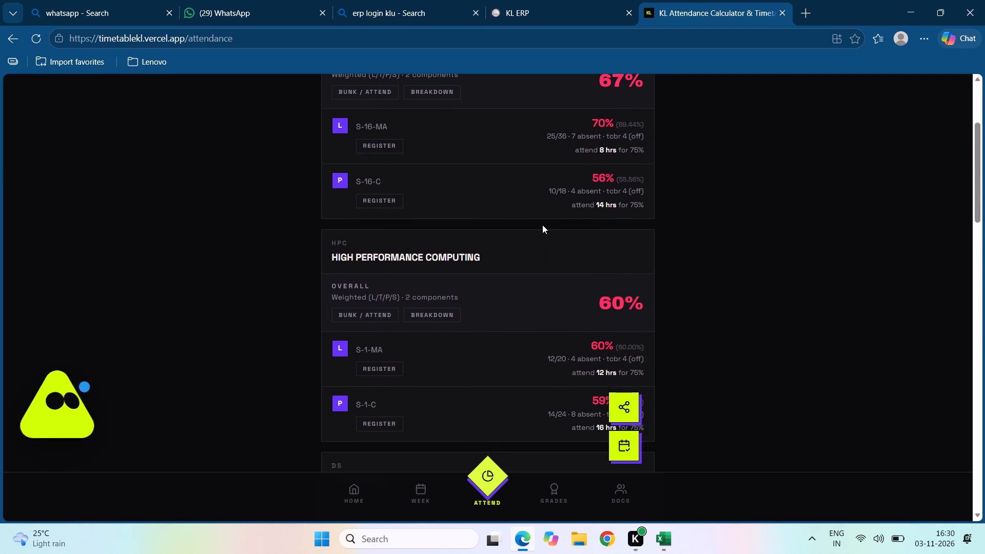
scroll(542, 225, down, 1)
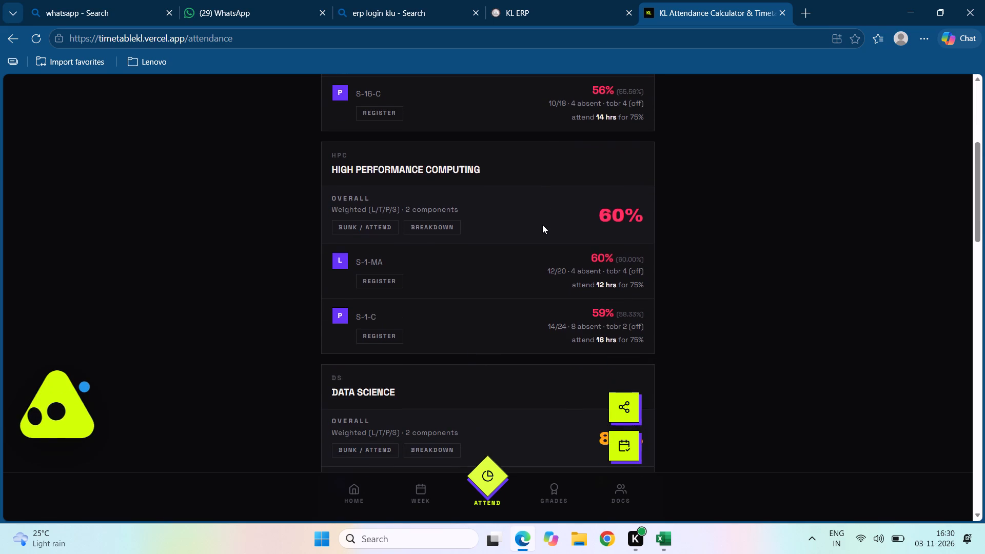
scroll(542, 225, down, 4)
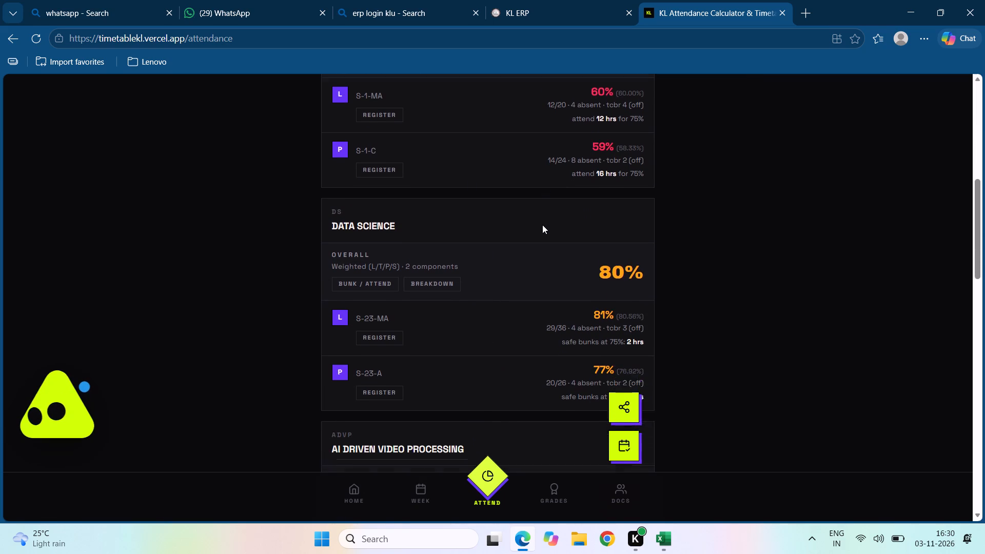
scroll(542, 225, down, 5)
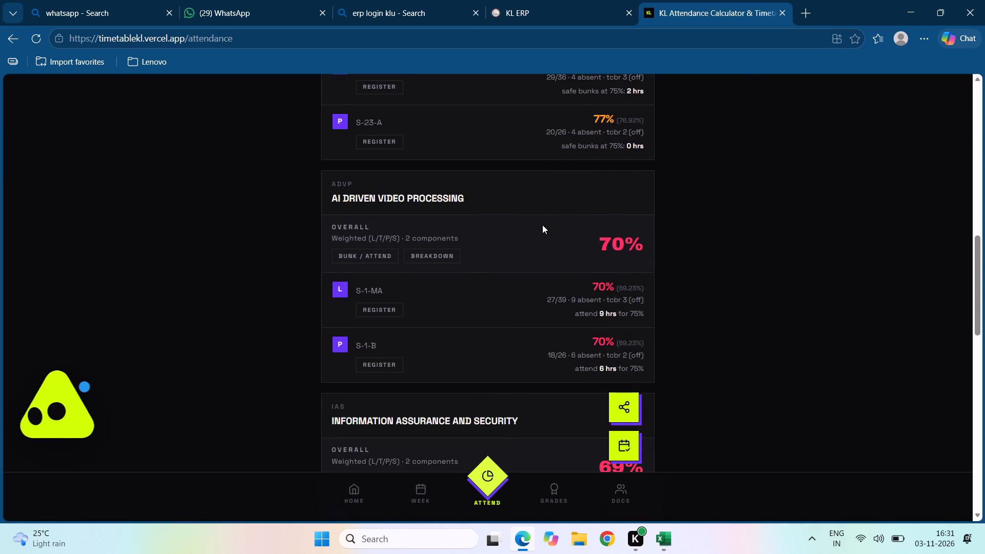
scroll(542, 225, down, 3)
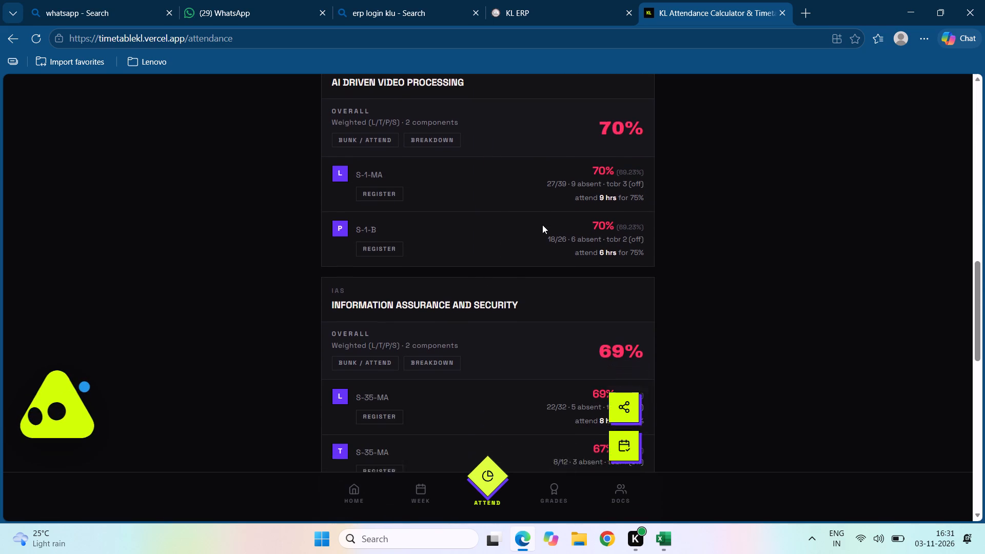
scroll(542, 225, down, 2)
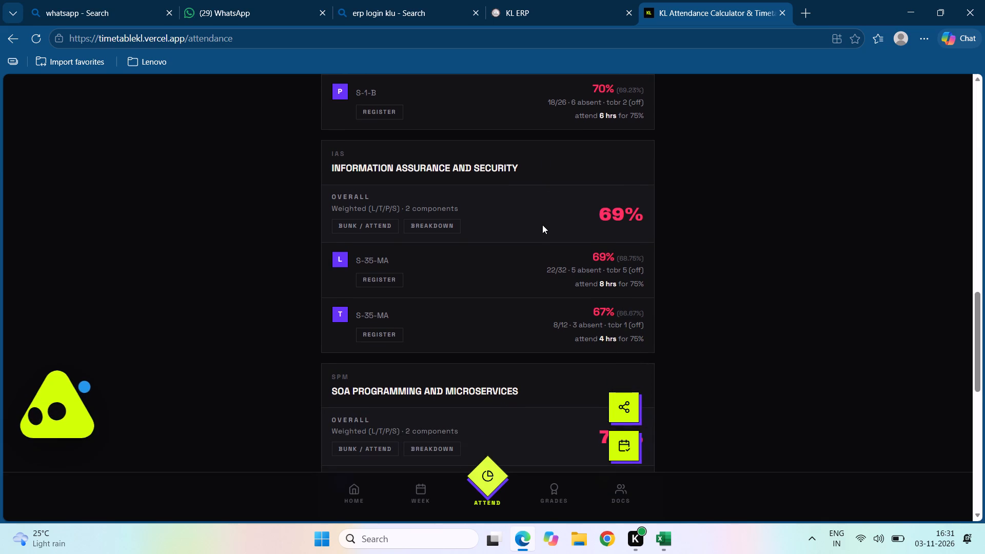
scroll(542, 225, down, 5)
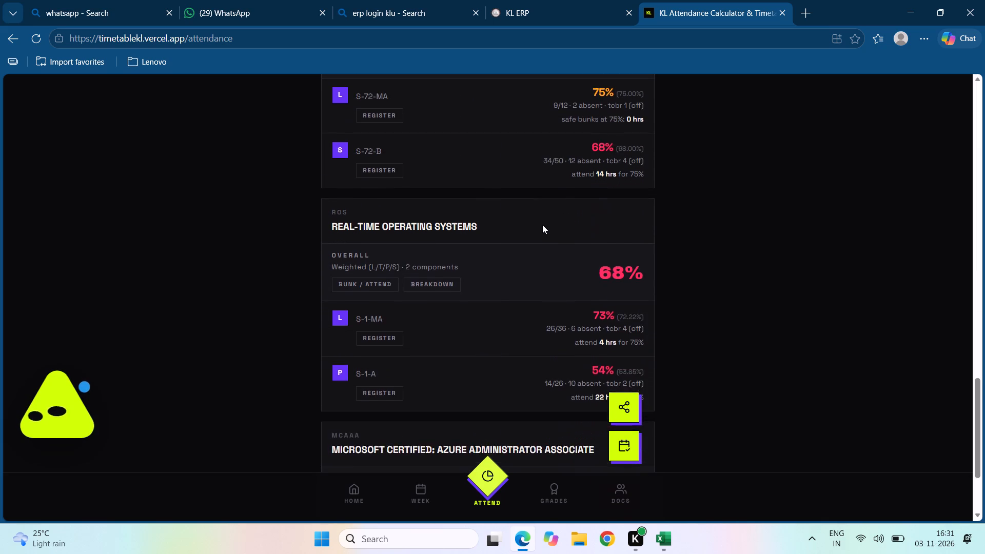
scroll(542, 225, down, 4)
Recheck the TCBR-off attendance figures for High Performance Computing, Data Science, AI Driven Video Processing and the neighbouring subjects.
scroll(542, 225, up, 3)
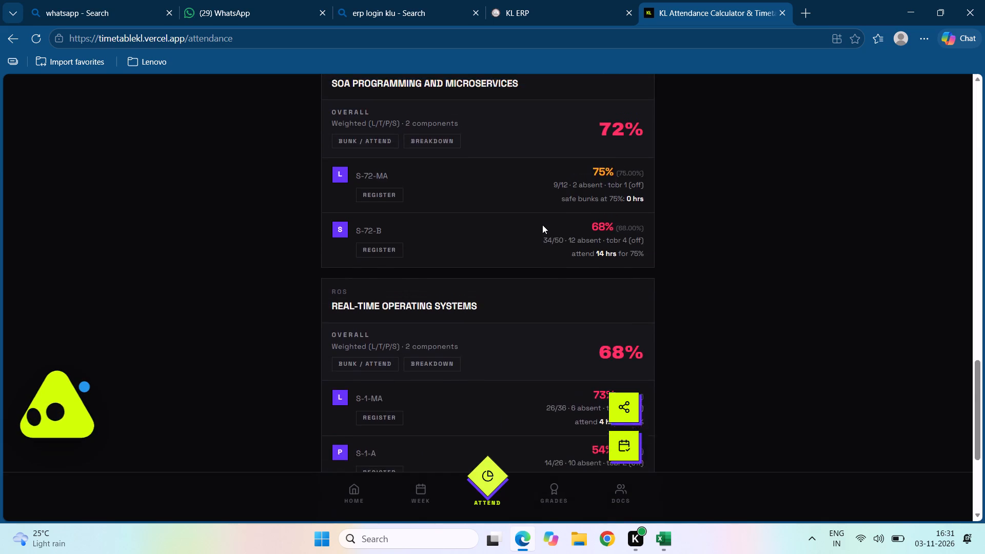
scroll(542, 225, up, 3)
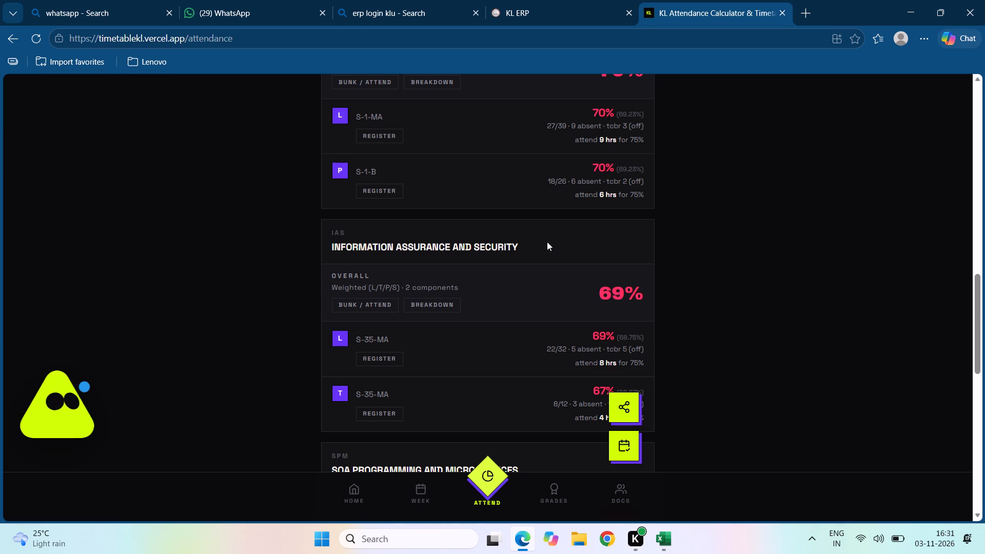
drag(547, 242, 516, 243)
scroll(516, 243, up, 5)
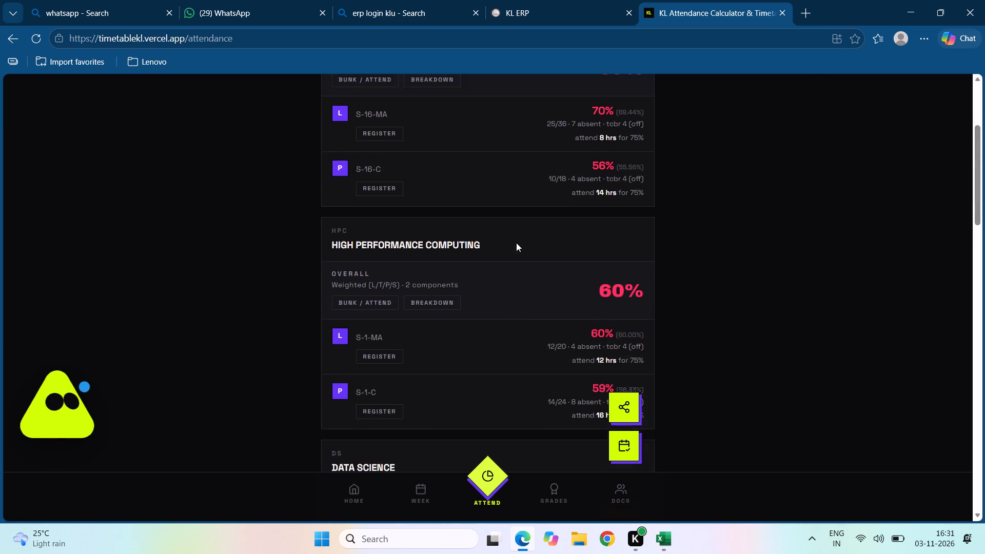
scroll(516, 243, up, 2)
scroll(516, 243, down, 4)
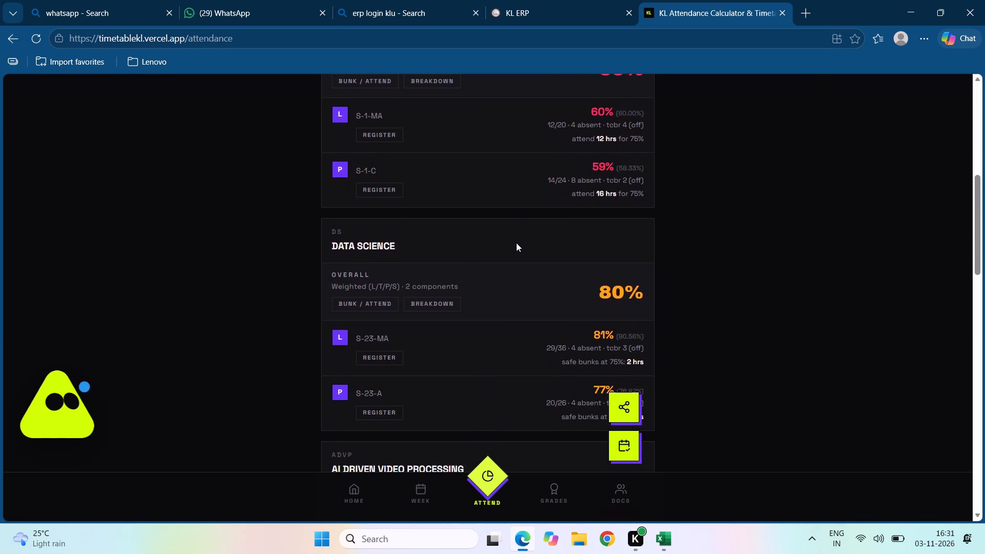
scroll(516, 243, down, 5)
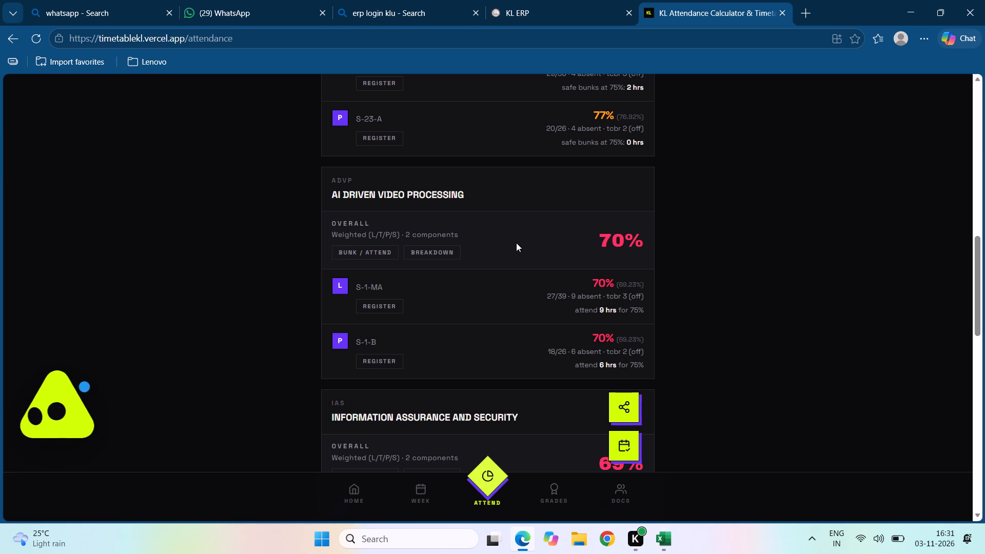
scroll(516, 243, down, 1)
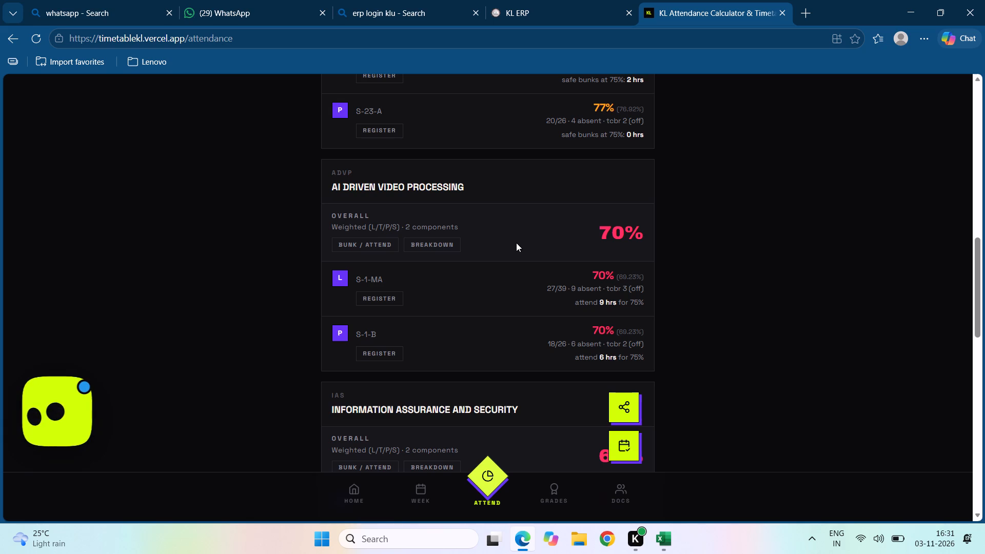
scroll(516, 243, up, 3)
scroll(516, 243, down, 1)
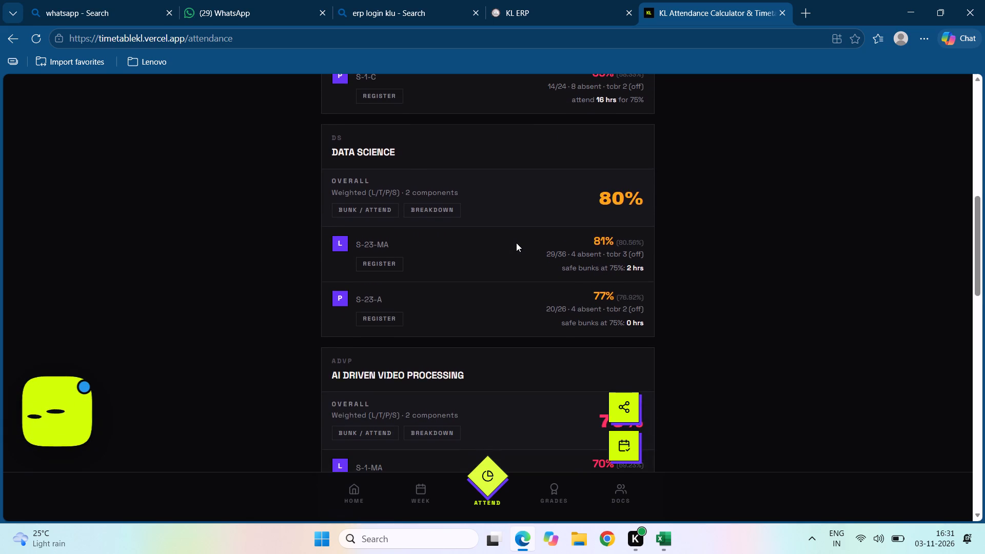
scroll(516, 243, up, 4)
scroll(516, 243, down, 5)
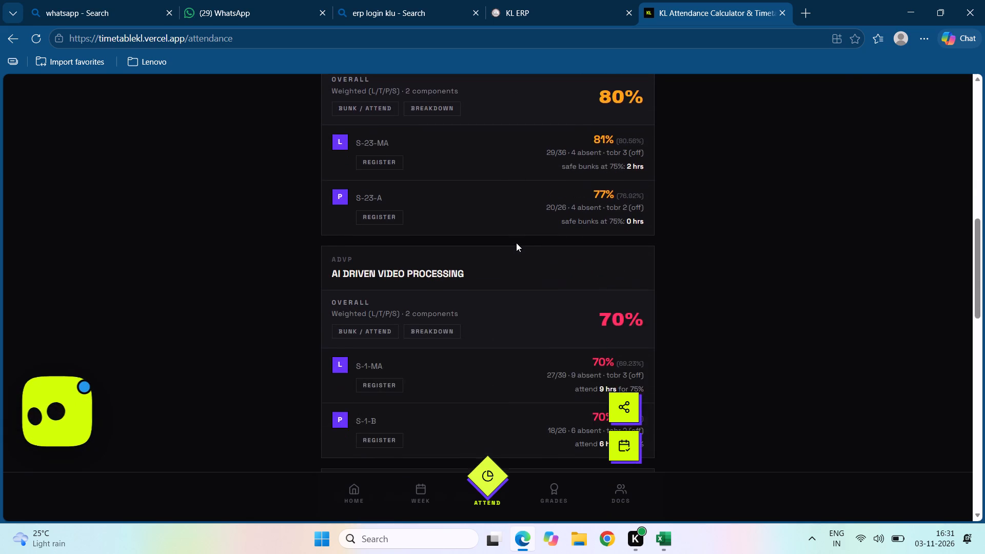
Copy the subject name INFORMATION ASSURANCE AND SECURITY from the attendance overview into cell C35 of the Excel sheet, matching the sheet's formatting.
scroll(516, 243, down, 3)
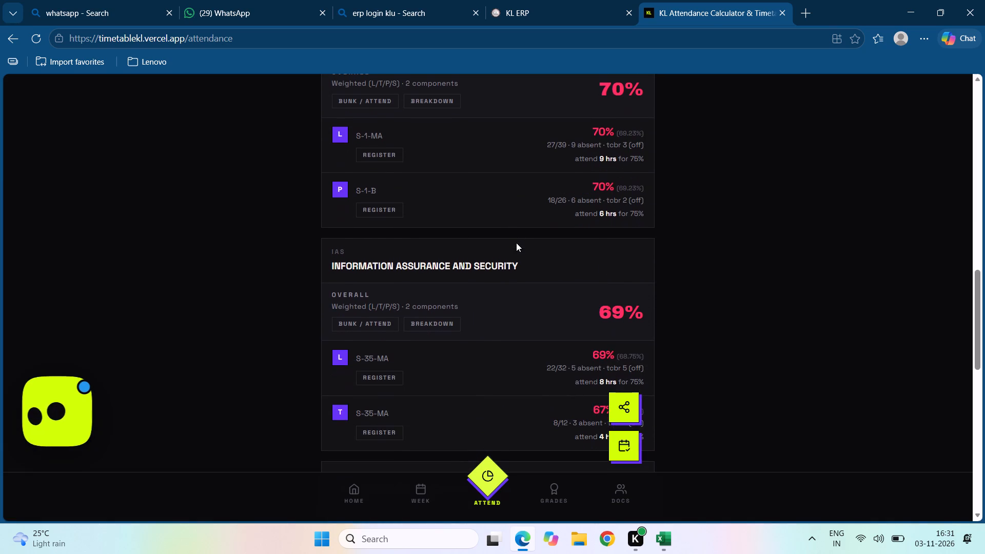
scroll(516, 243, down, 1)
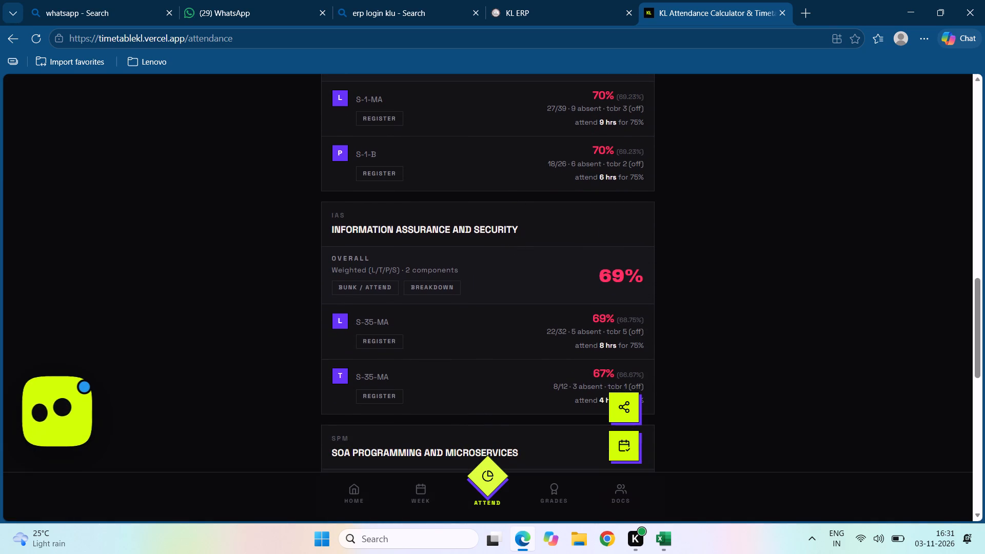
drag(520, 226, 323, 233)
key(ctrl+c)
key(alt+Tab)
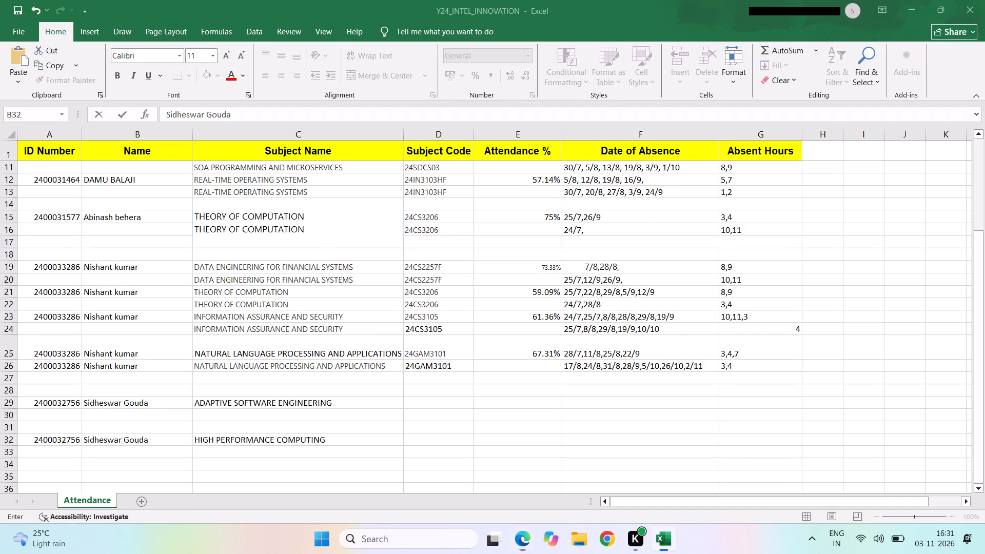
scroll(236, 451, down, 1)
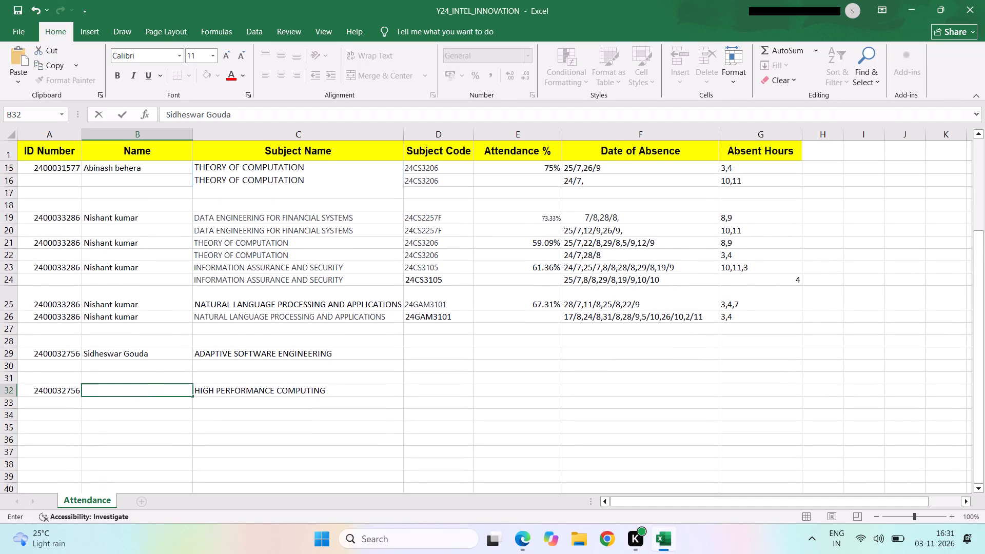
click(227, 428)
key(ctrl+v)
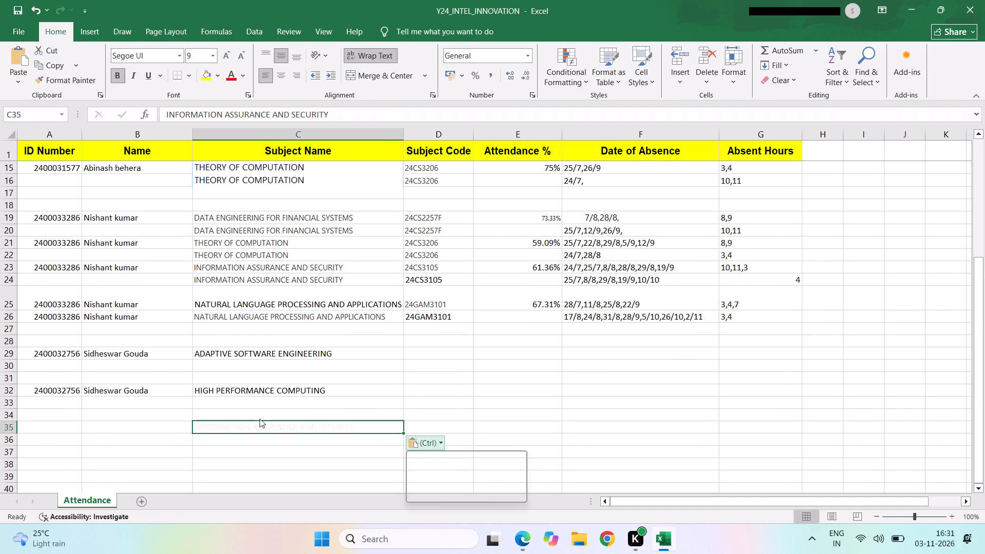
key(Right)
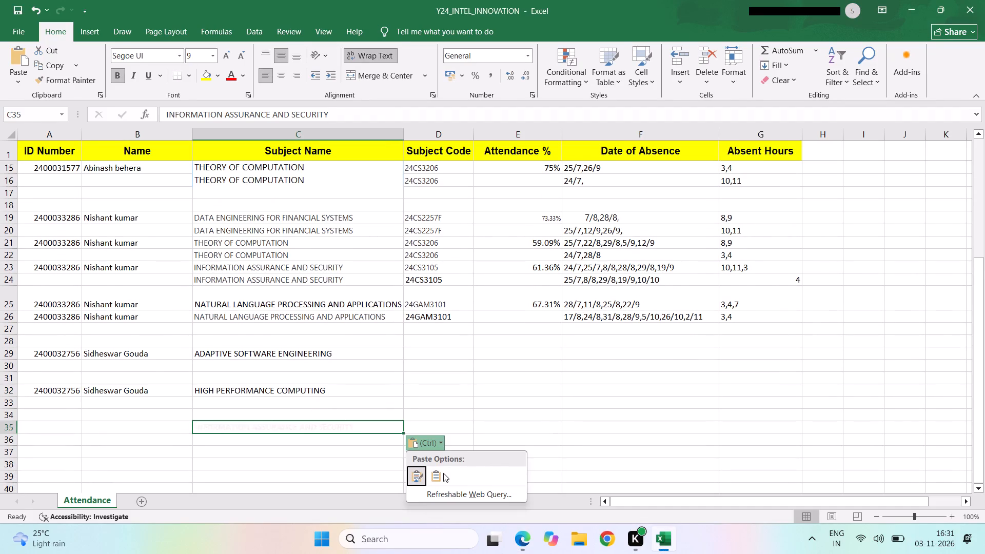
click(441, 473)
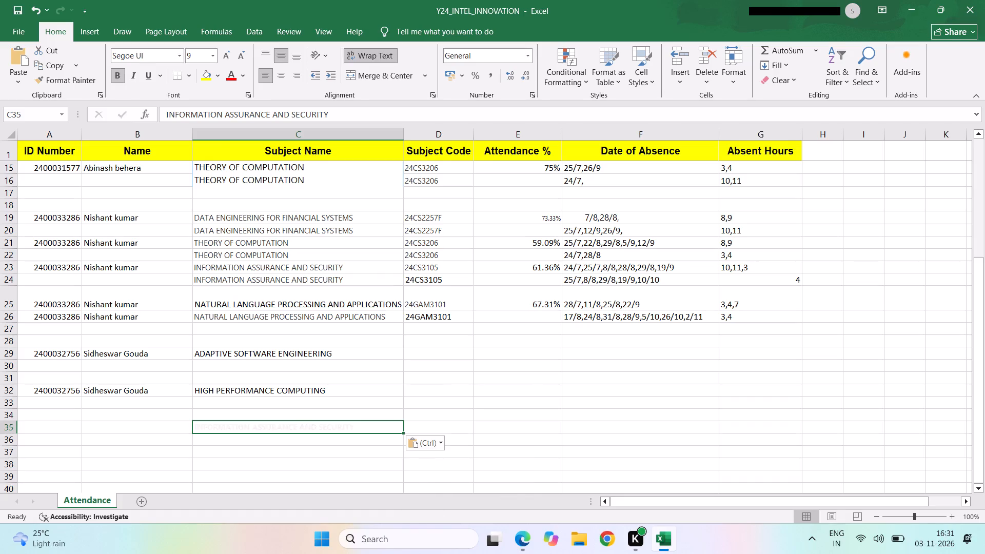
Review the attendance overview for the subjects after Information Assurance and Security, down to Microsoft Certified: Azure Administrator Associate.
key(alt+Tab)
scroll(464, 279, down, 1)
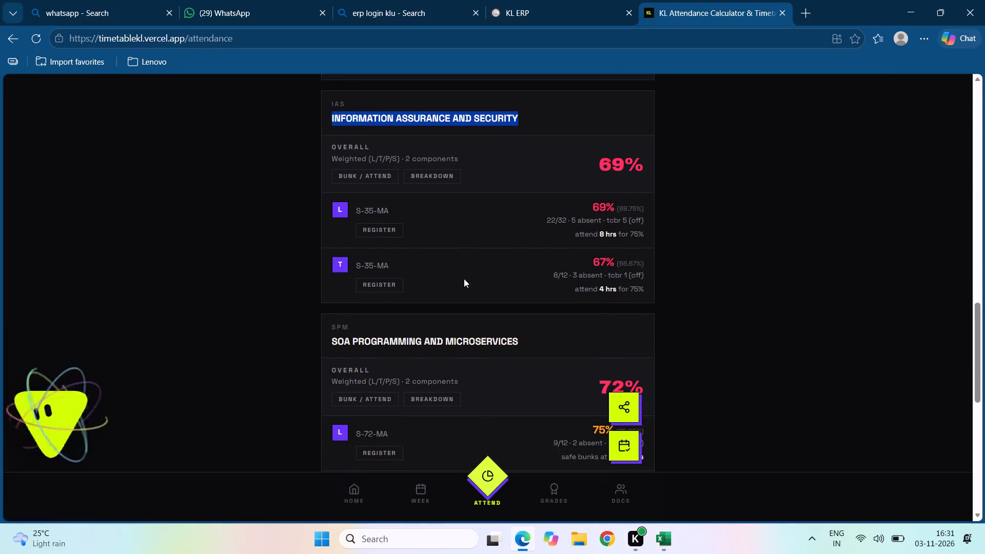
scroll(464, 279, down, 5)
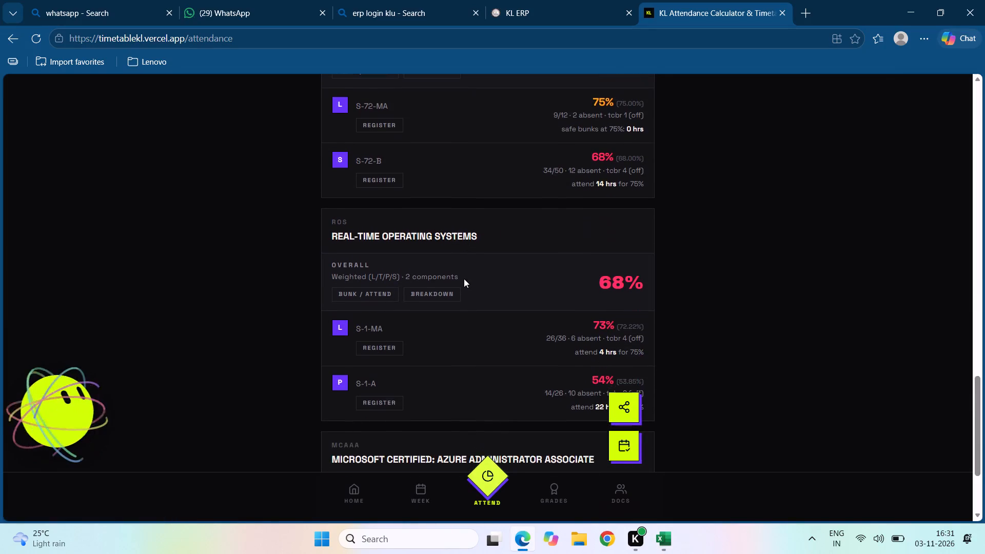
scroll(464, 279, down, 1)
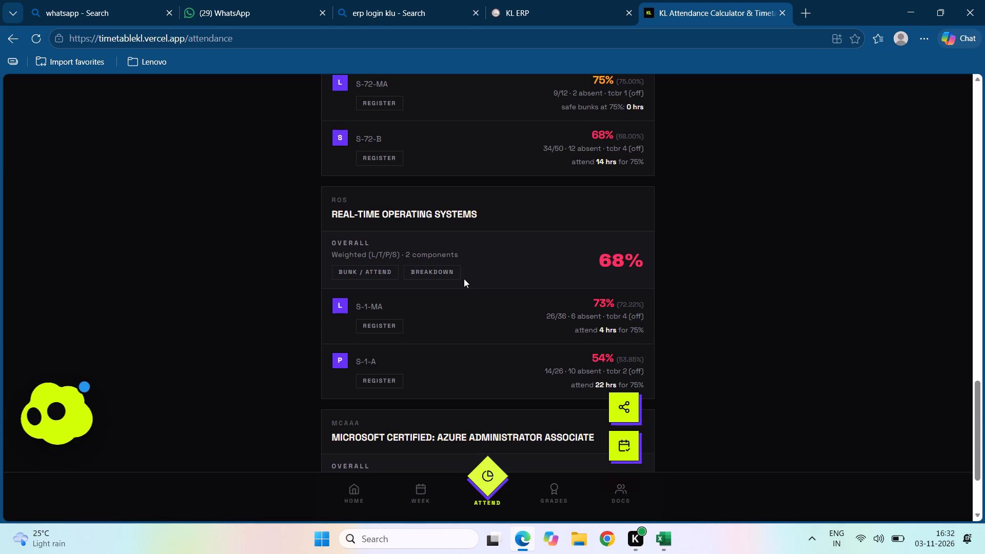
scroll(464, 279, down, 3)
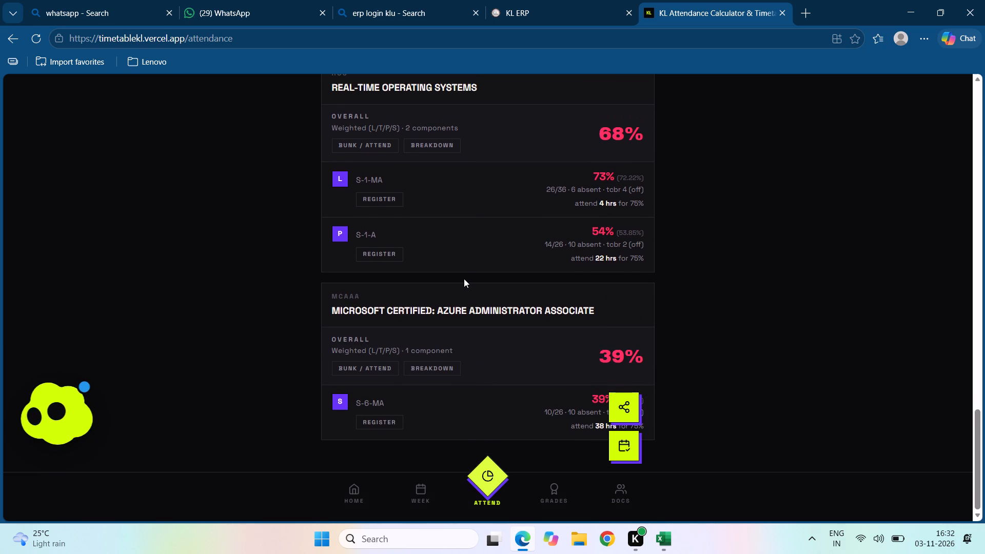
Copy the subject name REAL-TIME OPERATING SYSTEMS from the attendance overview into cell C38 of the Excel sheet, matching the sheet's formatting.
scroll(464, 279, up, 2)
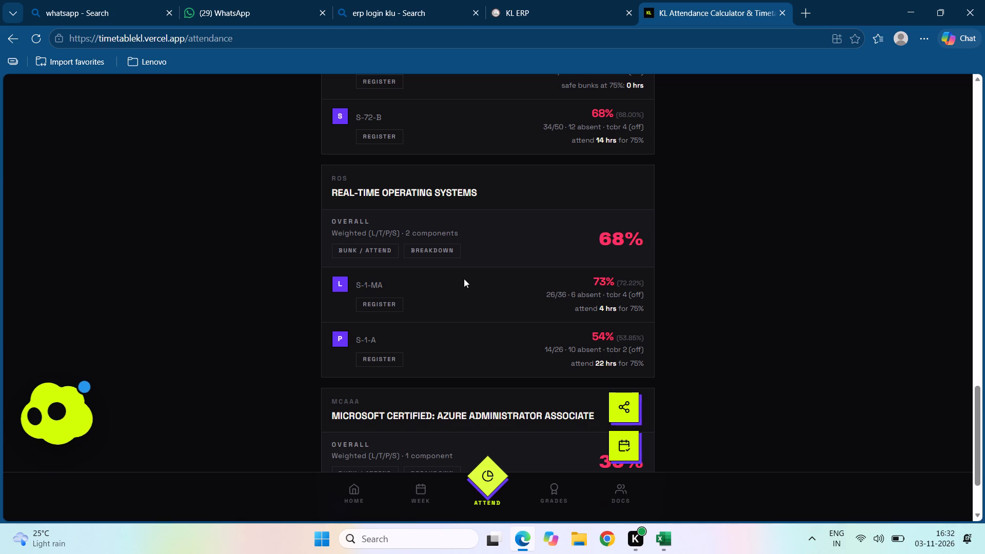
scroll(464, 279, up, 1)
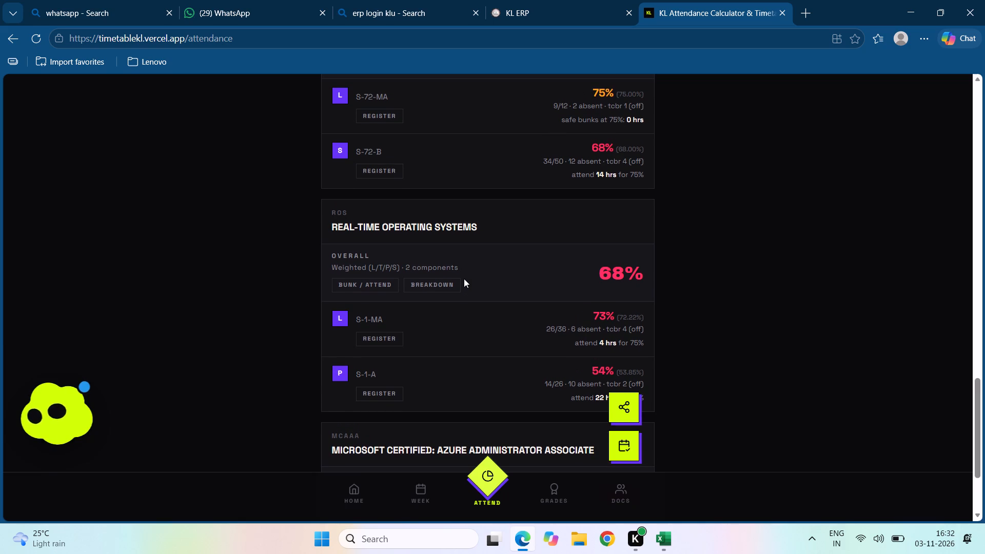
scroll(464, 279, up, 1)
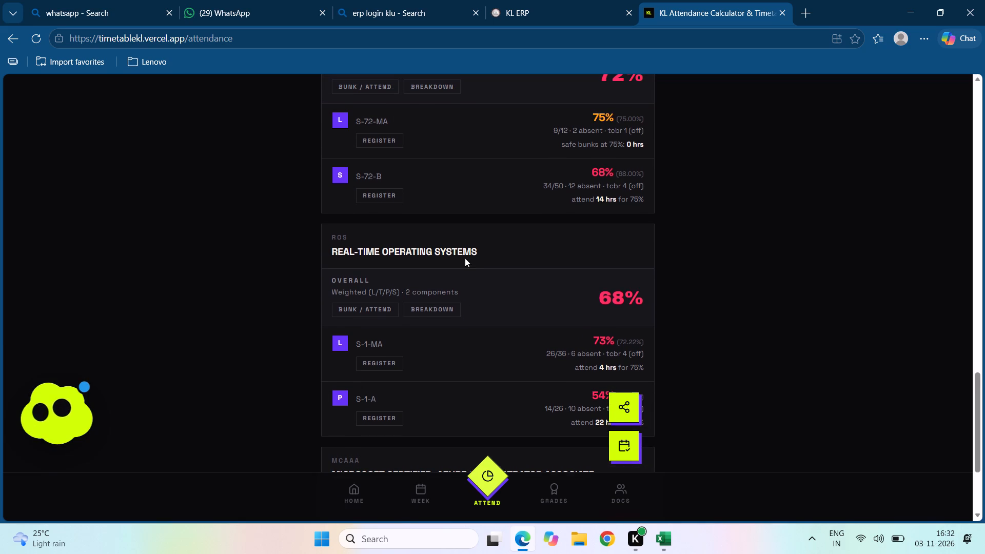
drag(483, 252, 325, 254)
key(ctrl+c)
key(alt+Tab)
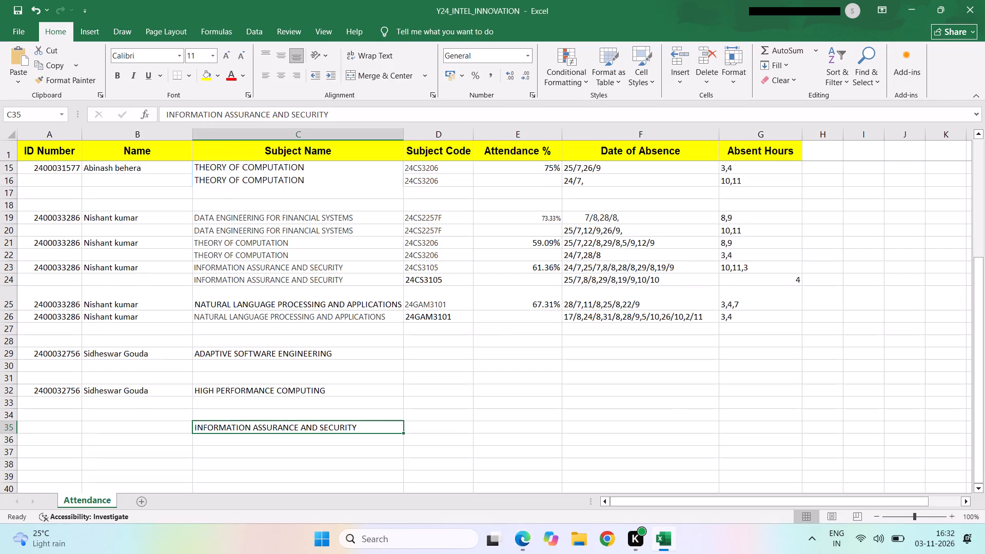
scroll(353, 324, down, 1)
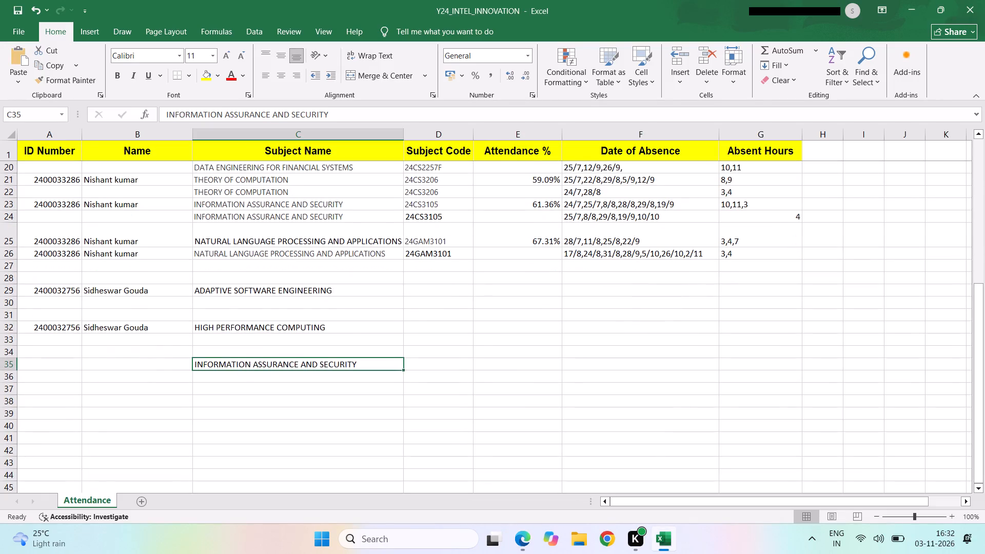
click(216, 405)
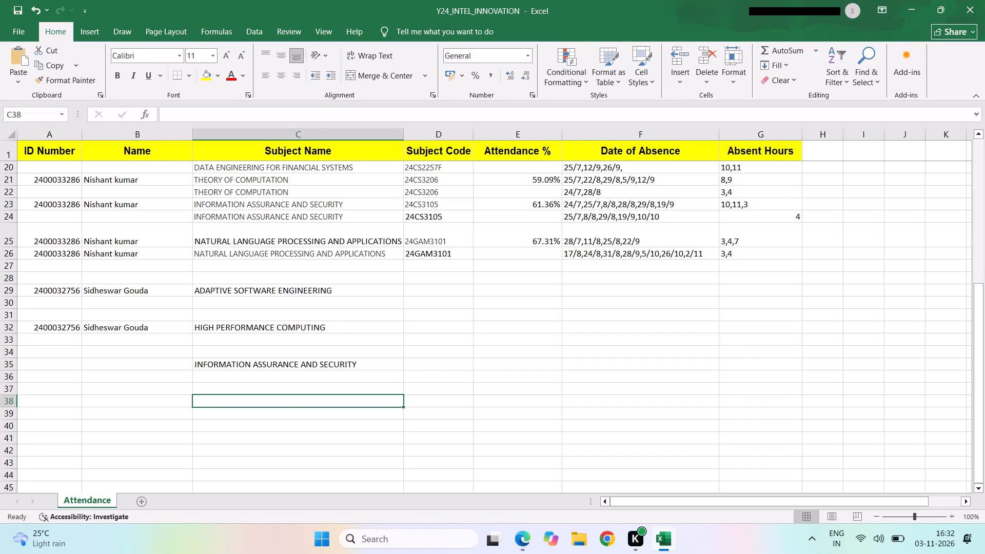
key(ctrl+v)
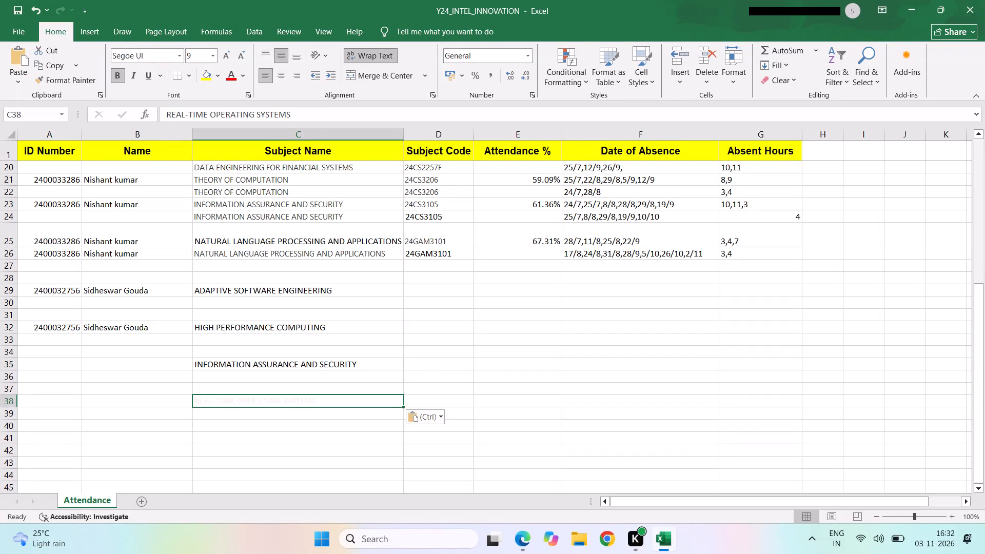
key(Right)
key(Return)
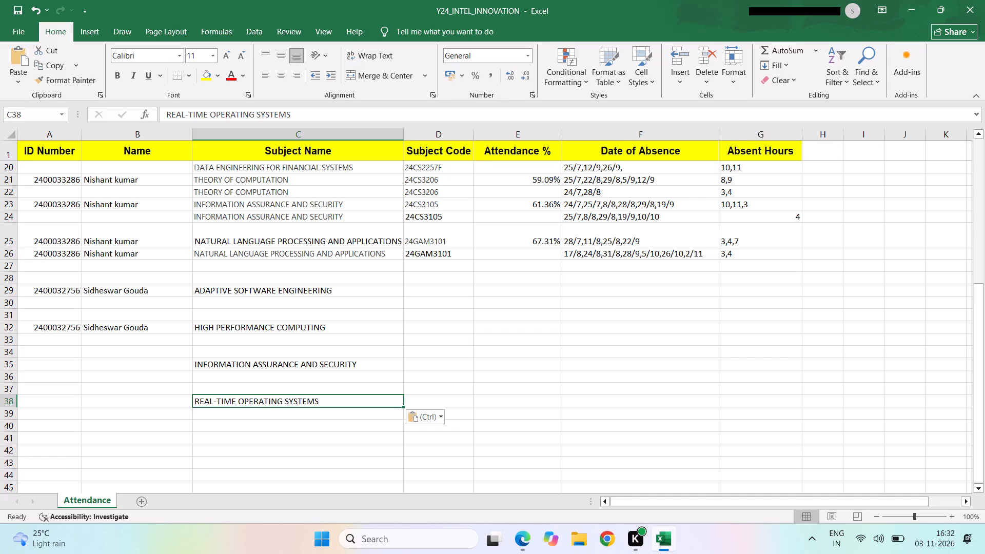
Return to the attendance overview in Edge and recheck each subject's attendance from Real-Time Operating Systems back up to Adaptive Software Engineering.
key(alt+Tab)
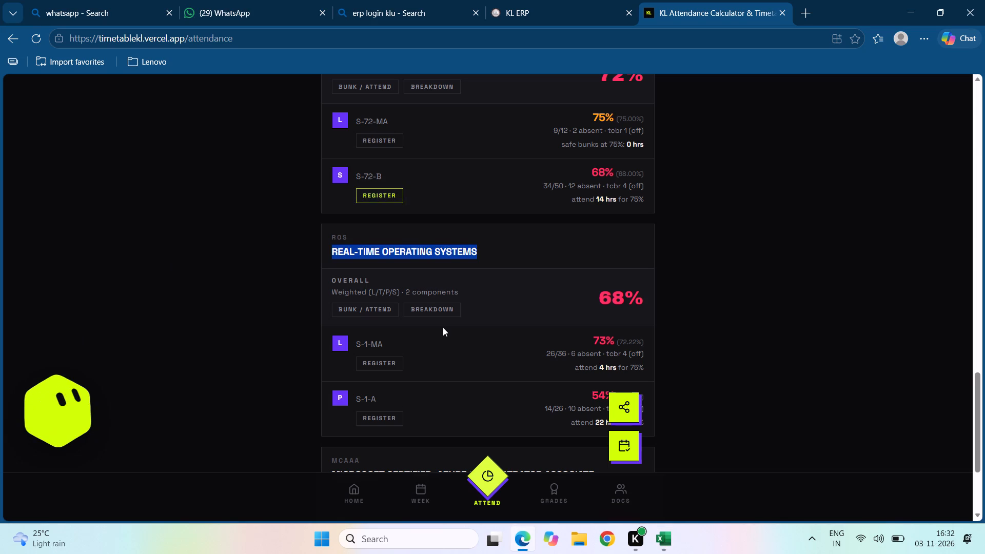
scroll(443, 327, up, 1)
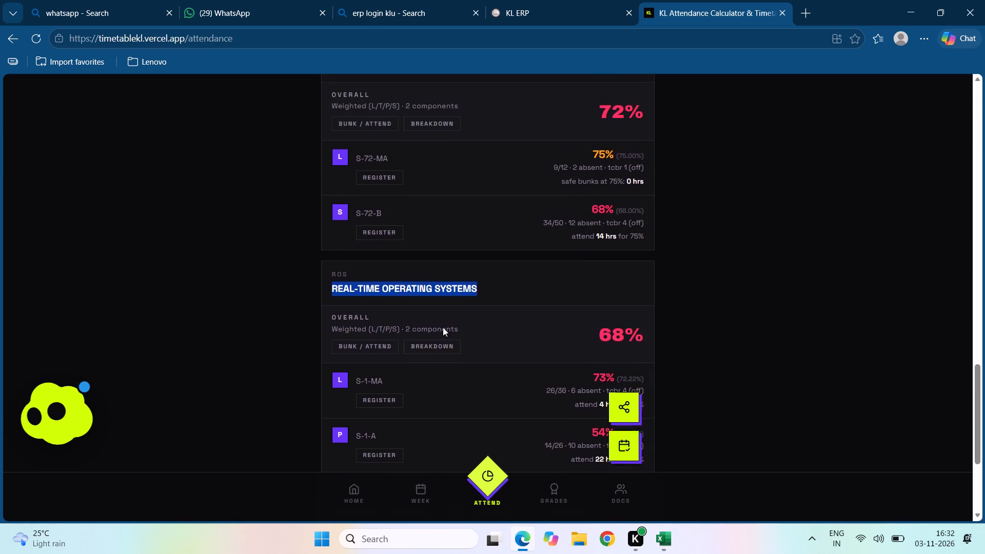
scroll(443, 327, up, 2)
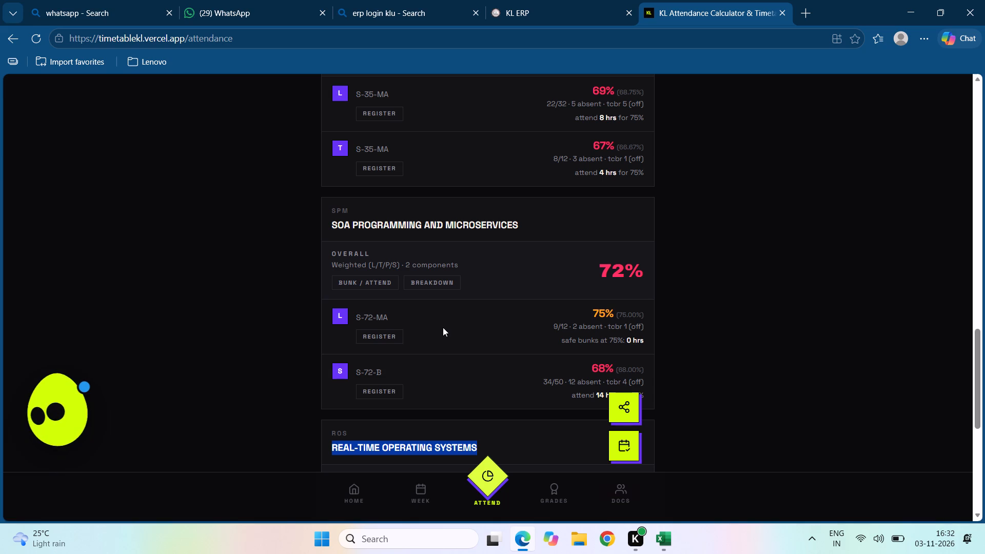
scroll(443, 327, up, 3)
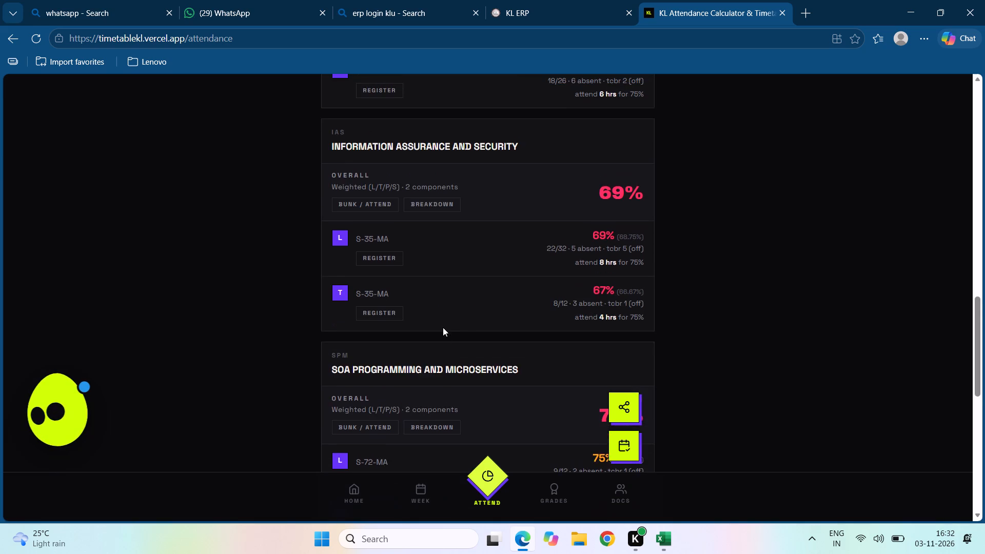
scroll(443, 327, up, 4)
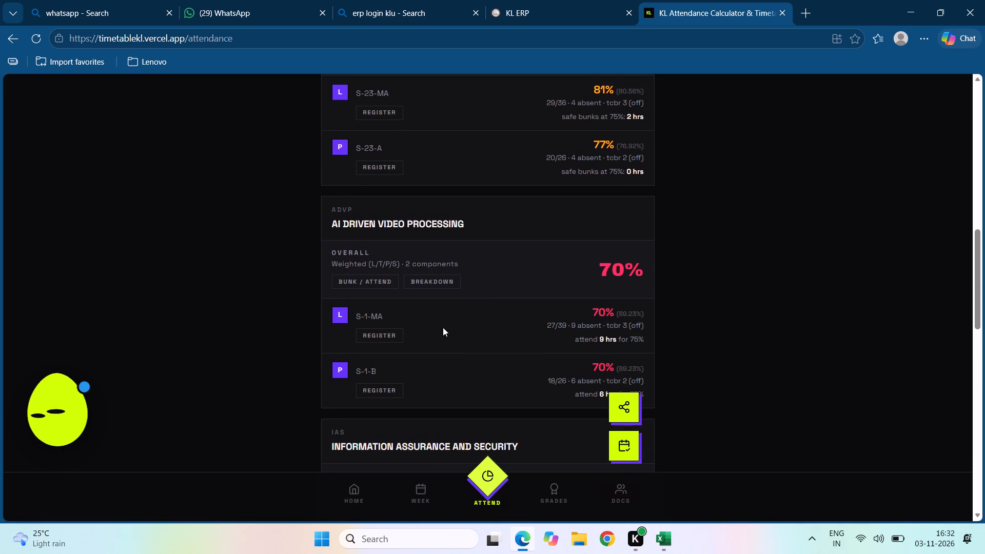
scroll(443, 327, up, 2)
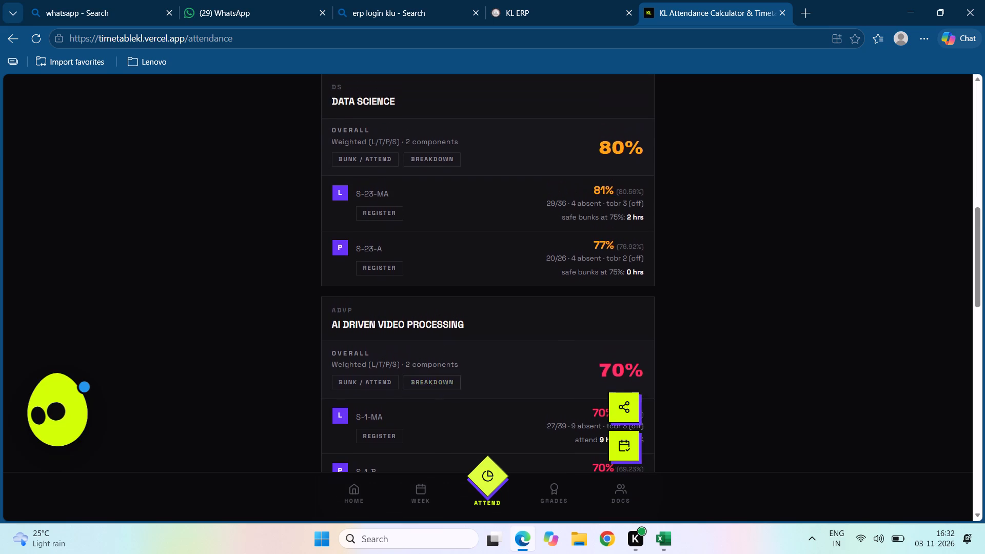
scroll(443, 327, up, 4)
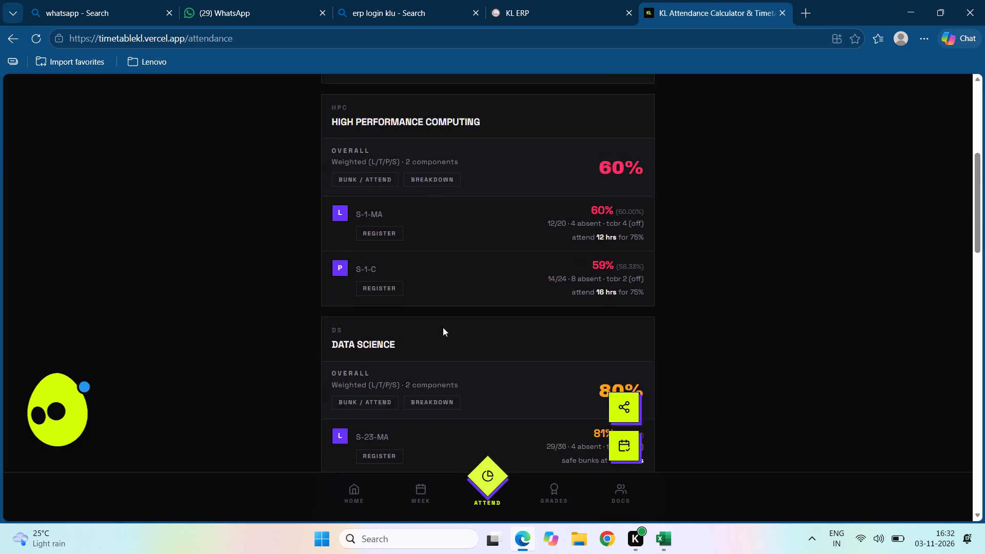
scroll(443, 327, up, 4)
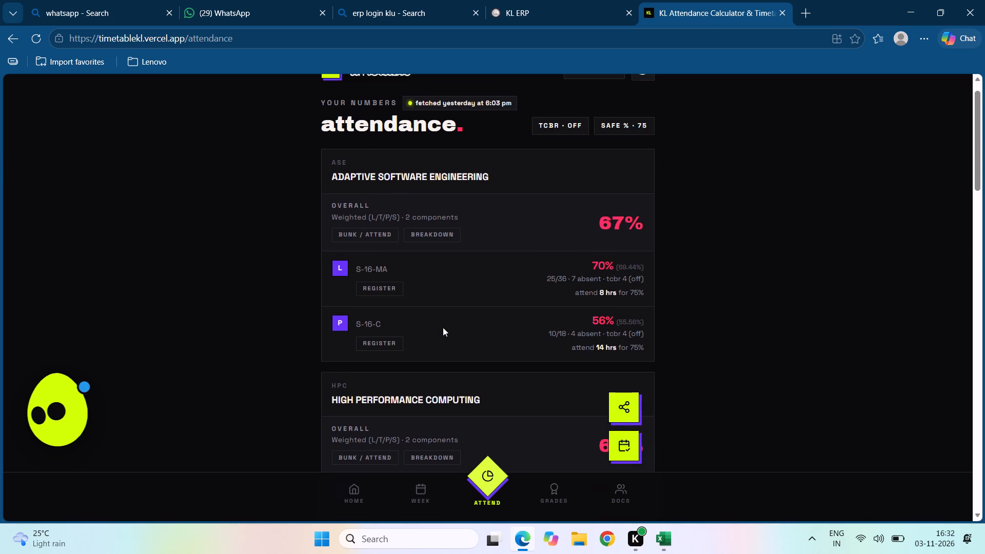
Recheck the attendance figures from High Performance Computing down through Real-Time Operating Systems for low-attendance subjects missing from the sheet.
scroll(443, 327, down, 6)
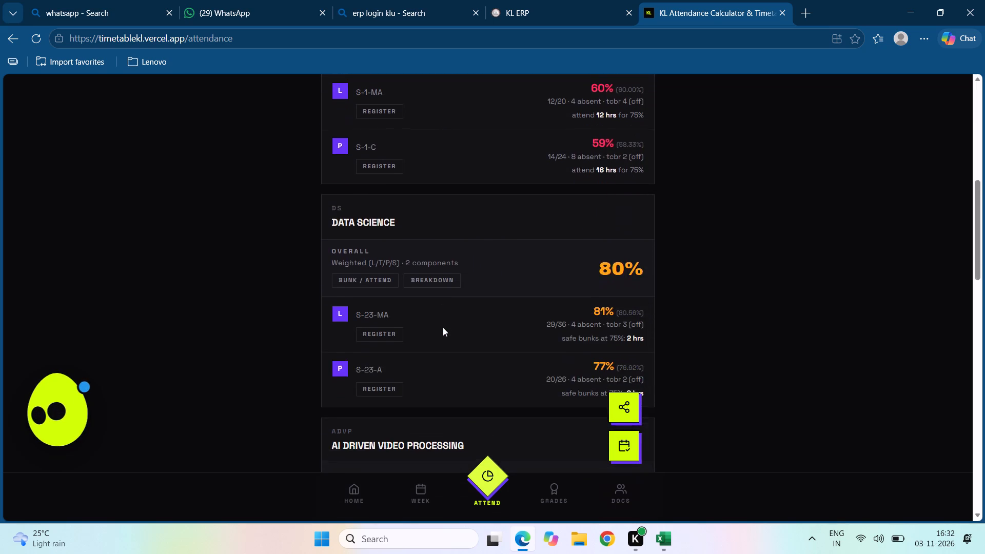
scroll(443, 327, down, 2)
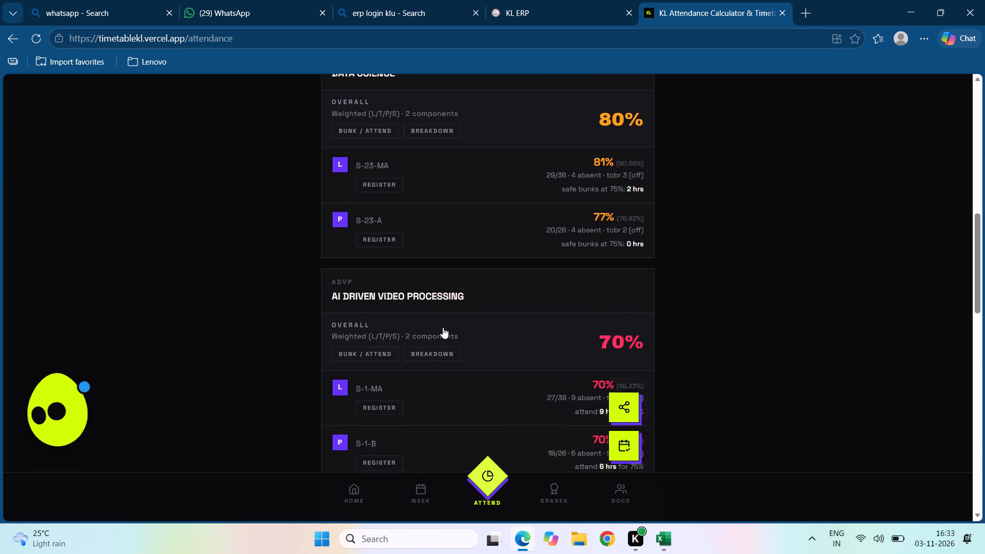
scroll(443, 327, down, 3)
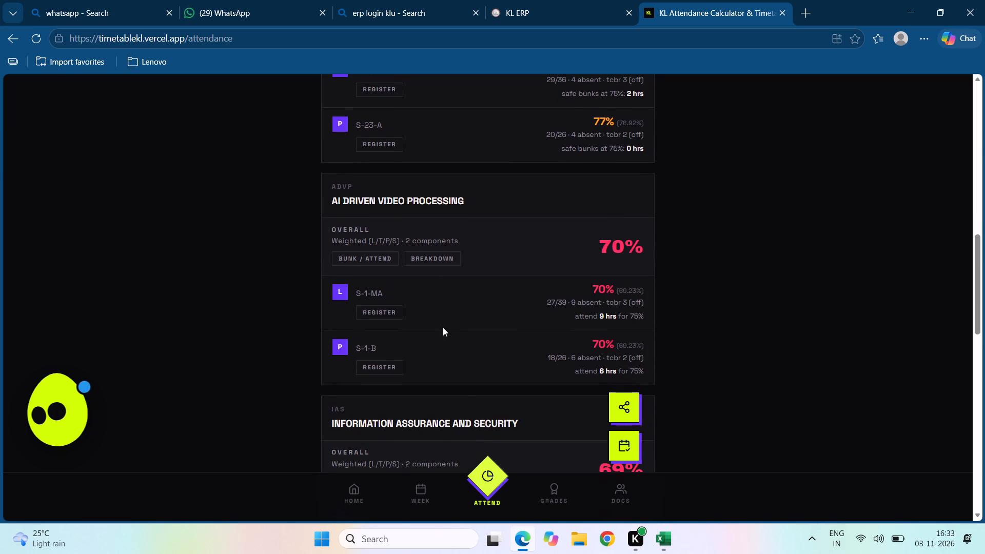
scroll(443, 327, down, 6)
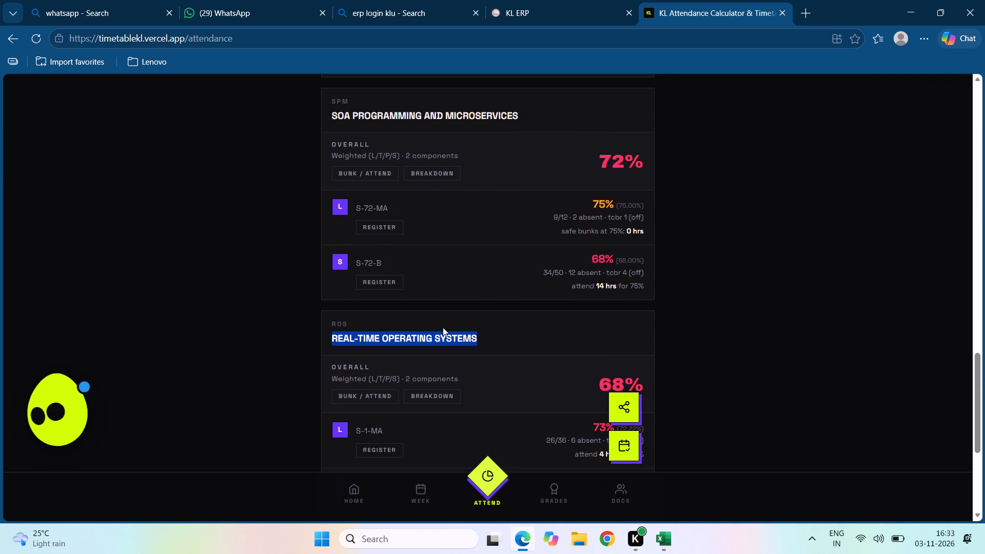
scroll(443, 327, down, 4)
Copy the subject name SOA PROGRAMMING AND MICROSERVICES from the attendance overview into cell C41 of the Excel sheet, matching the sheet's formatting.
scroll(443, 327, up, 2)
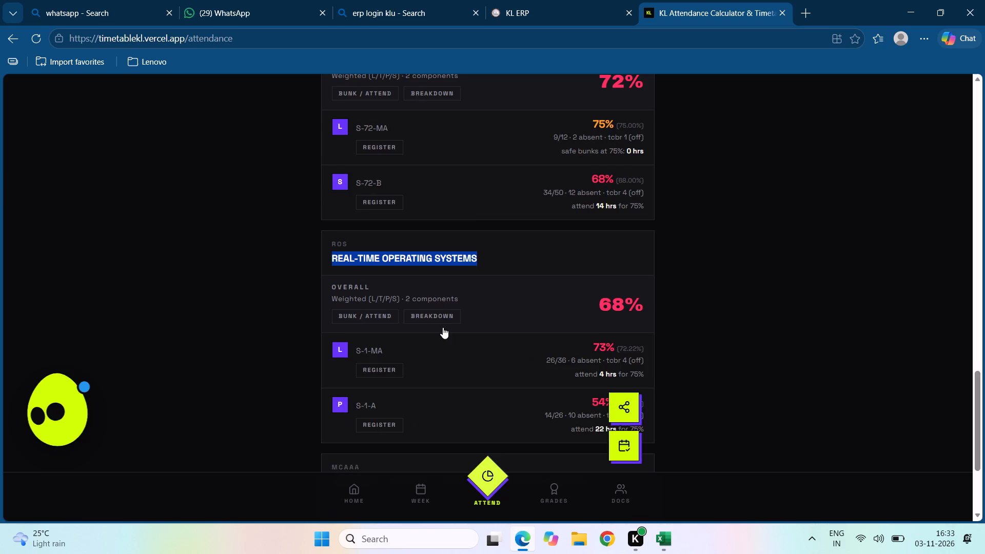
scroll(443, 327, up, 3)
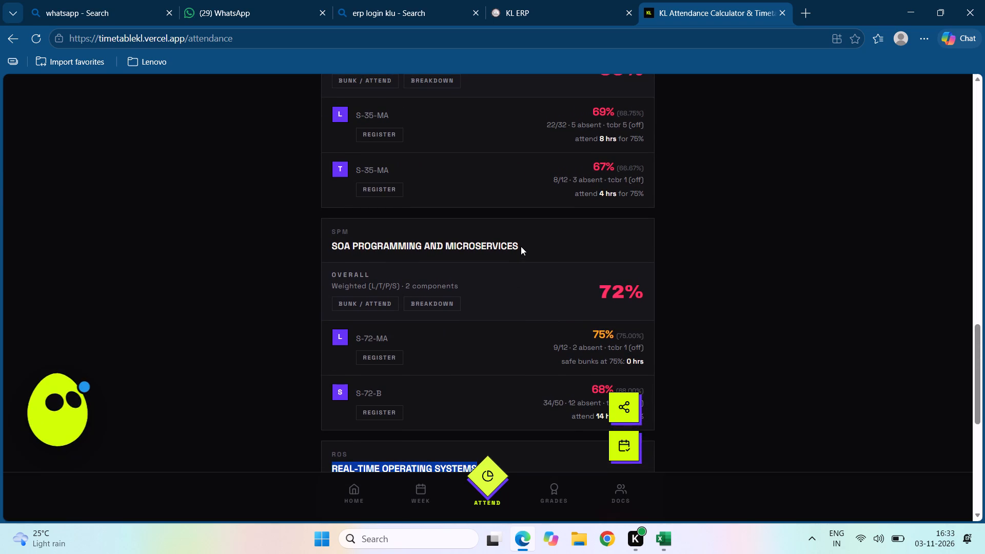
drag(521, 244, 300, 248)
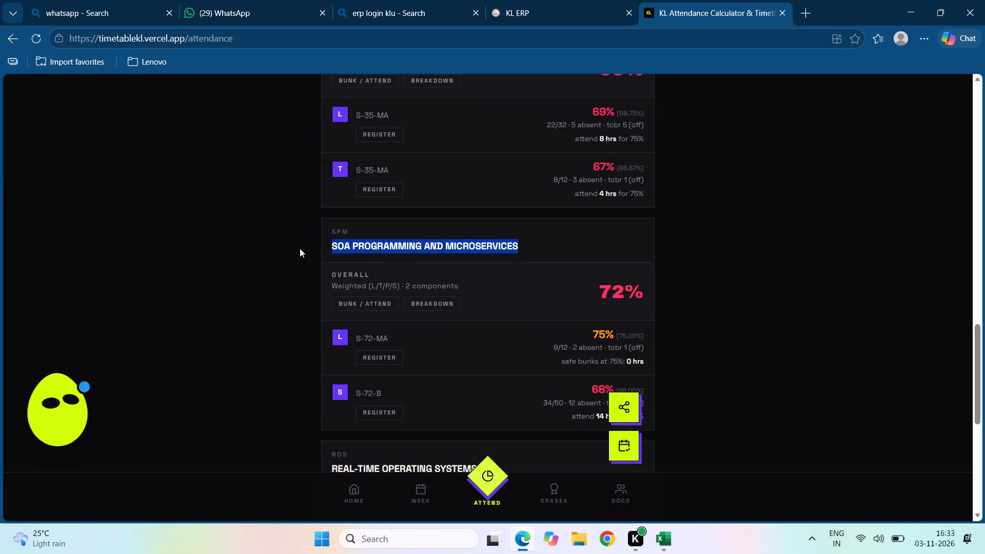
key(ctrl+c)
key(alt+Tab)
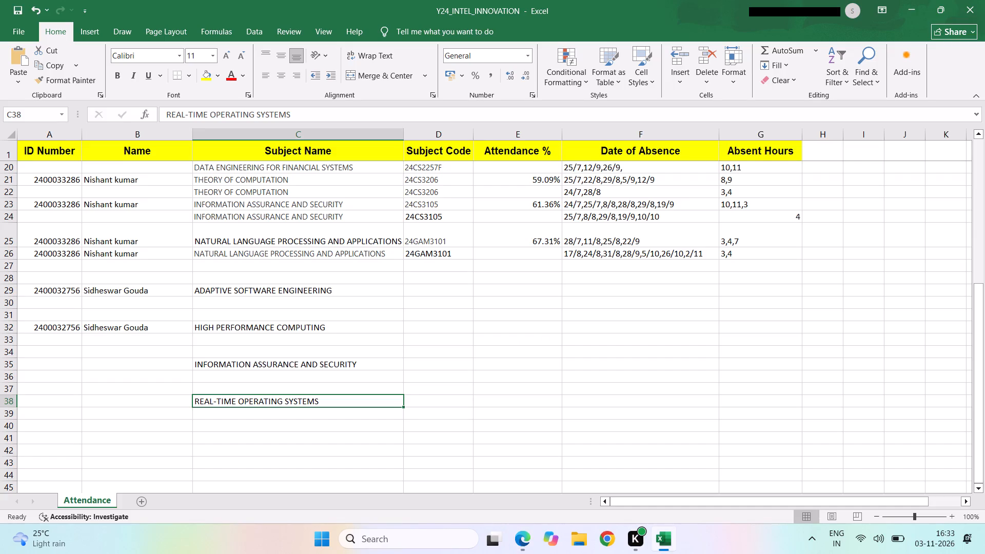
click(224, 444)
key(ctrl+v)
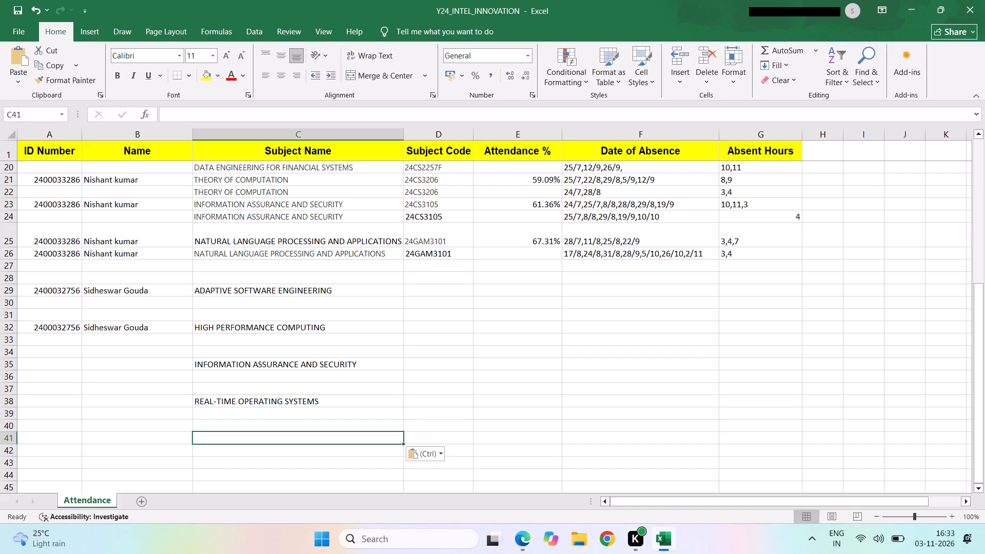
key(Right)
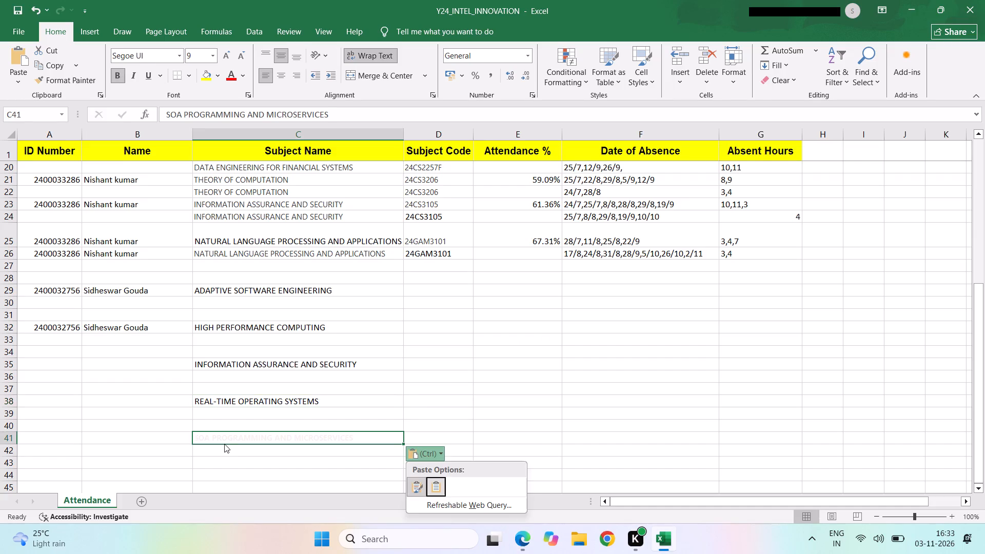
key(Return)
Copy the subject name AI DRIVEN VIDEO PROCESSING from the attendance overview in Edge into cell C44 of the Excel sheet, matching the sheet's formatting.
key(alt+Tab)
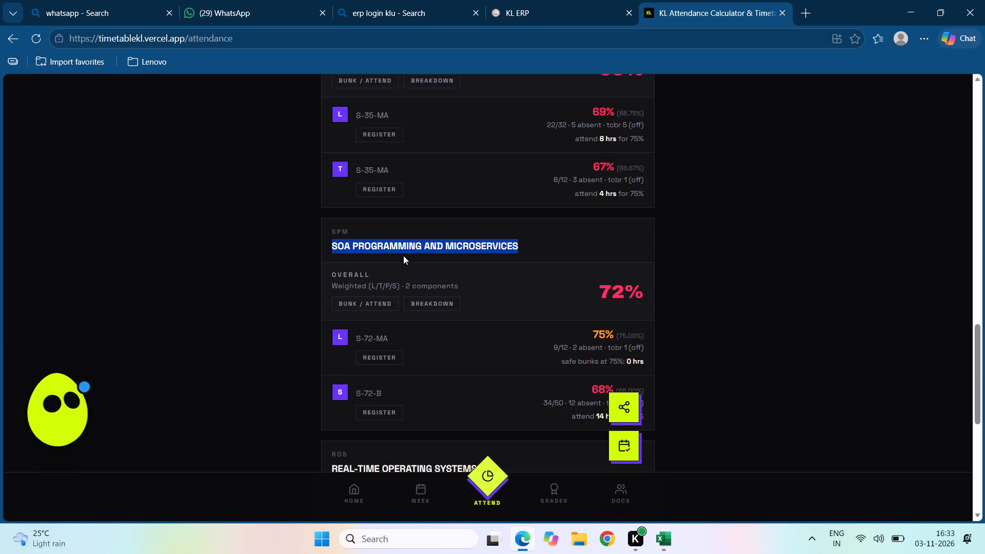
scroll(403, 255, up, 6)
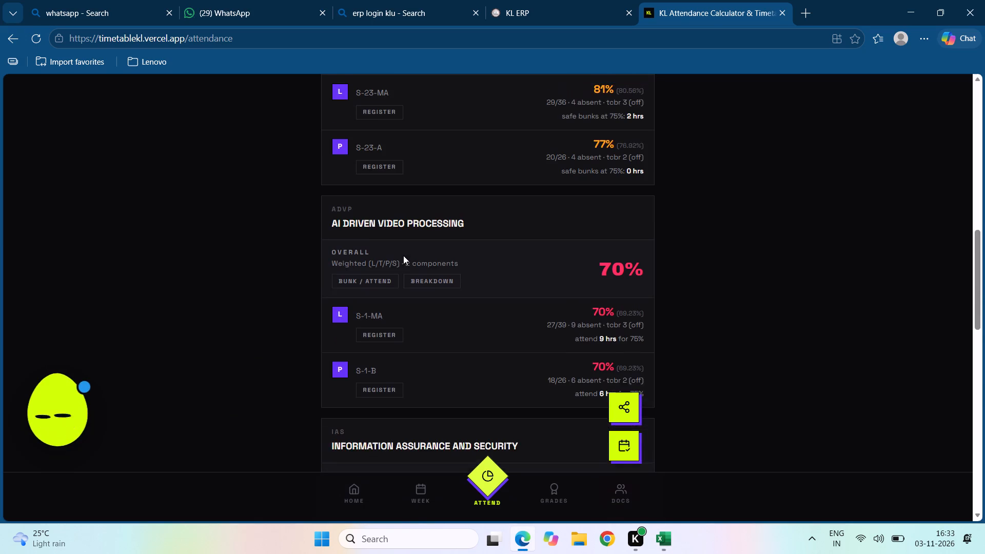
scroll(403, 255, up, 3)
drag(474, 317, 352, 304)
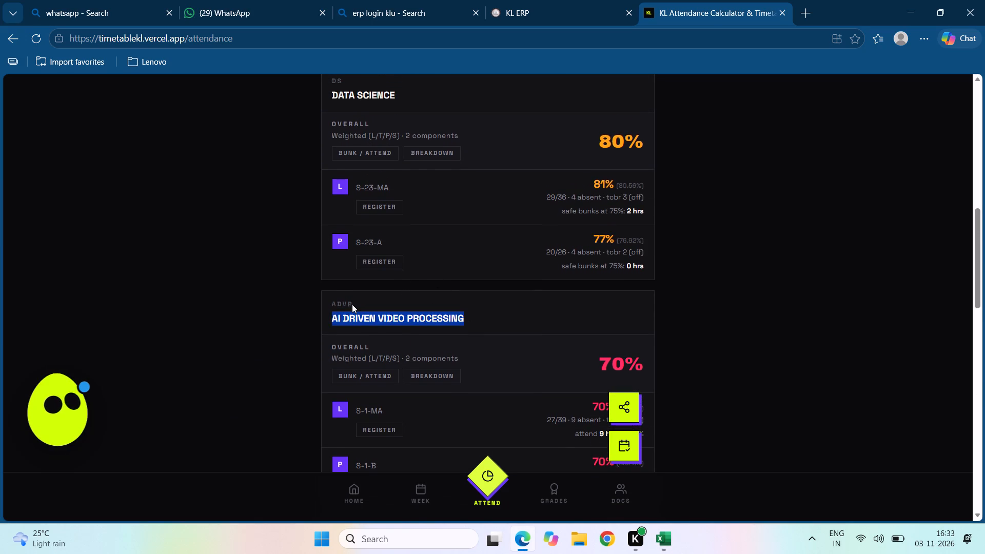
drag(352, 304, 313, 322)
key(ctrl+c)
key(alt+Tab)
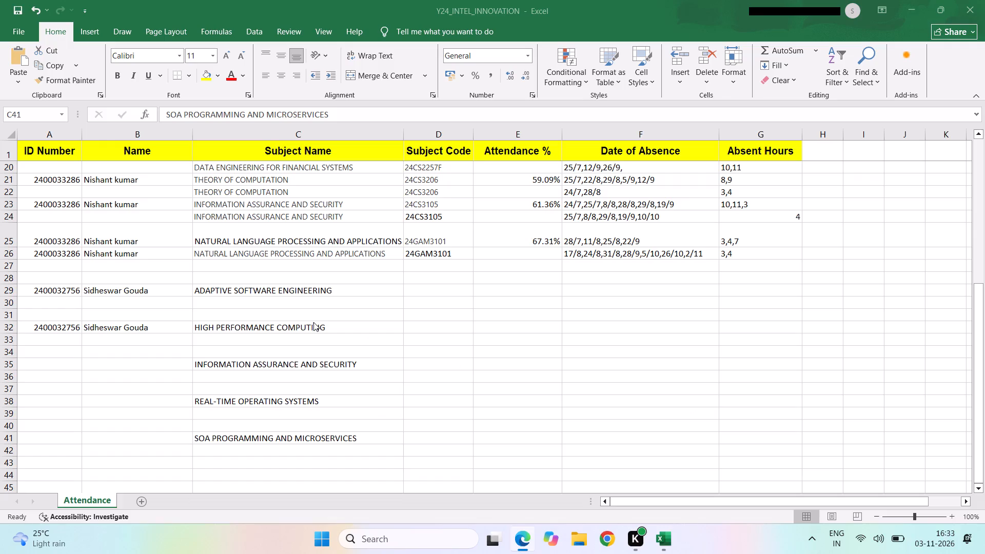
scroll(244, 492, down, 2)
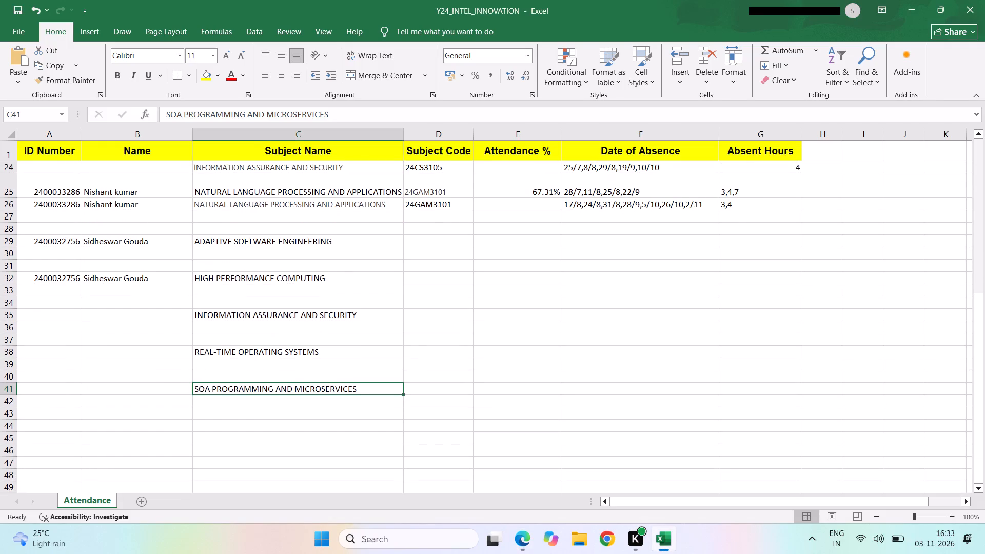
click(217, 430)
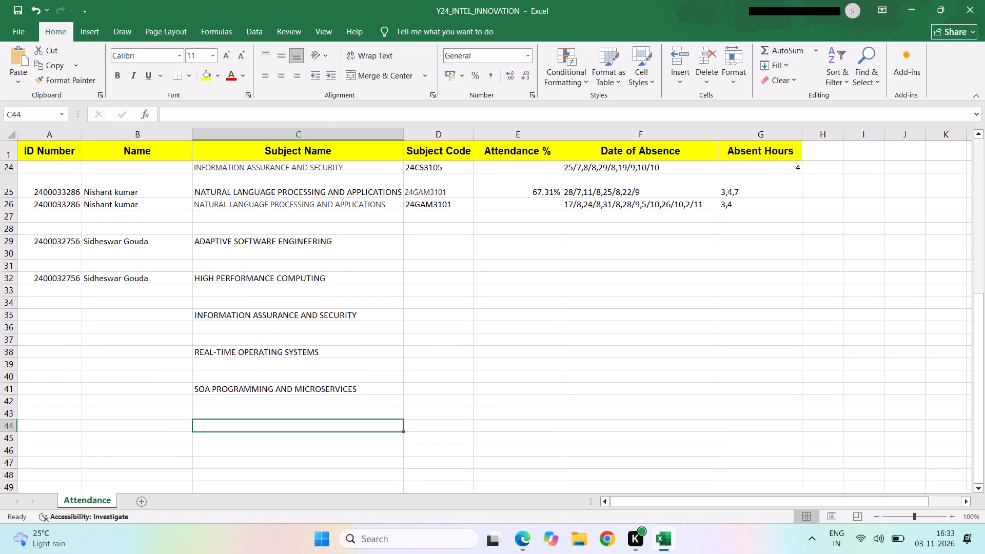
key(ctrl+v)
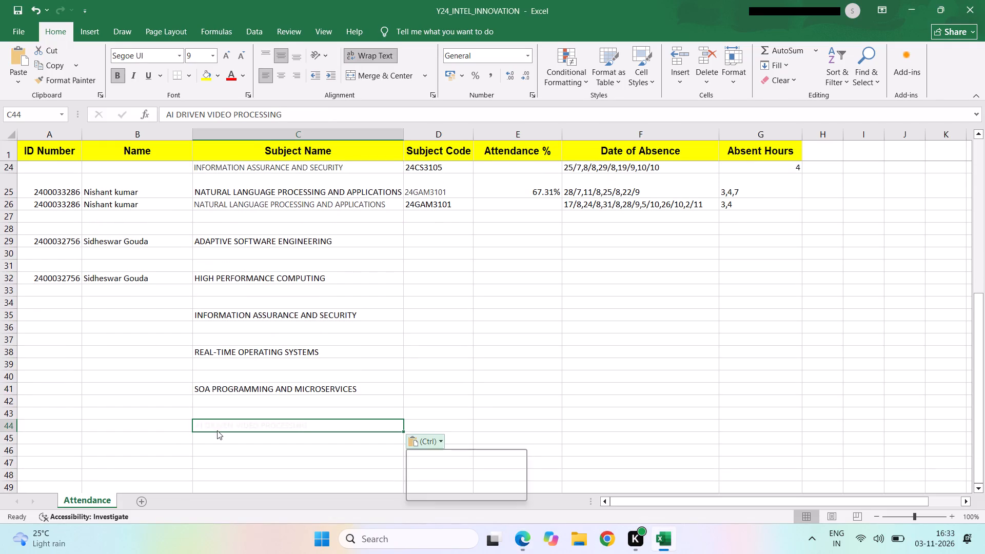
key(Right)
key(Return)
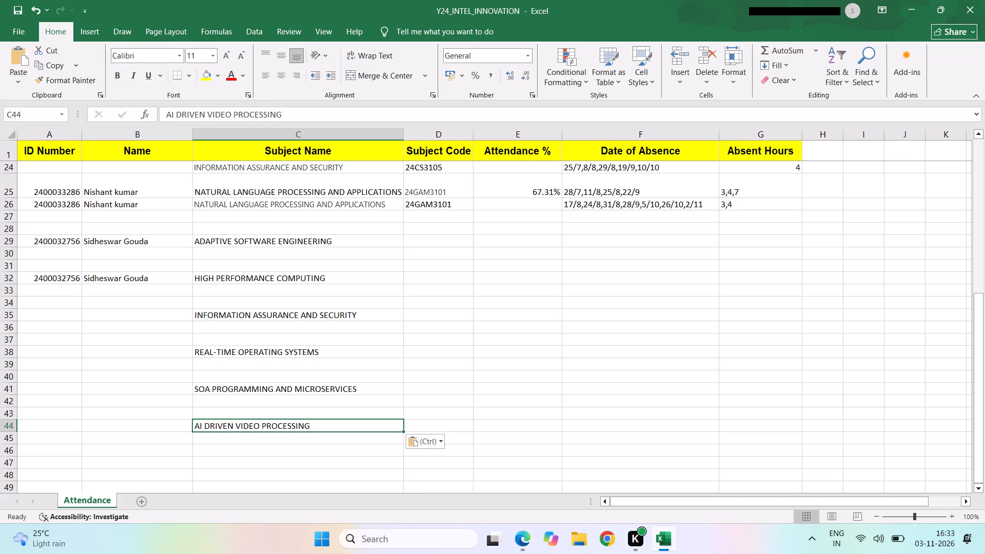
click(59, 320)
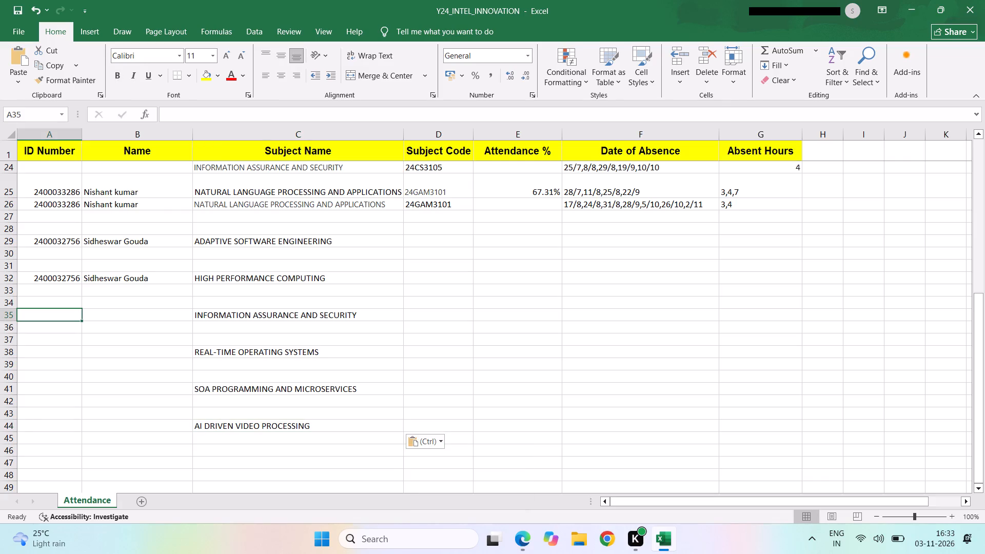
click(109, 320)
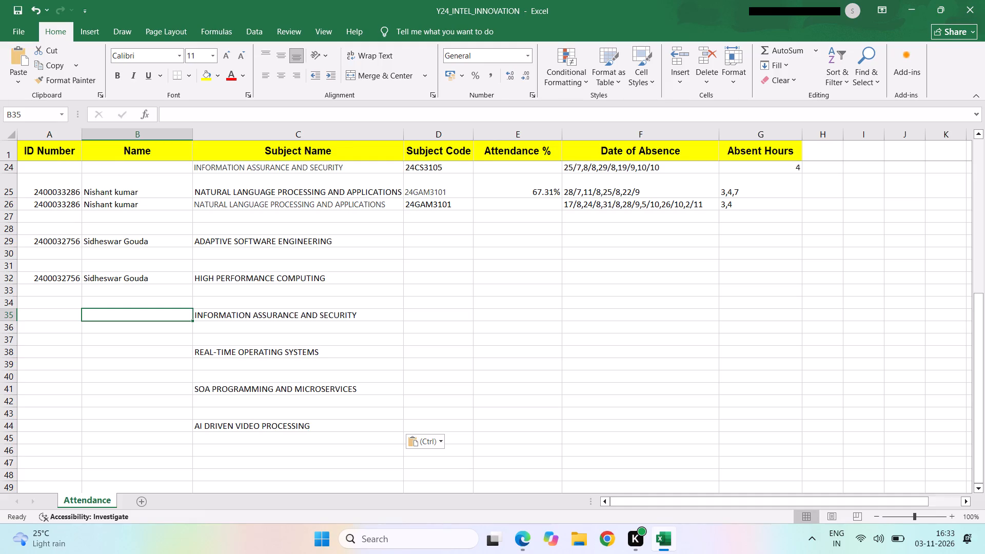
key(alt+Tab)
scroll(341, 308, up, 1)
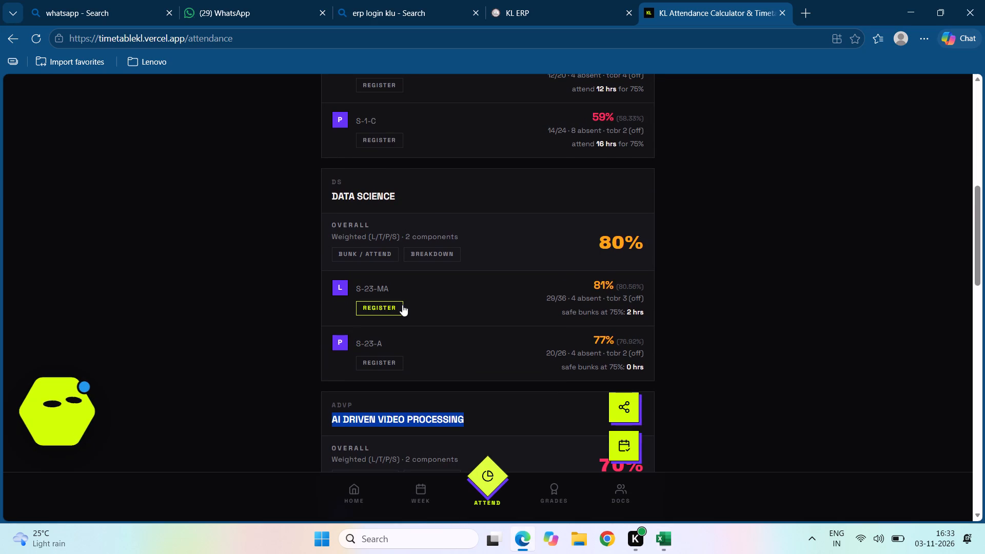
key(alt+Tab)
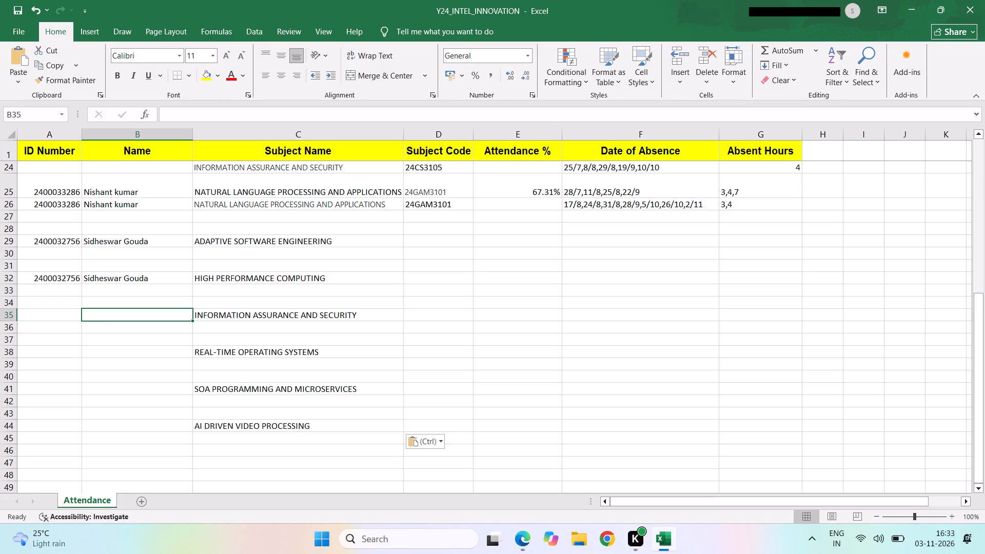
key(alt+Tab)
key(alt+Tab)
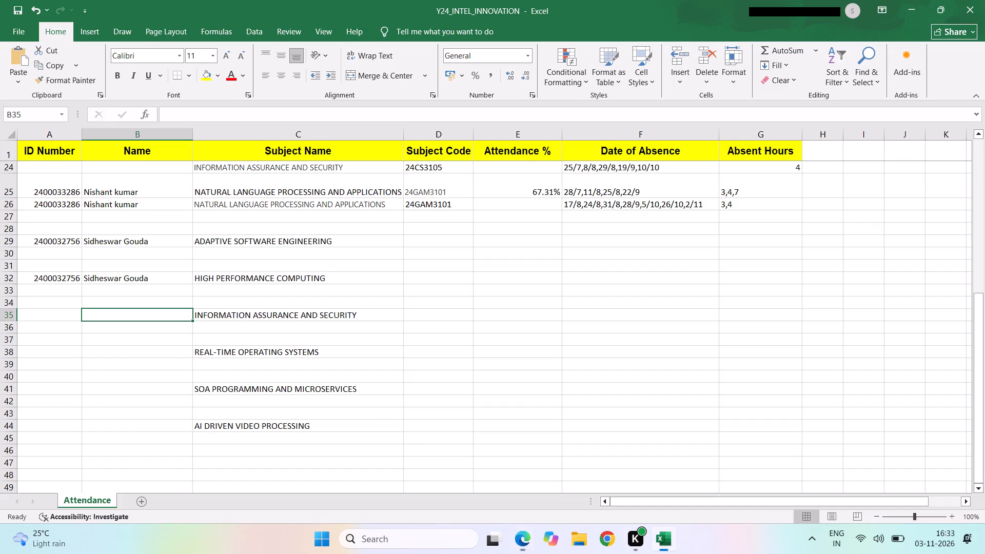
Enter the same student's ID number and name in cells A35 and B35, beside INFORMATION ASSURANCE AND SECURITY.
click(63, 317)
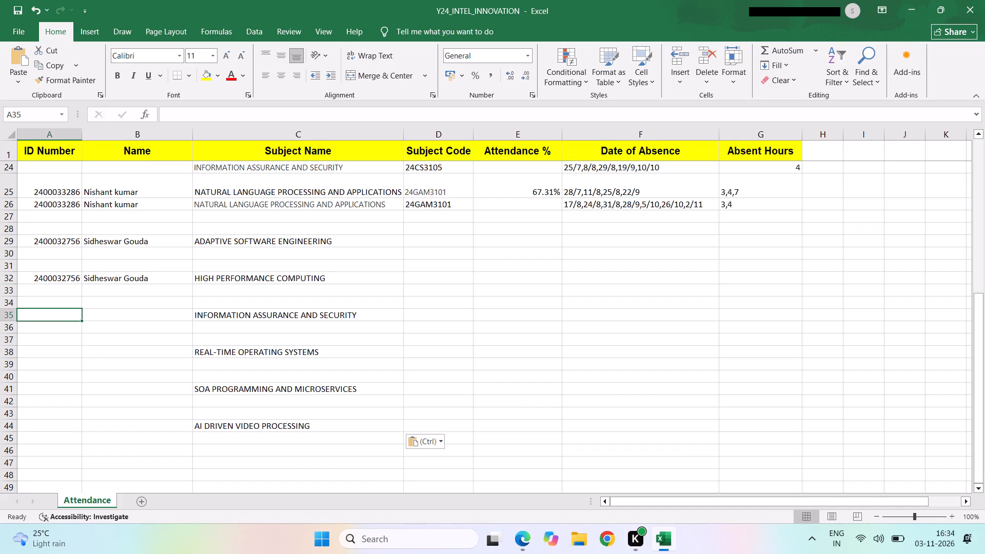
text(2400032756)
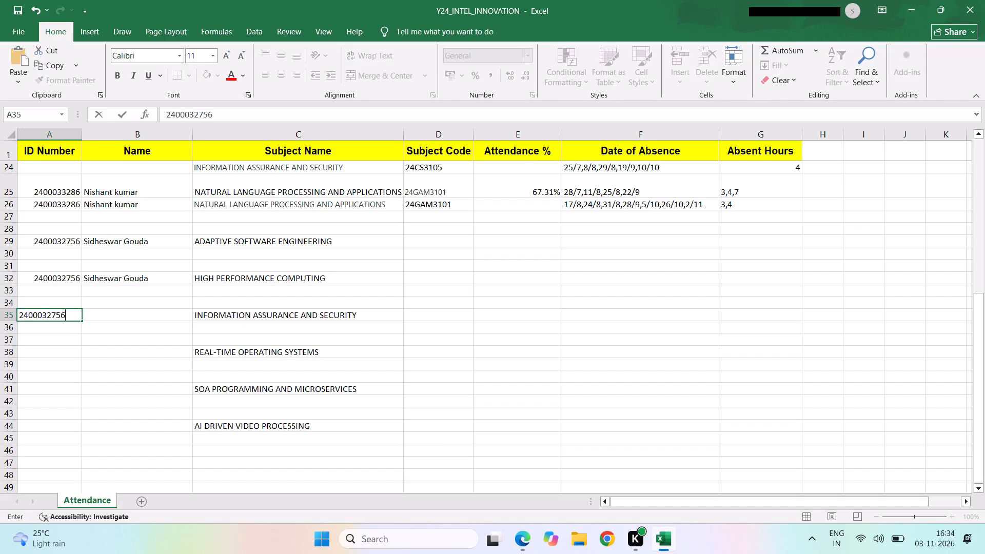
click(124, 312)
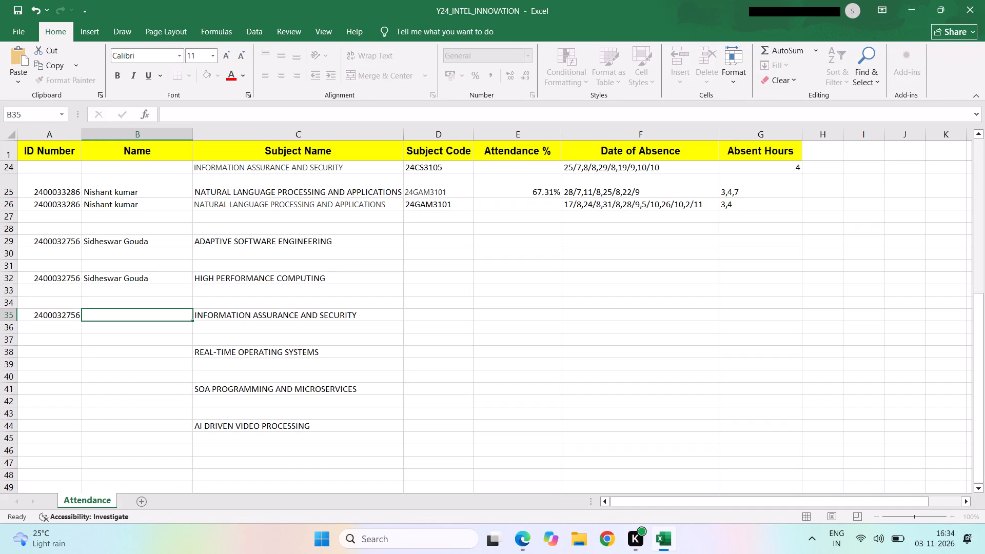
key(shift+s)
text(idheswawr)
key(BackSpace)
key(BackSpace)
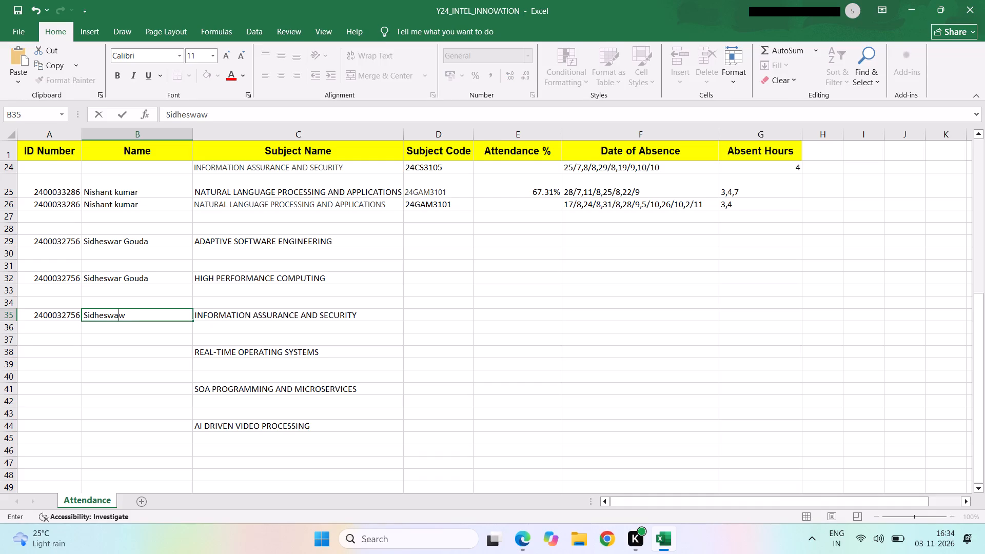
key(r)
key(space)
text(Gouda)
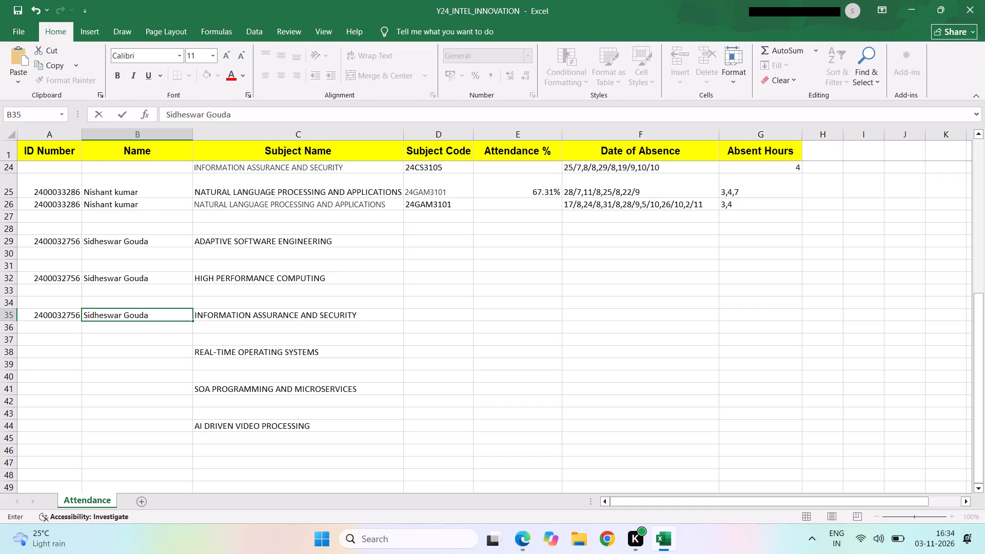
Enter the same student's ID number and name in cells A38 and B38, beside REAL-TIME OPERATING SYSTEMS.
click(63, 350)
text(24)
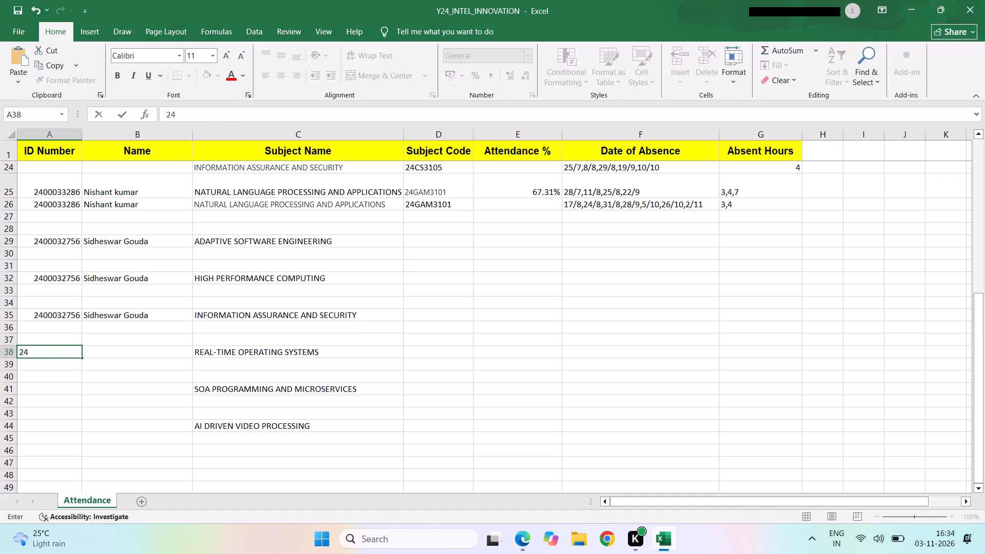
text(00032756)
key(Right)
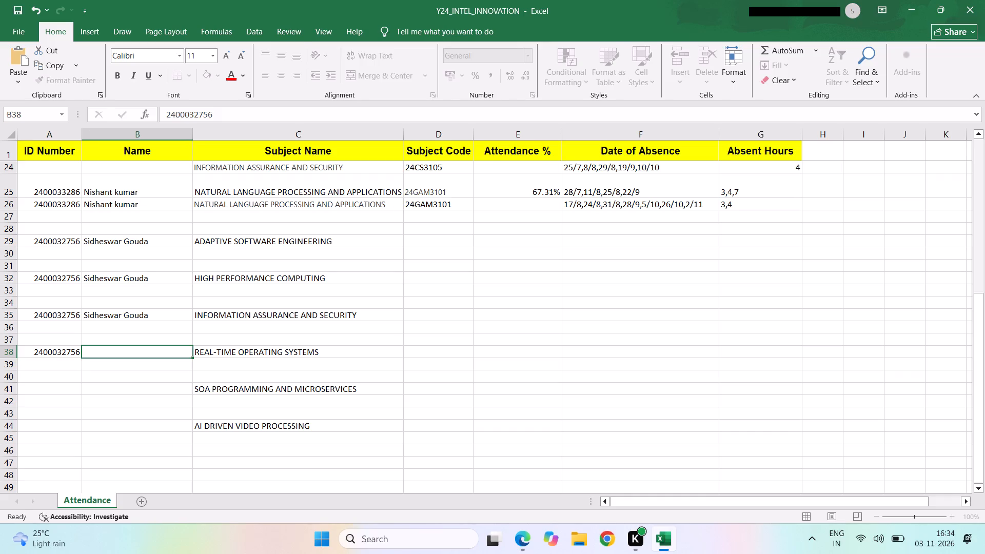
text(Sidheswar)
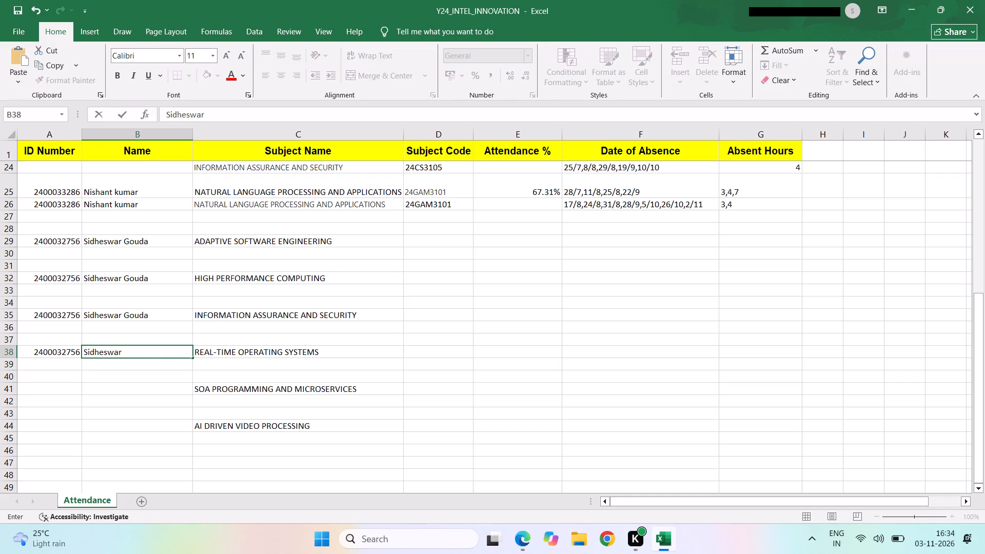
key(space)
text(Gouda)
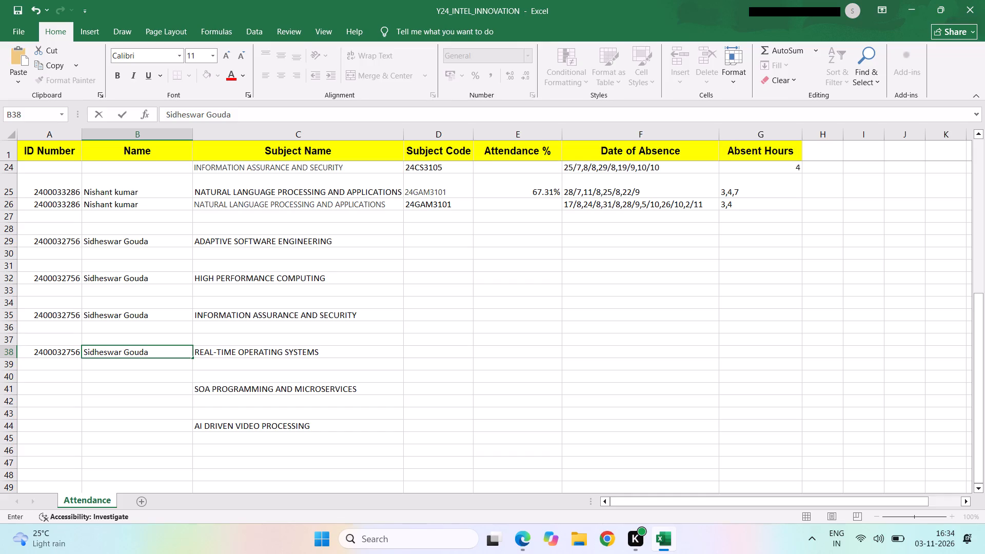
Enter the same student's ID number and name in cells A41 and B41, beside SOA PROGRAMMING AND MICROSERVICES.
click(55, 390)
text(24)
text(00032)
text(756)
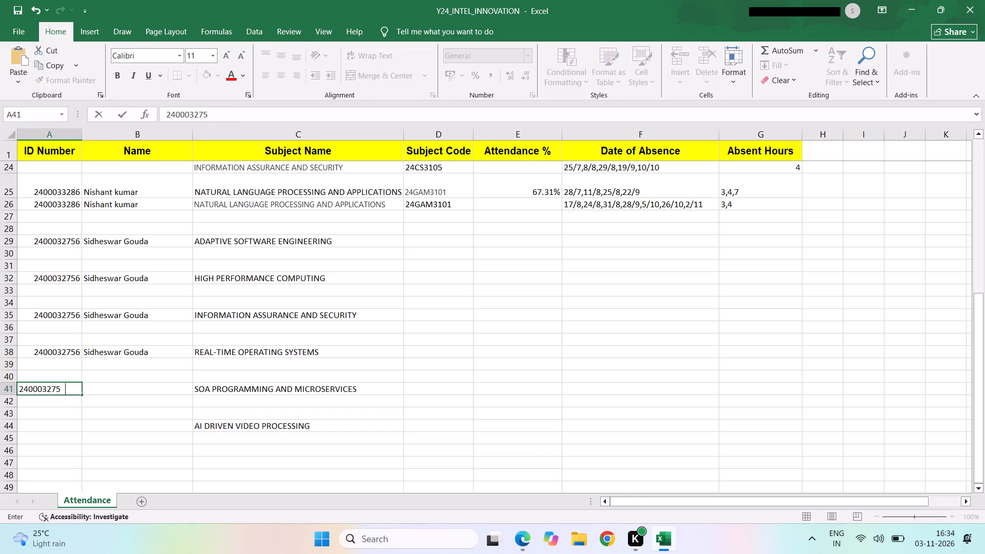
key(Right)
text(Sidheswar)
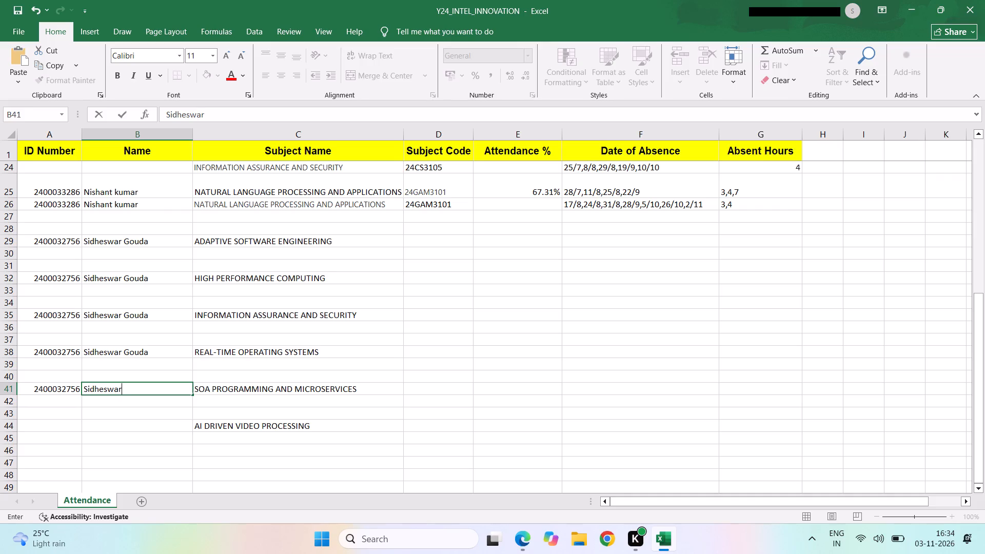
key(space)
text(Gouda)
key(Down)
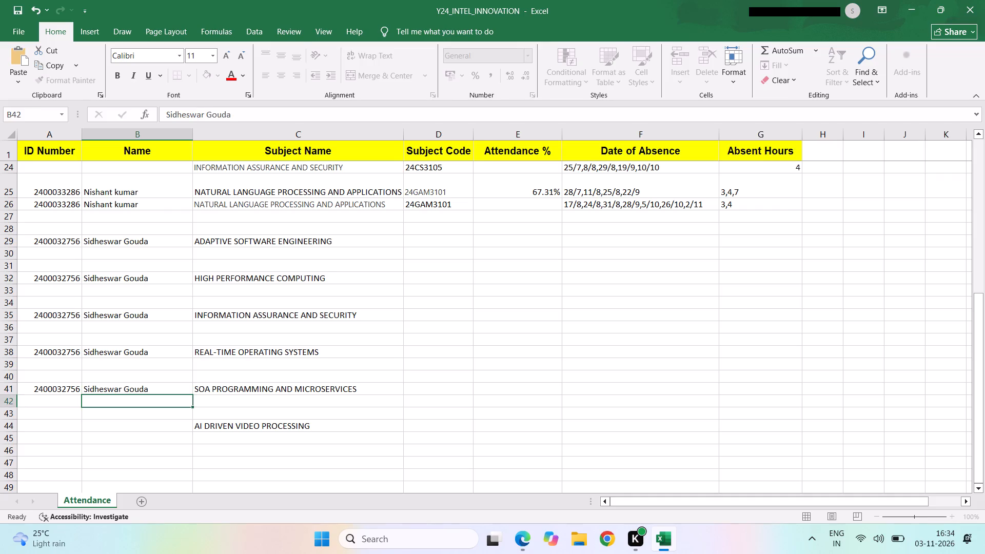
Enter the same student's ID number and name in cells A44 and B44, beside AI DRIVEN VIDEO PROCESSING.
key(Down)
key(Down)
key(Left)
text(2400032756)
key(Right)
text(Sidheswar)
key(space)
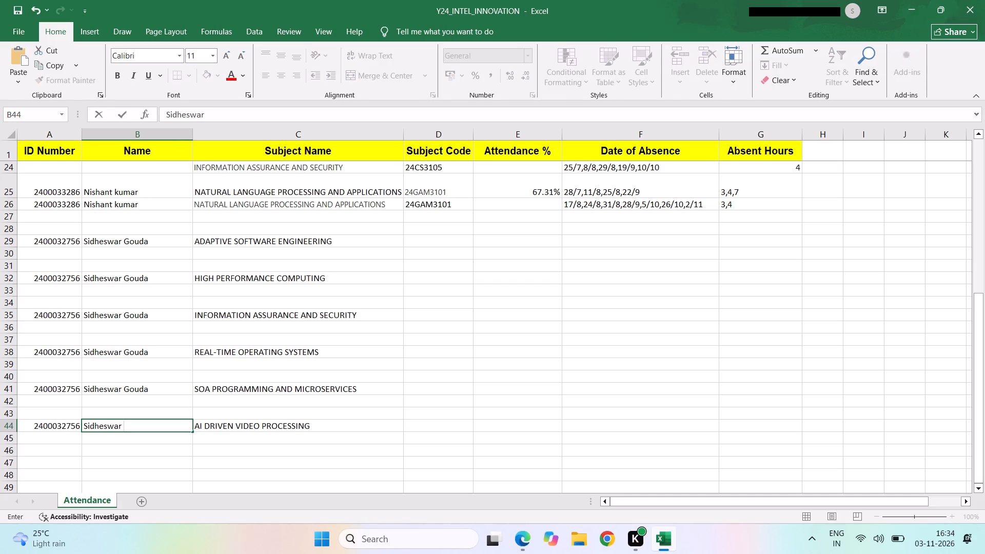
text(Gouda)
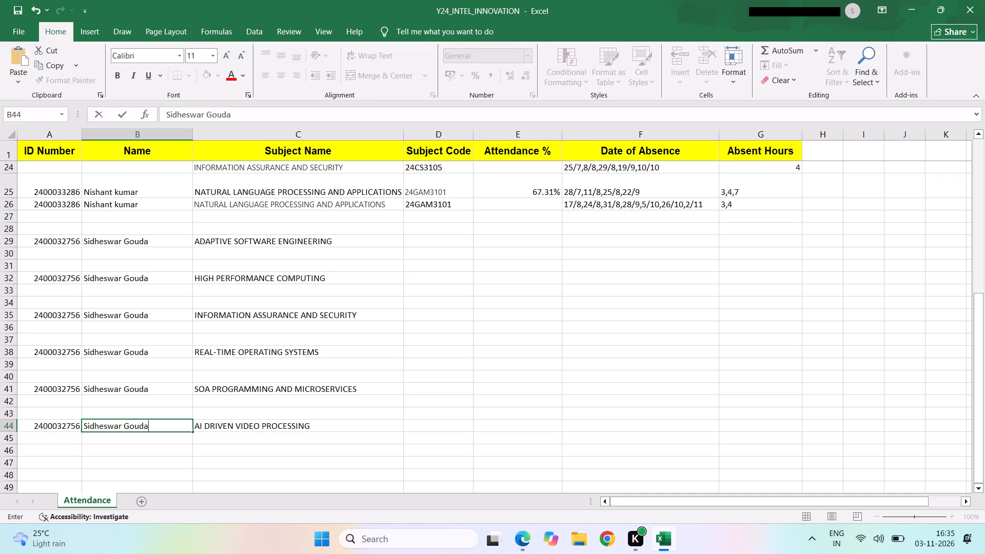
Switch to the attendance overview in Edge and try to open the register of Data Science section S-23-MA.
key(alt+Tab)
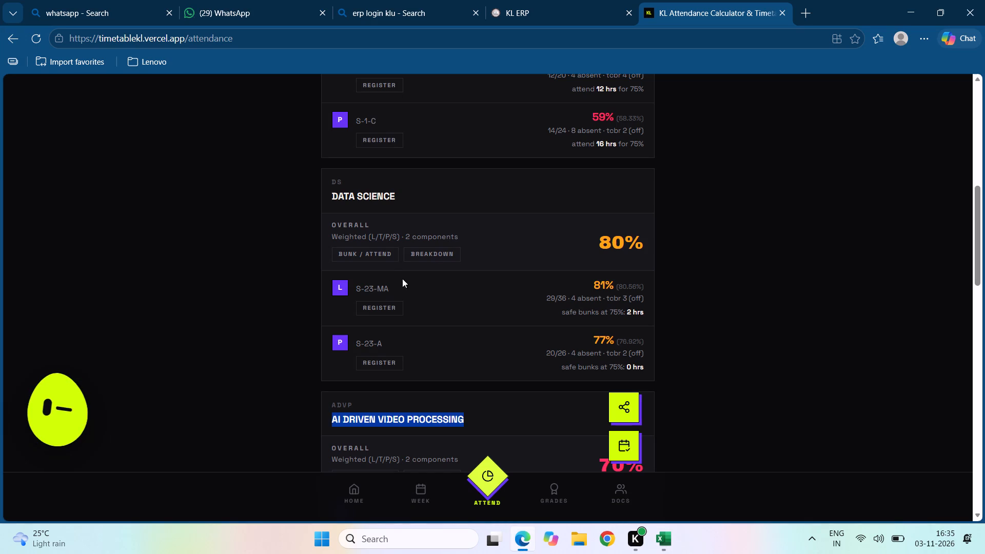
click(388, 303)
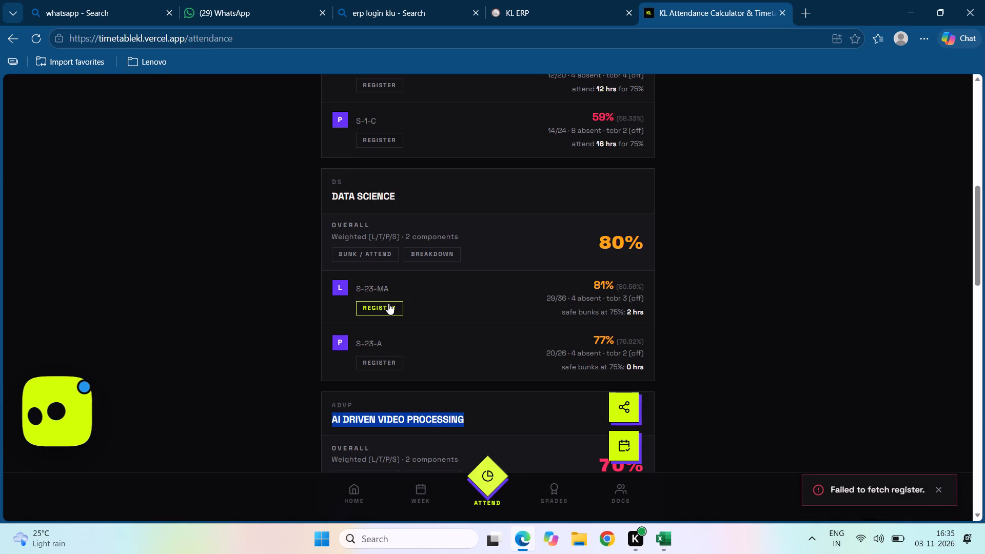
scroll(388, 303, up, 2)
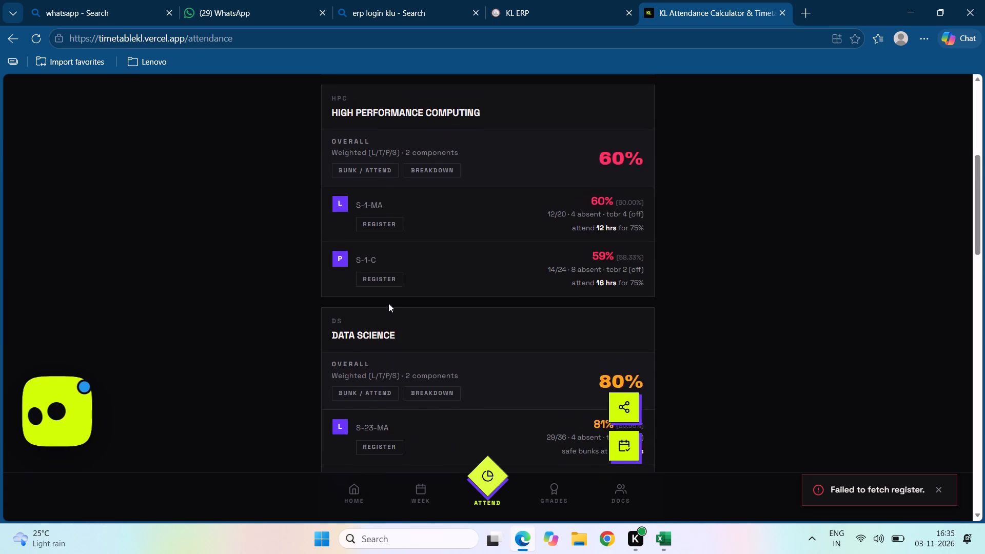
scroll(388, 303, up, 5)
Reload the KL ERP Attendance Register page and search it for academic year 2026-2027, Odd Sem, retrying the search if needed.
click(535, 13)
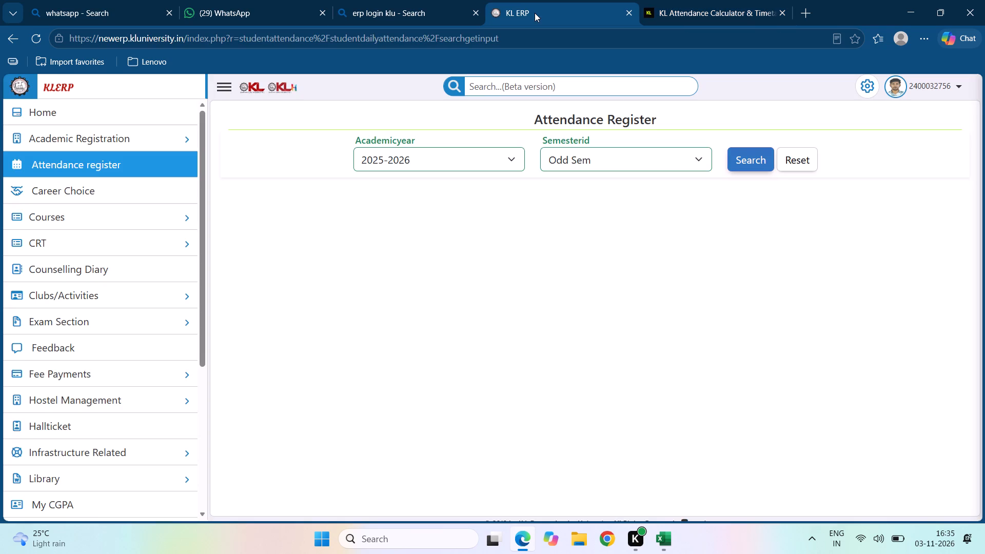
click(34, 41)
click(415, 163)
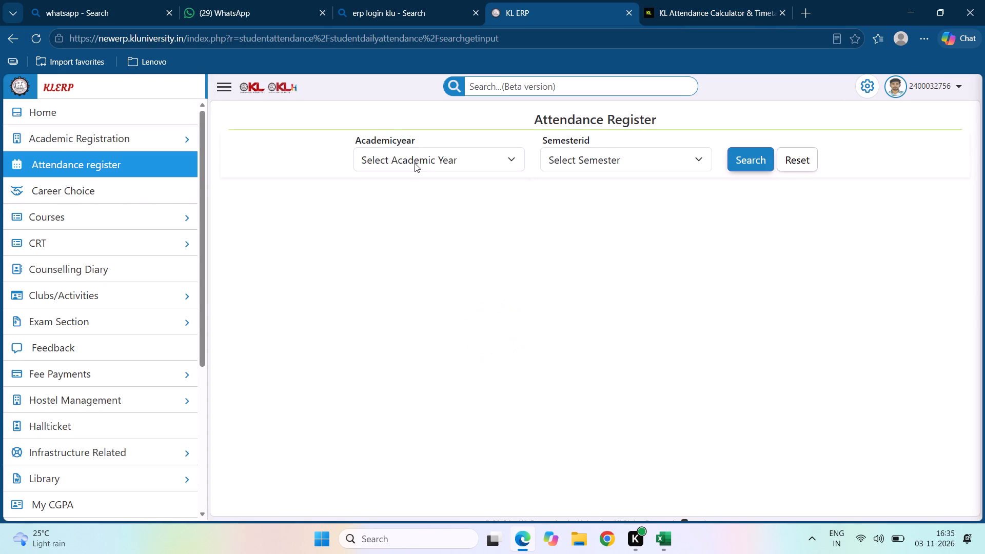
click(410, 215)
drag(595, 166, 593, 211)
click(593, 211)
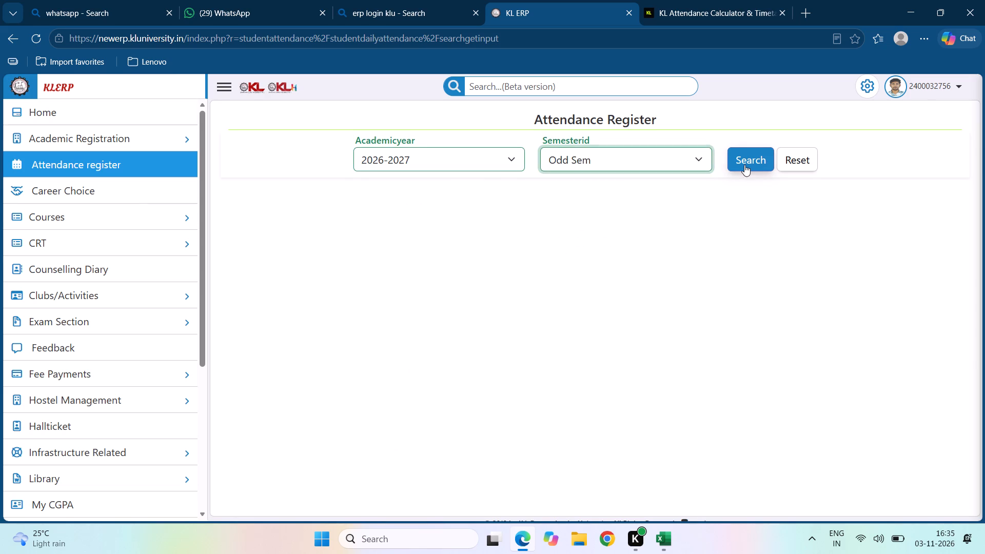
click(744, 165)
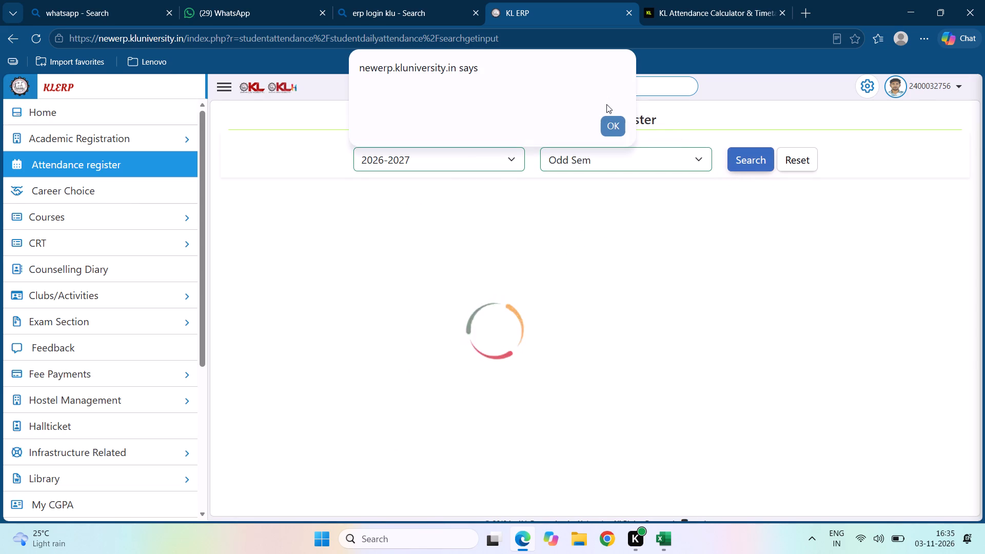
click(604, 122)
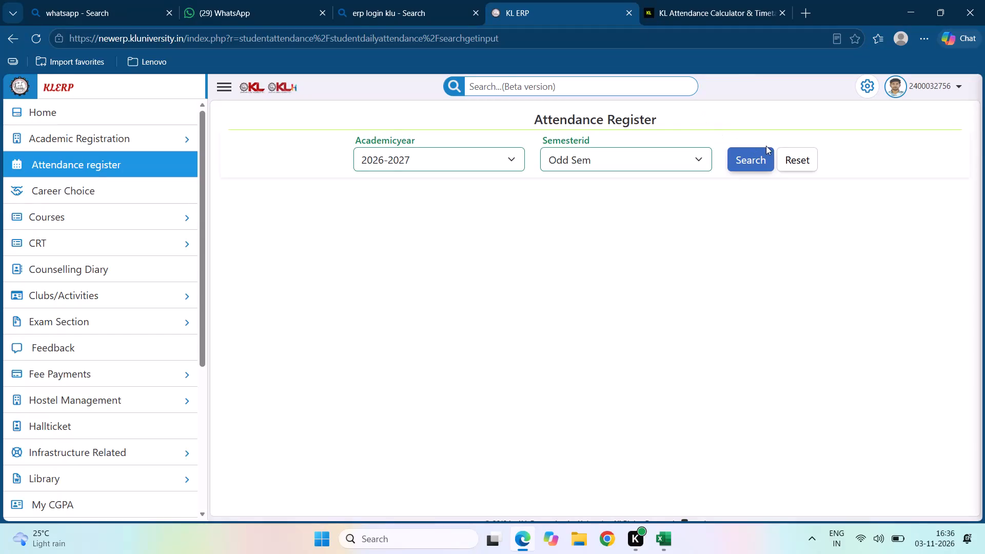
click(745, 153)
triple_click(745, 153)
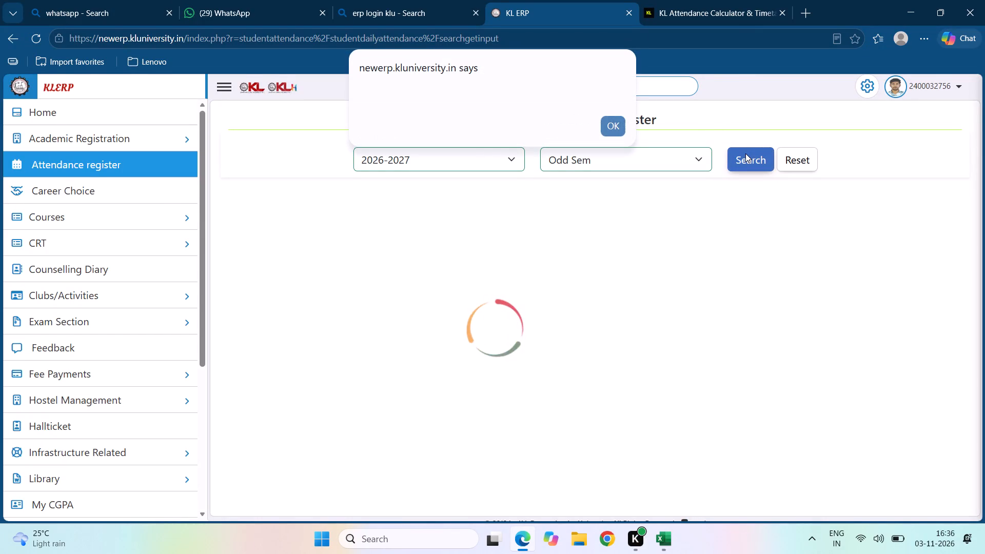
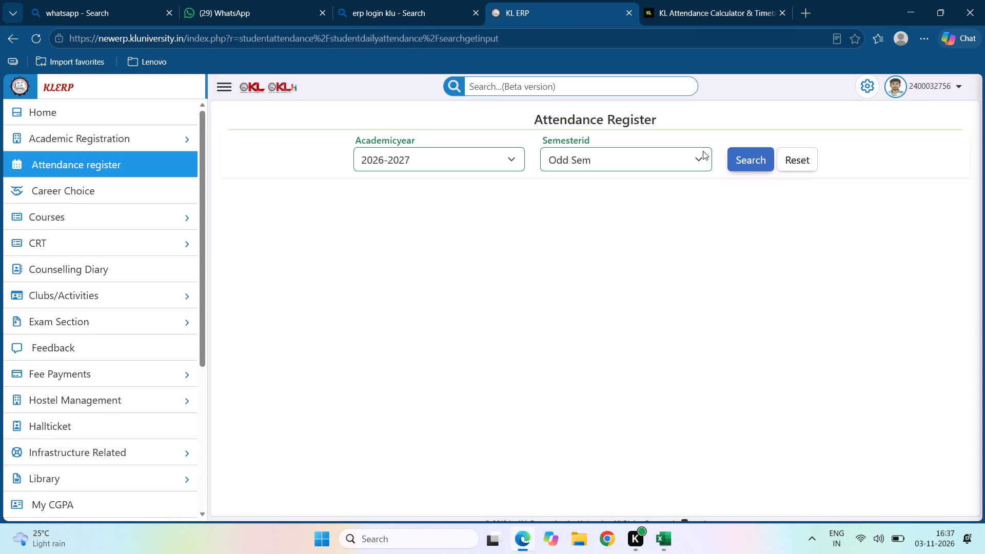
Search the Attendance Register again for academic year 2026-2027, Odd Sem.
click(751, 163)
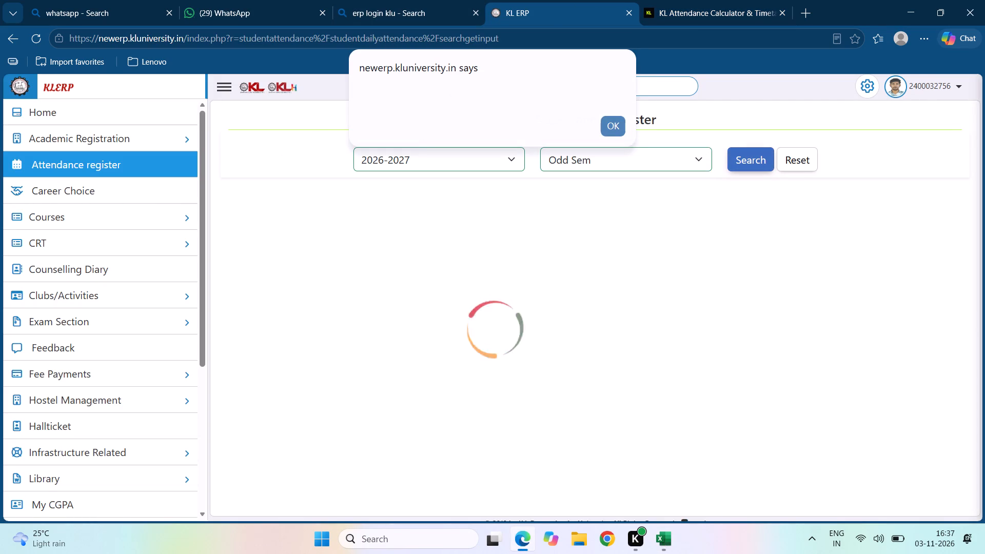
click(618, 122)
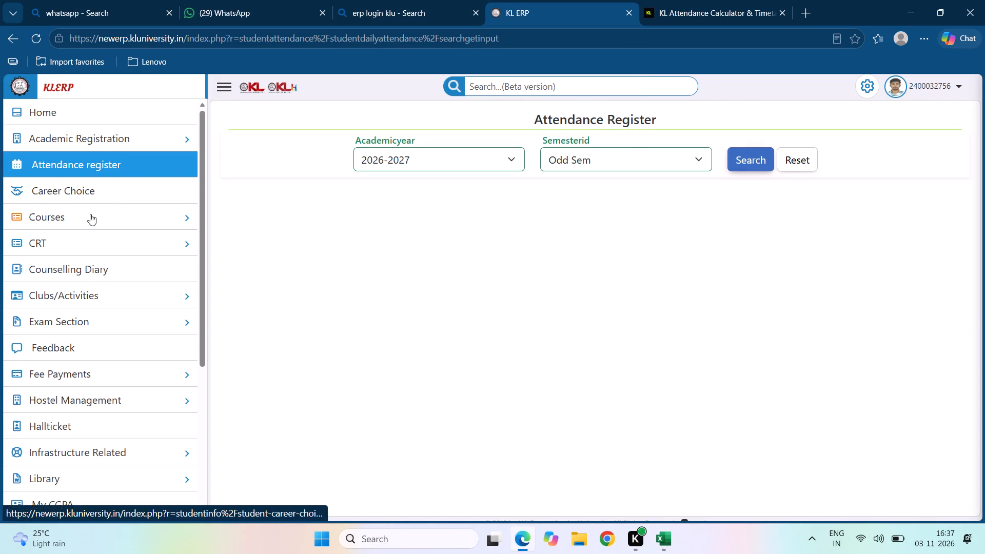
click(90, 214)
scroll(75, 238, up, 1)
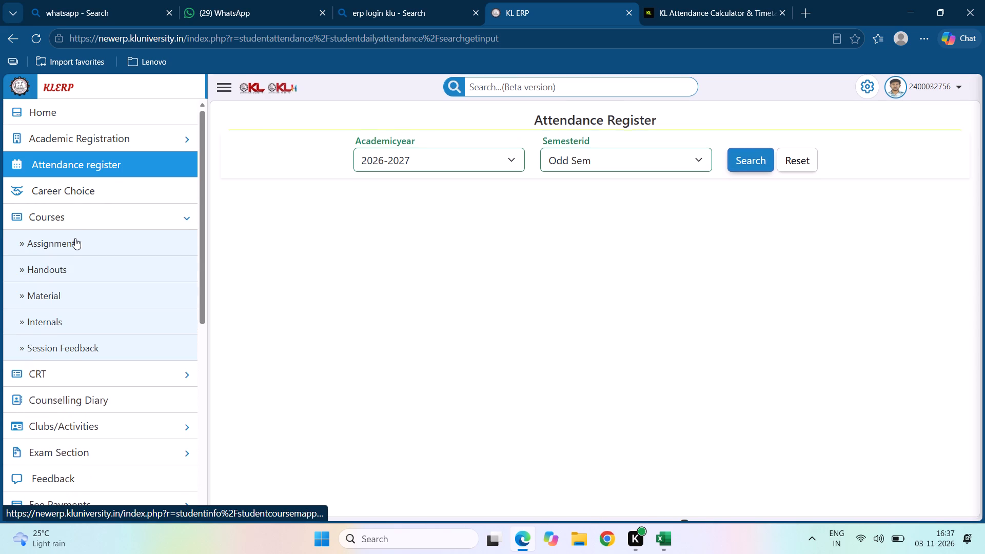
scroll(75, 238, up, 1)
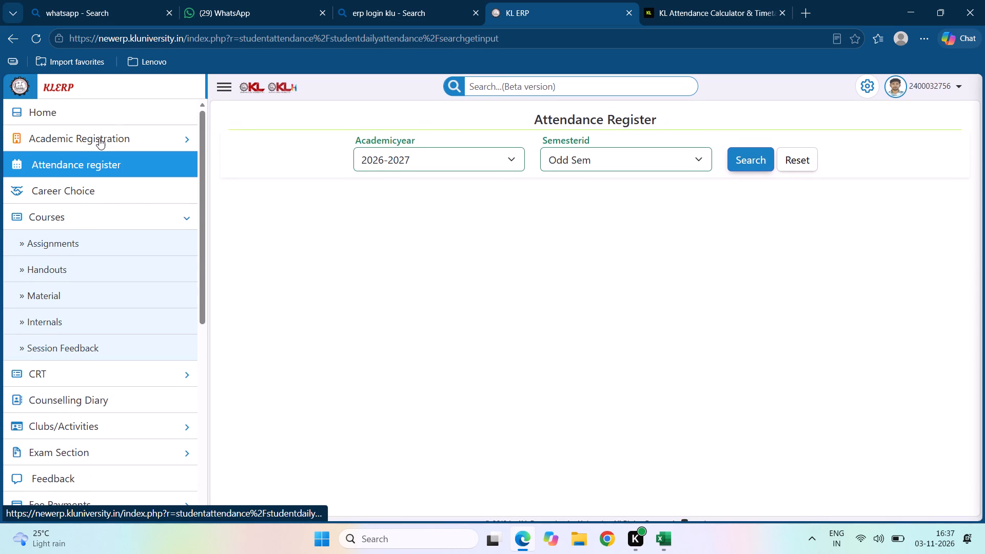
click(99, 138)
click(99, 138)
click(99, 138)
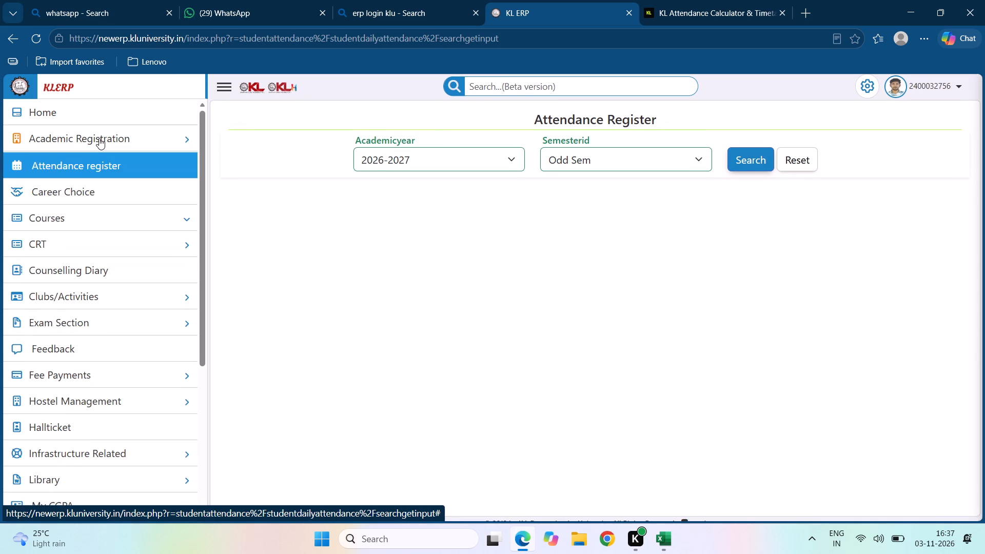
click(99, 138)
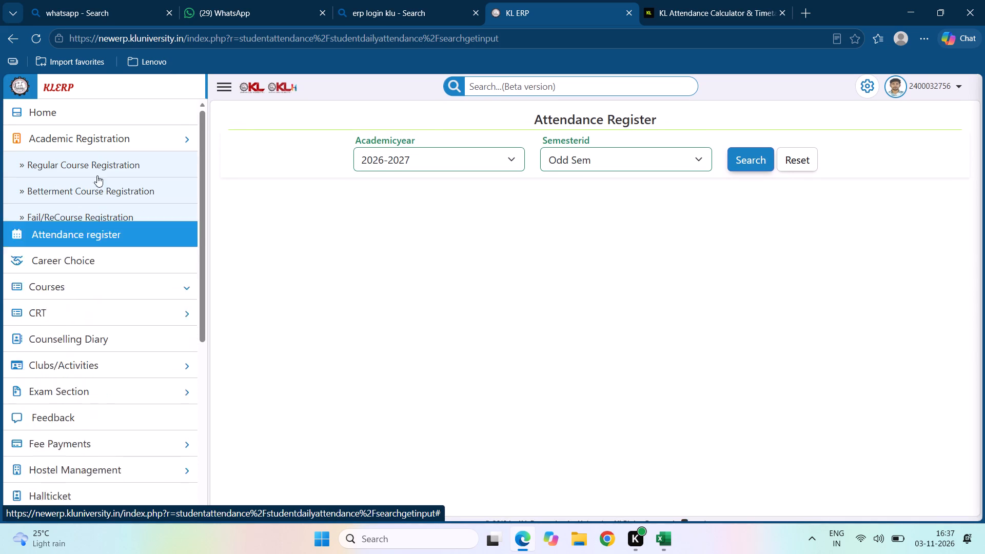
Open the student's profile in KL ERP and display its Courses list.
scroll(77, 288, down, 4)
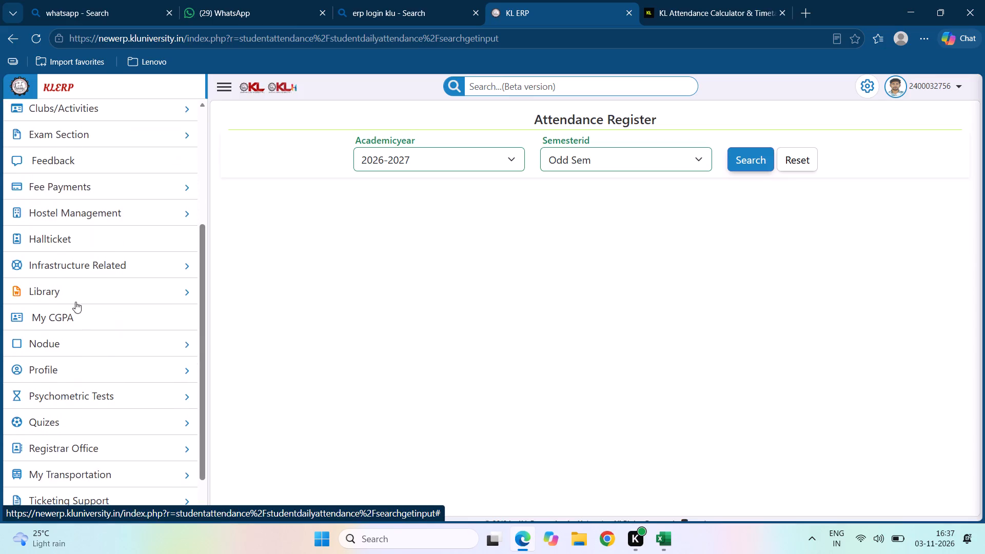
click(63, 369)
click(62, 399)
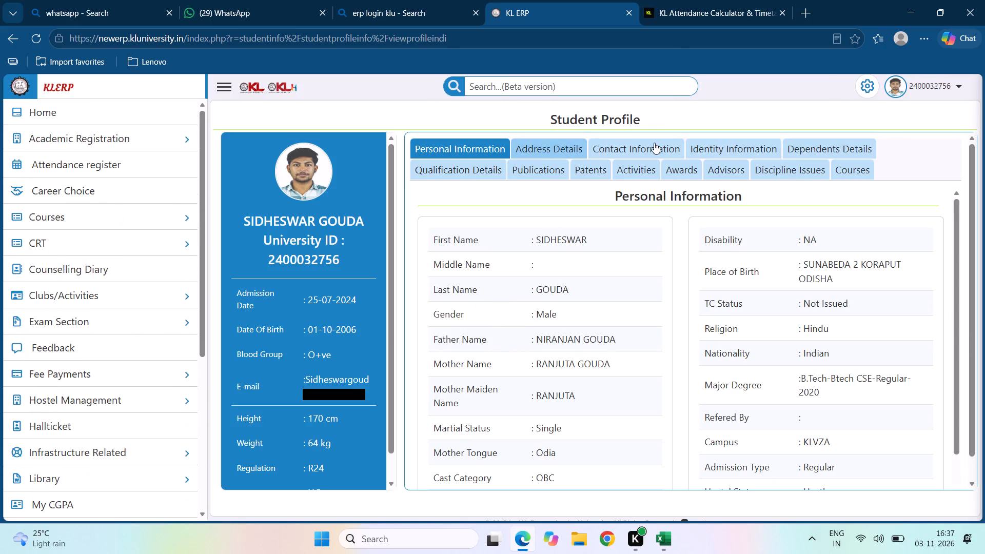
click(851, 169)
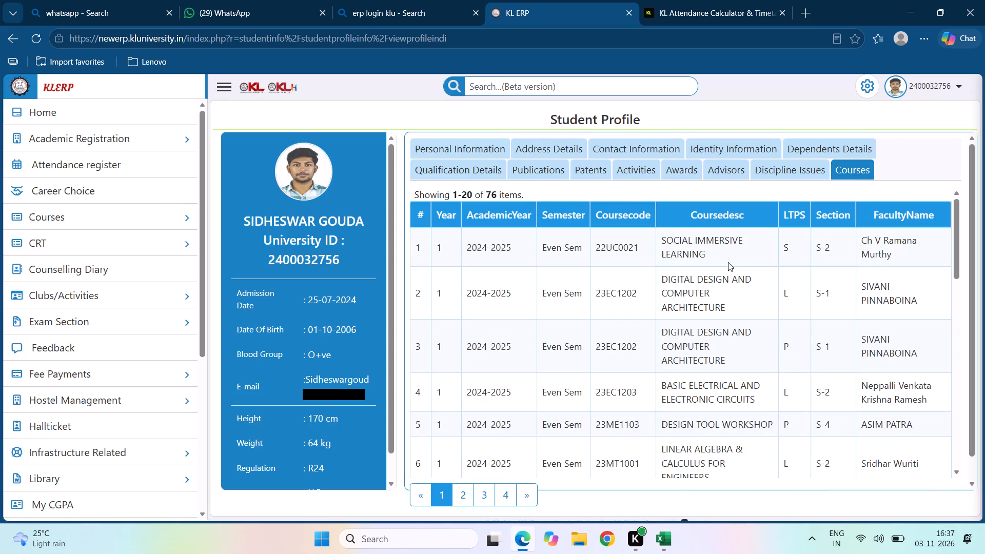
Copy the AI DRIVEN VIDEO PROCESSING course code 24AVI3102 from the profile's course list into cell D44 of the Excel attendance sheet.
scroll(728, 262, down, 6)
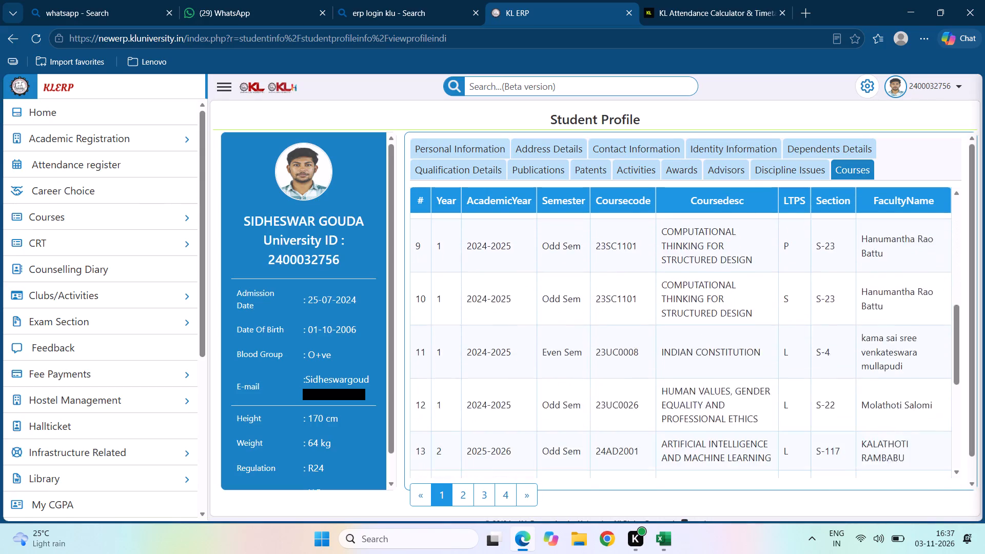
scroll(728, 262, down, 5)
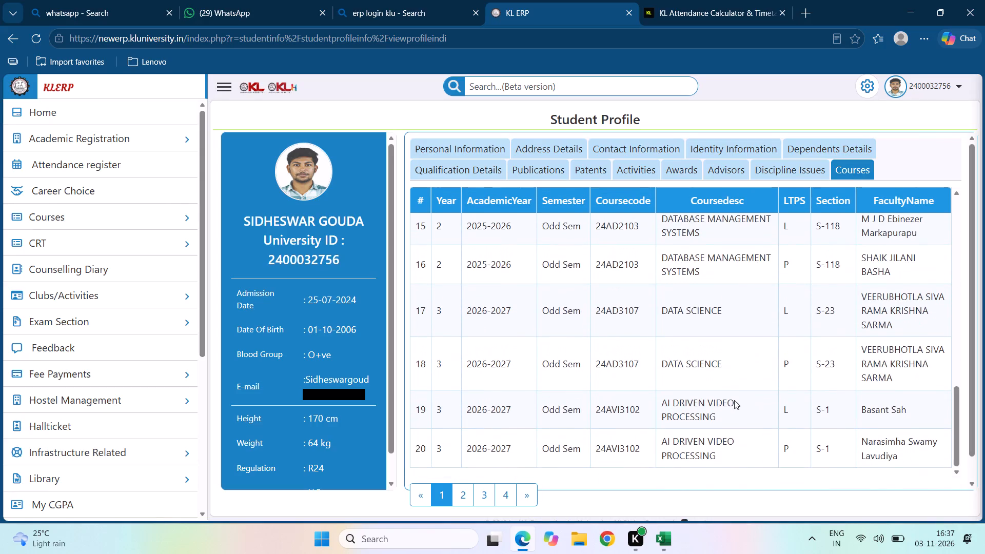
scroll(711, 401, left, 1)
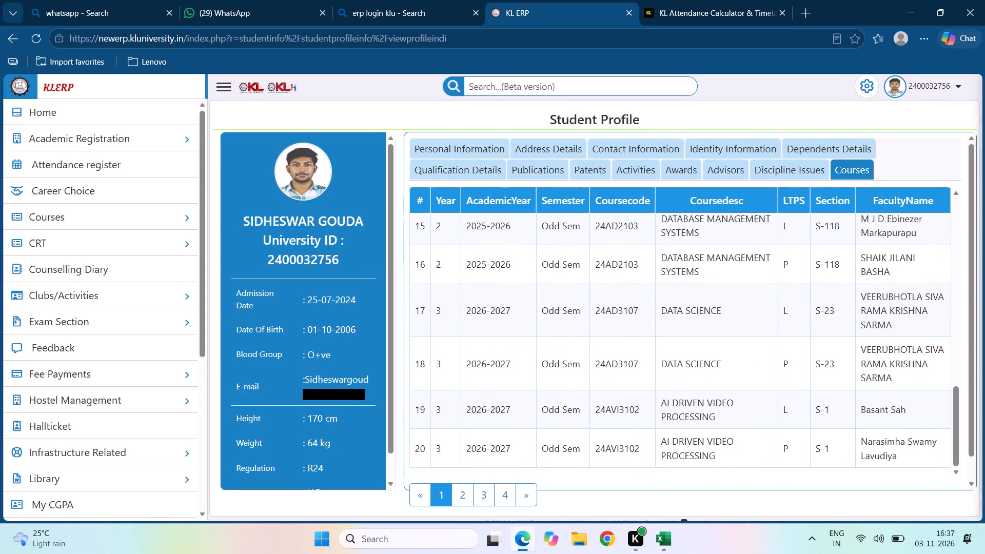
drag(642, 410, 606, 411)
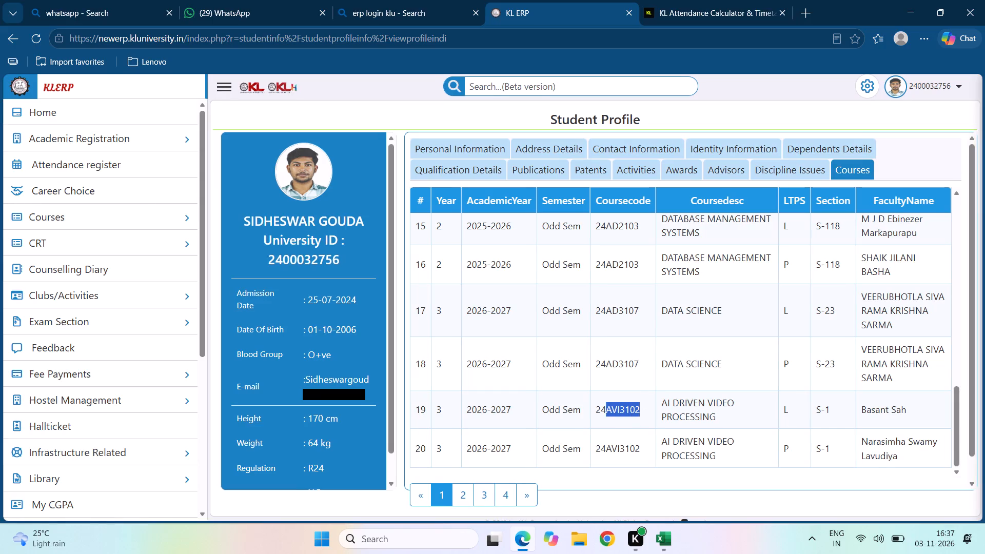
drag(606, 411, 598, 412)
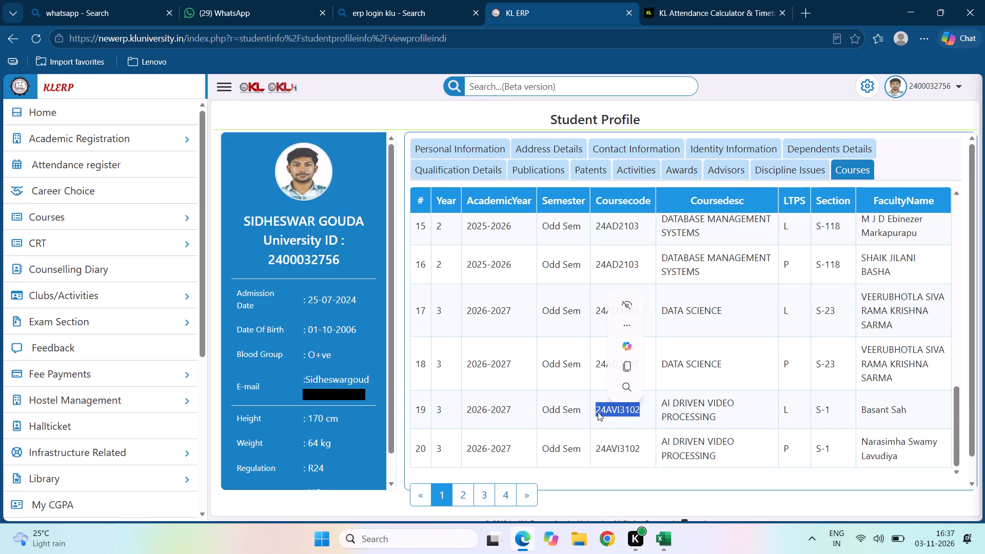
key(ctrl+c)
key(alt+Tab)
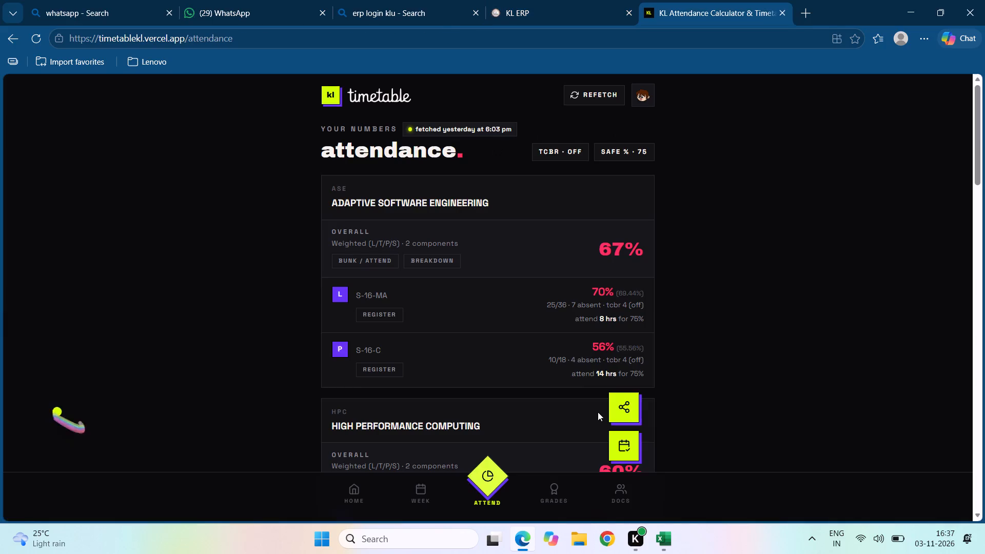
key(alt+Tab)
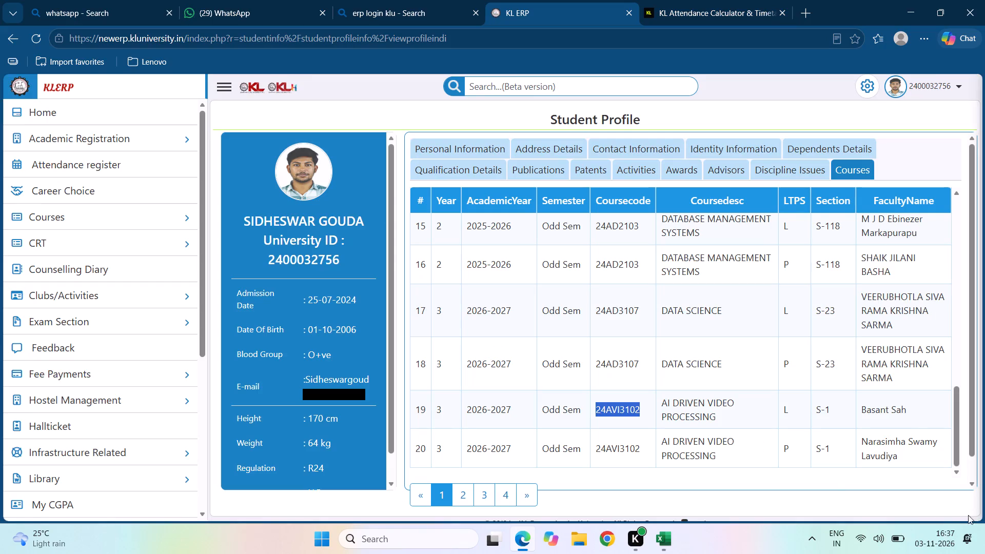
click(663, 541)
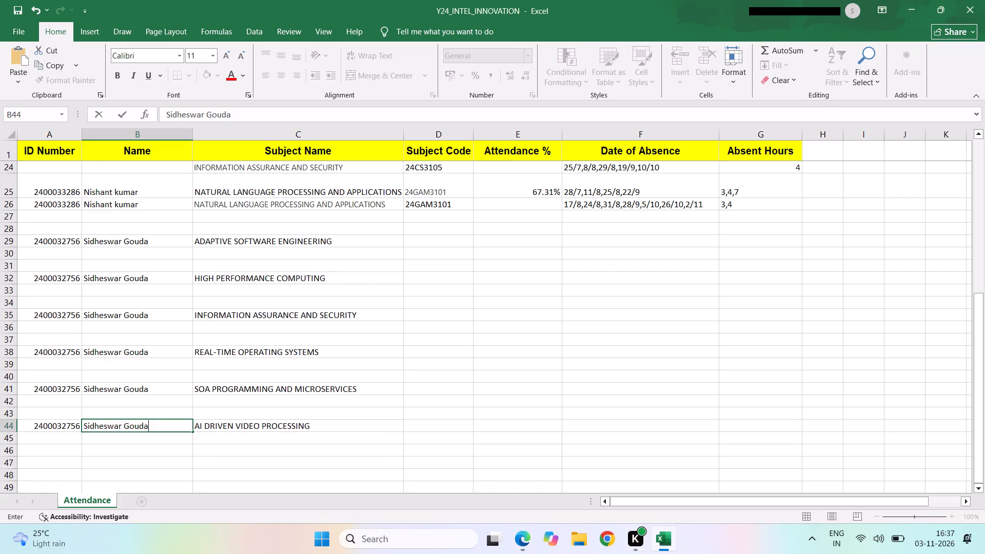
click(426, 427)
key(ctrl+v)
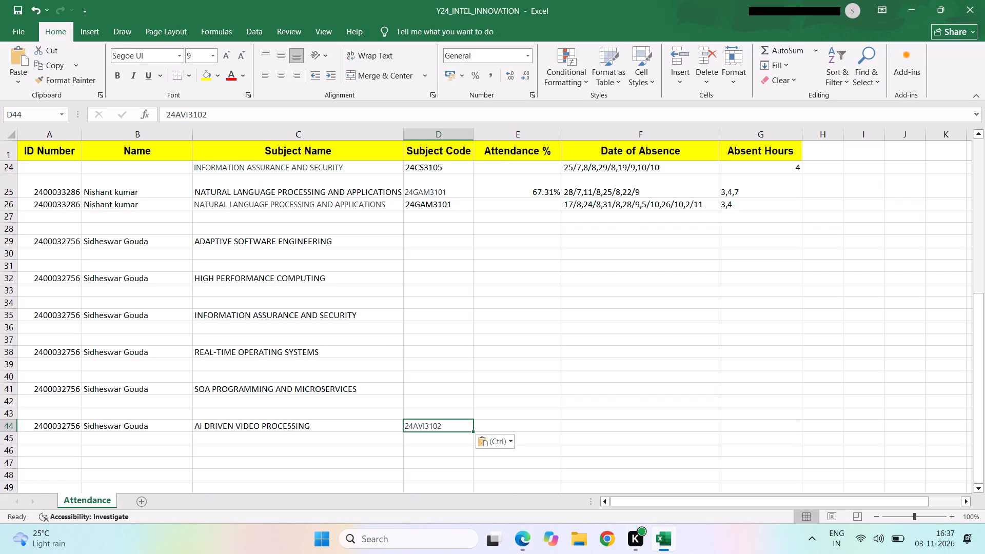
Switch back to the KL ERP course list in Edge, look through its first page and open page 2.
key(alt+Tab)
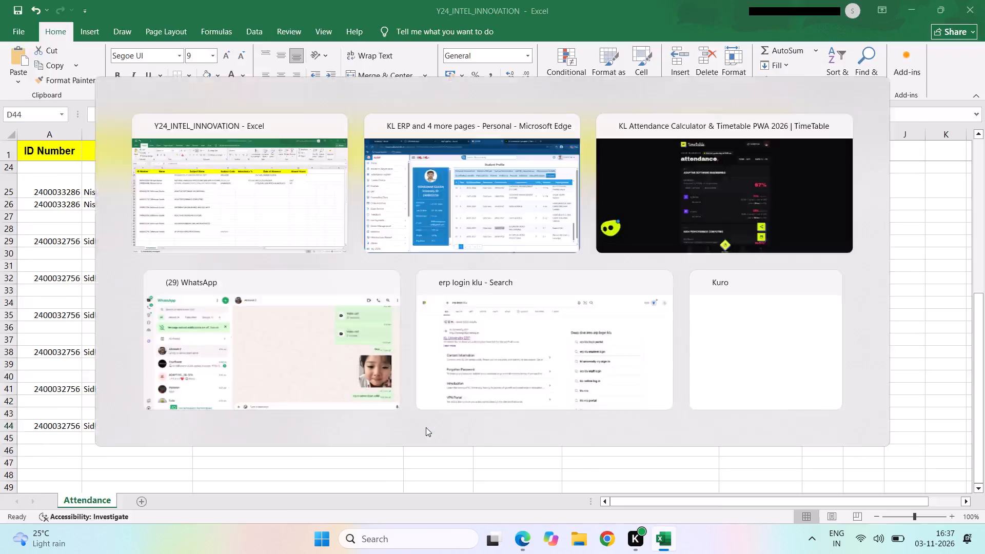
click(633, 381)
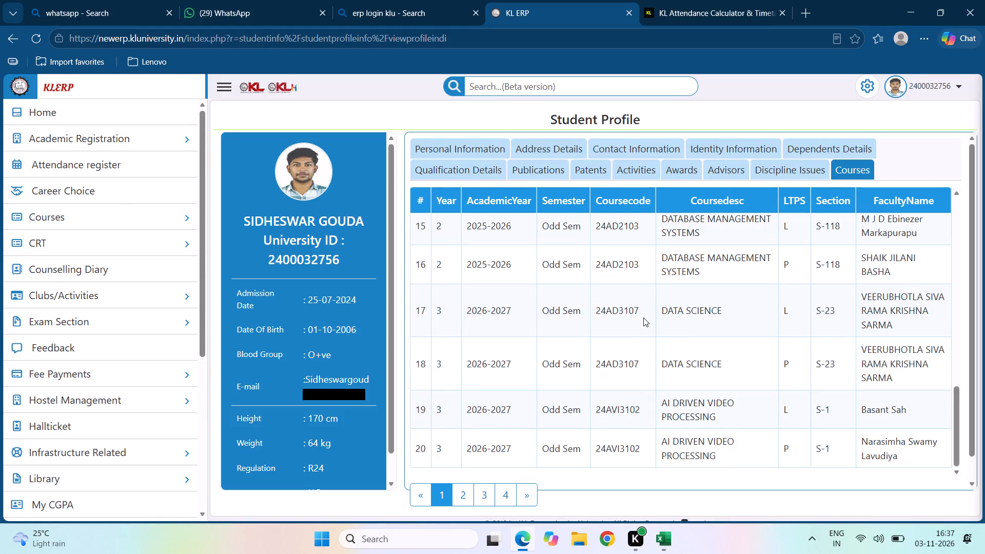
scroll(643, 318, up, 6)
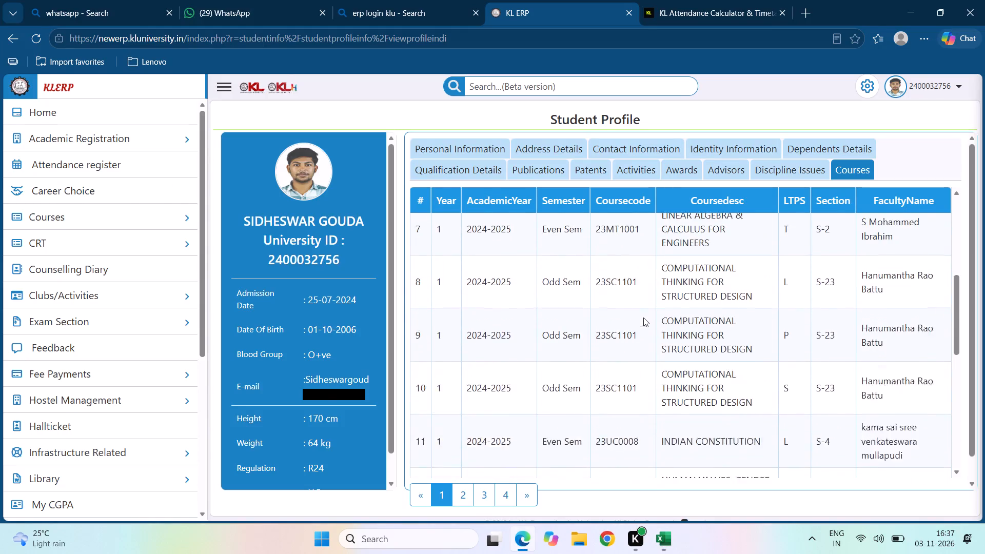
scroll(643, 318, up, 5)
scroll(643, 318, down, 1)
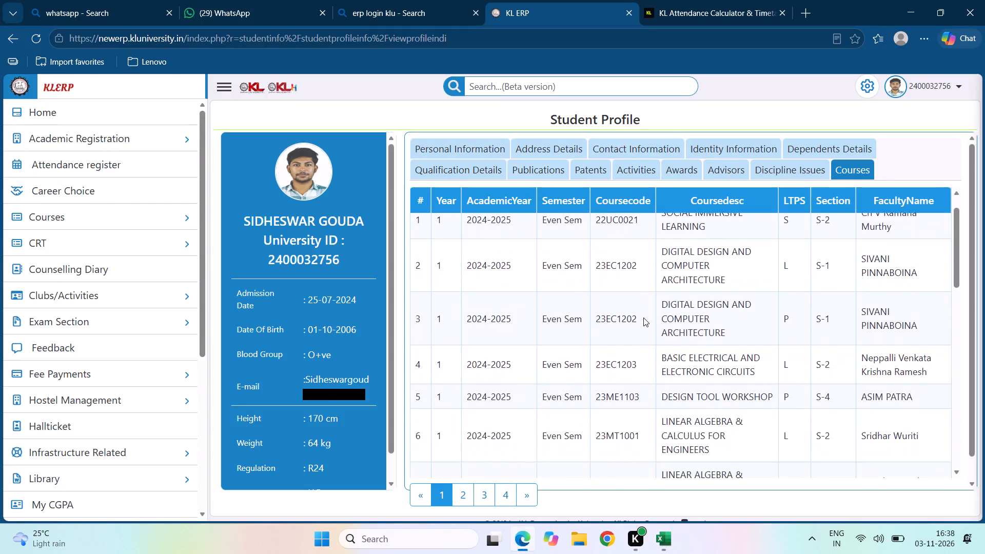
scroll(643, 318, down, 4)
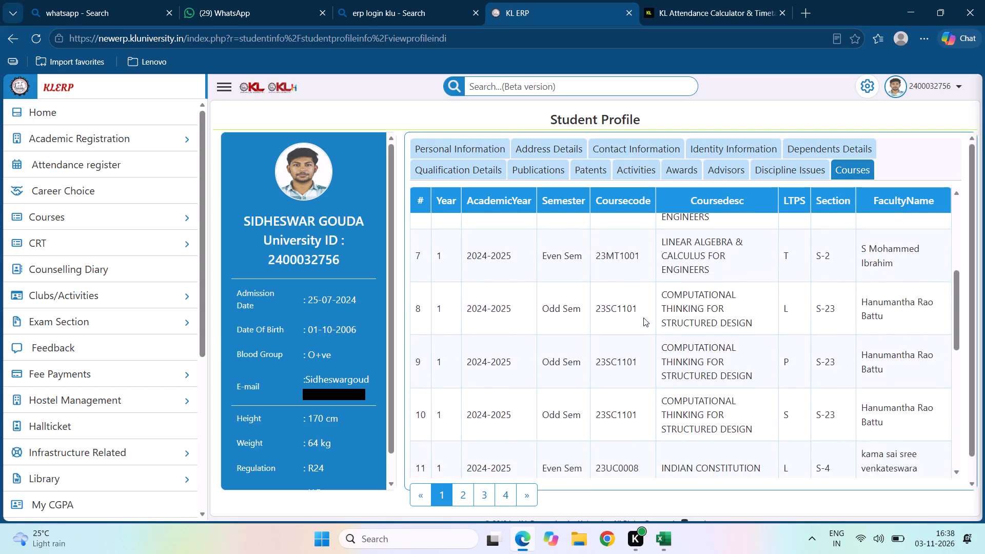
scroll(643, 318, down, 5)
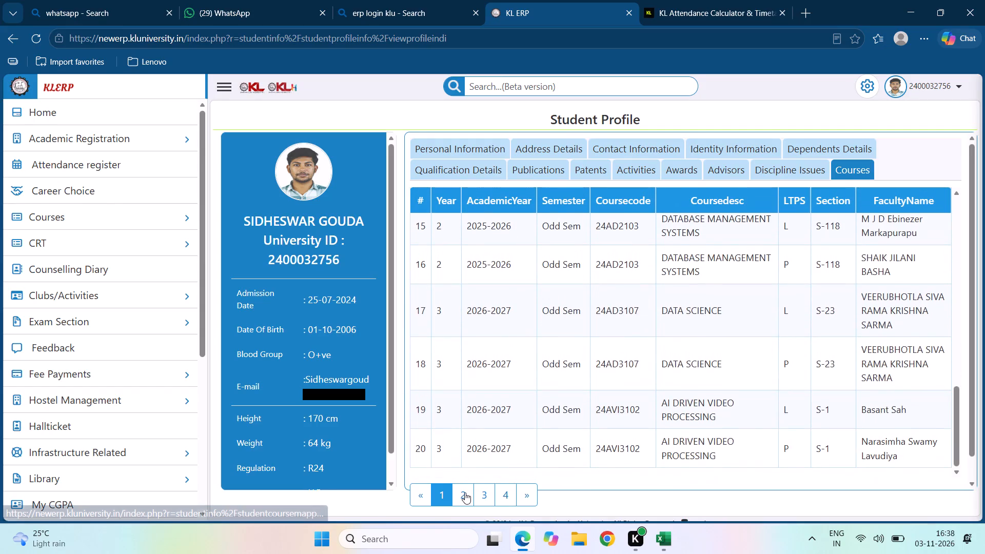
click(465, 492)
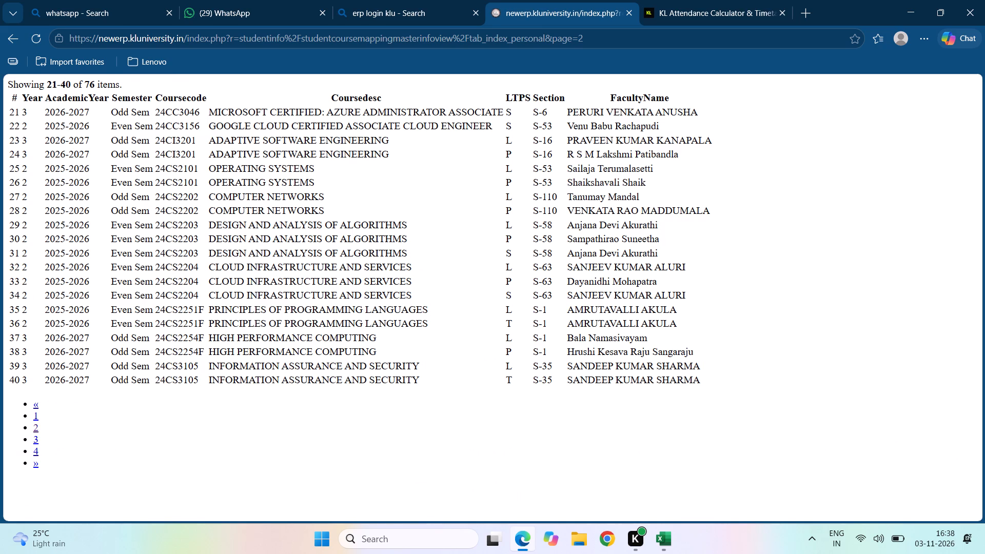
Copy the ADAPTIVE SOFTWARE ENGINEERING course code 24CI3201 from the course list into cell D29 of the Excel sheet.
drag(197, 140, 162, 141)
drag(162, 141, 154, 142)
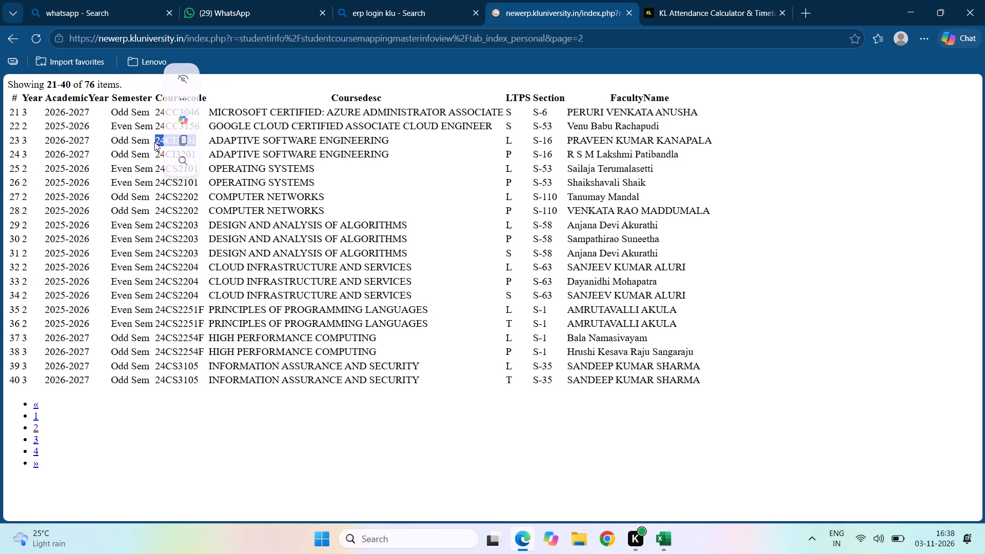
key(ctrl+c)
key(alt+Tab)
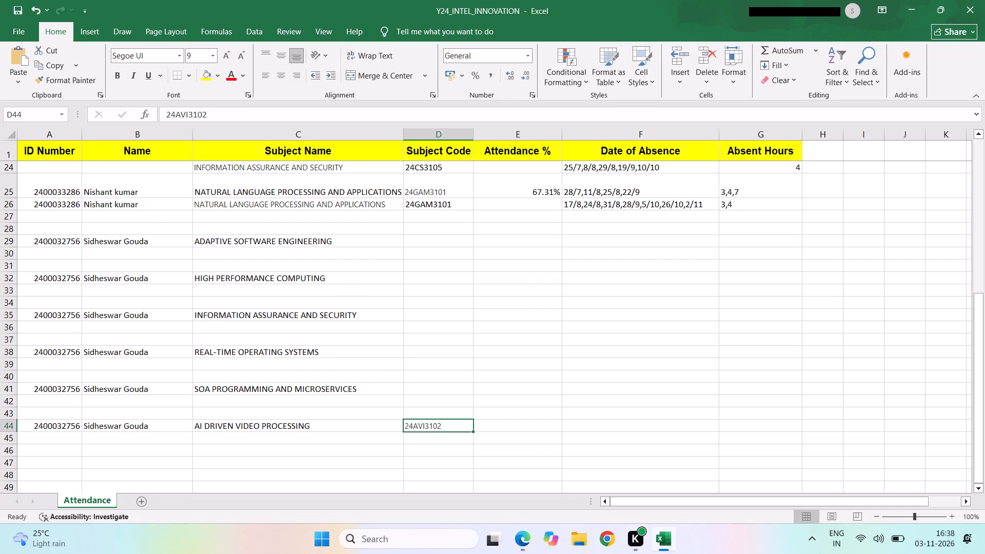
click(427, 247)
key(ctrl+v)
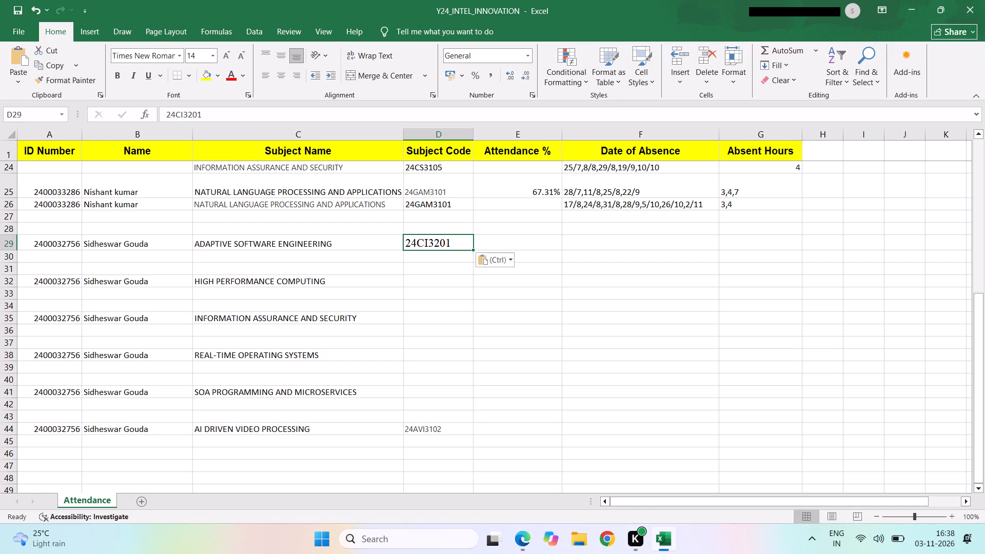
Copy the HIGH PERFORMANCE COMPUTING code 24CS2254F from the KL ERP course list into Excel cell D32, matching the destination formatting.
key(alt+Tab)
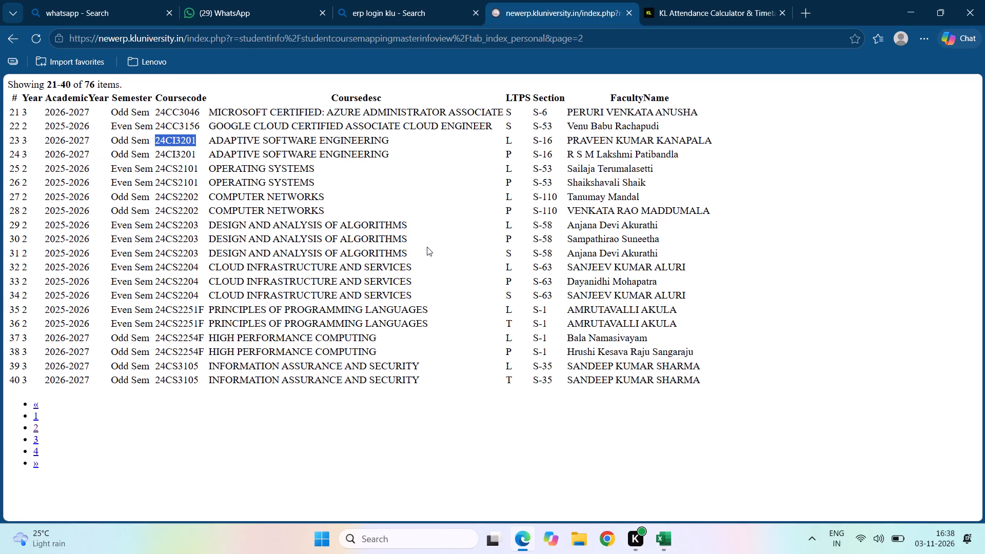
key(alt+Tab)
key(alt+Tab)
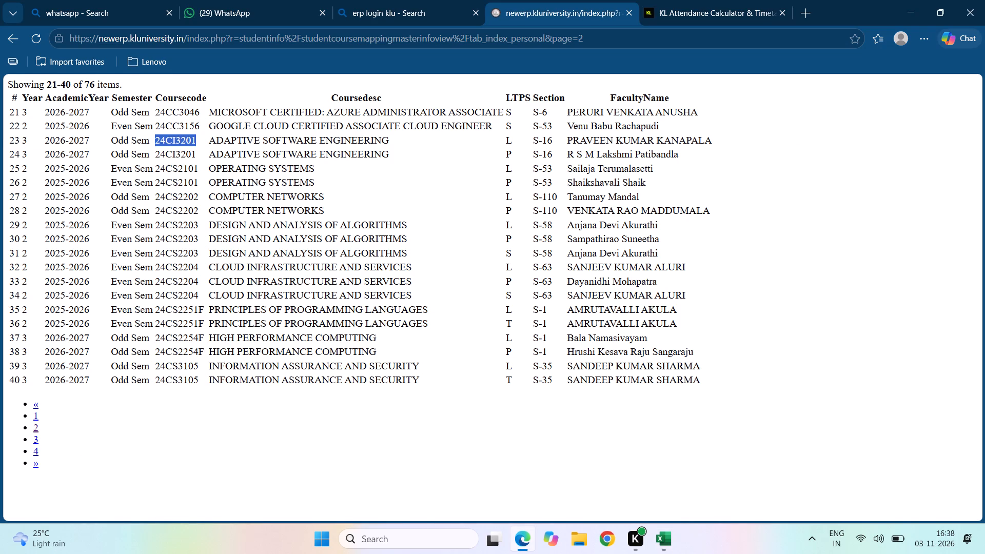
click(204, 338)
drag(204, 338, 154, 341)
key(ctrl+c)
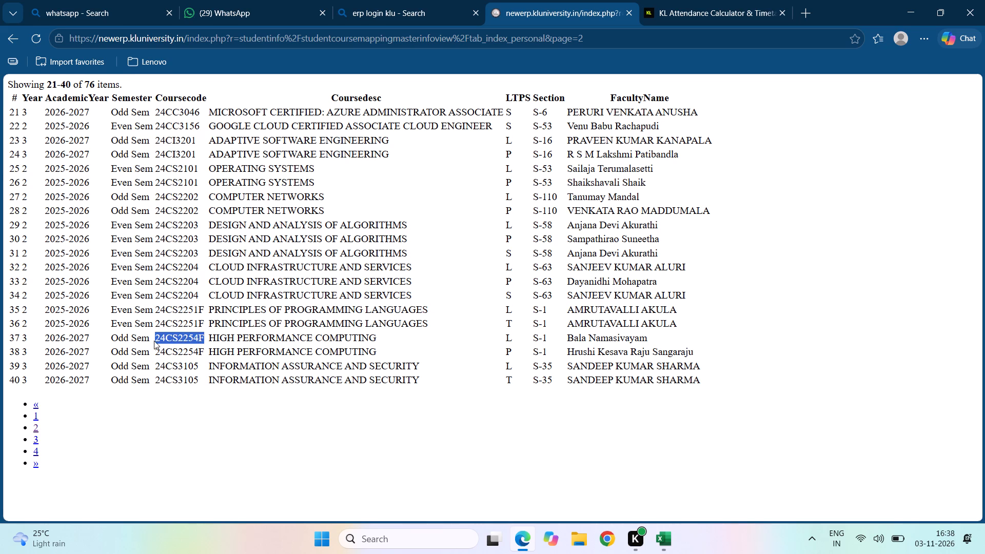
key(alt+Tab)
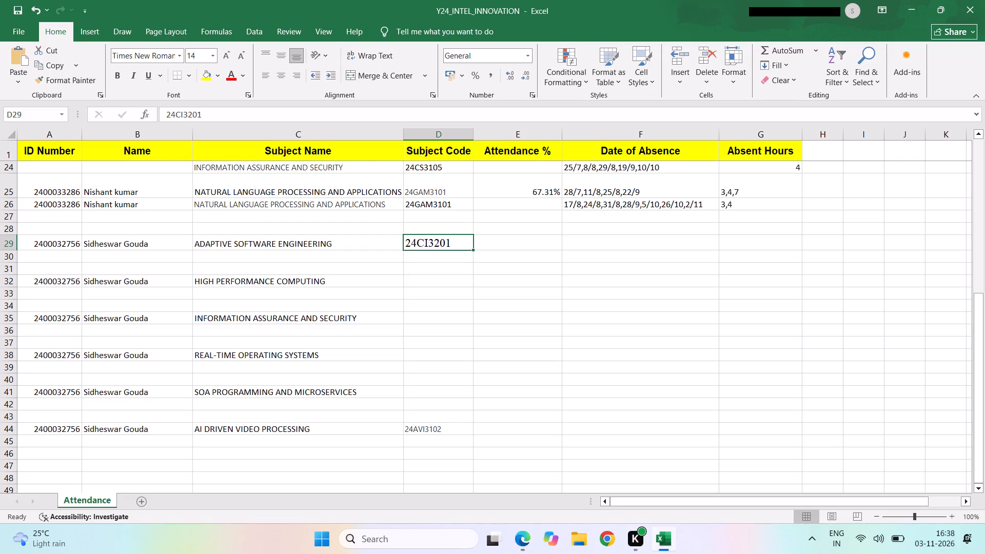
key(alt+Tab)
key(alt+Tab)
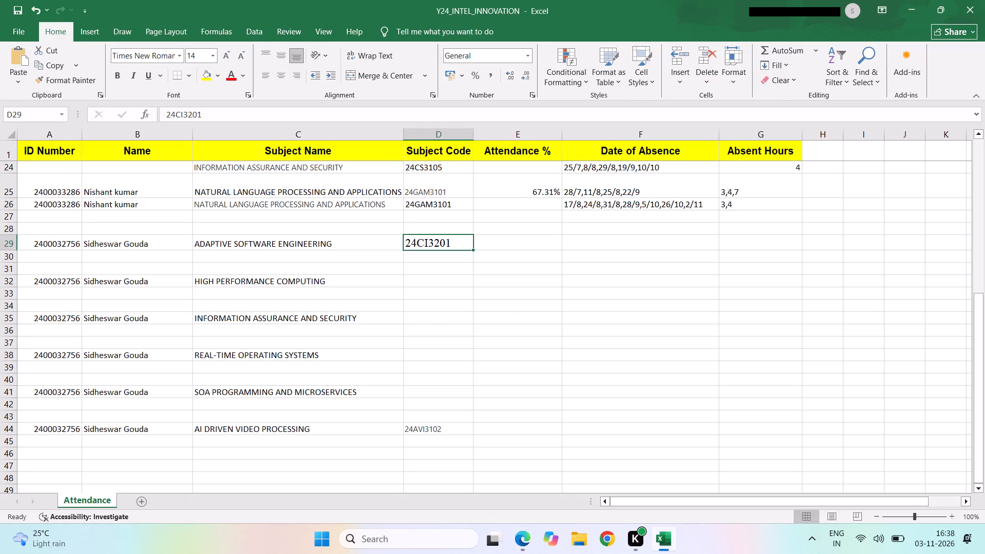
click(433, 289)
click(427, 286)
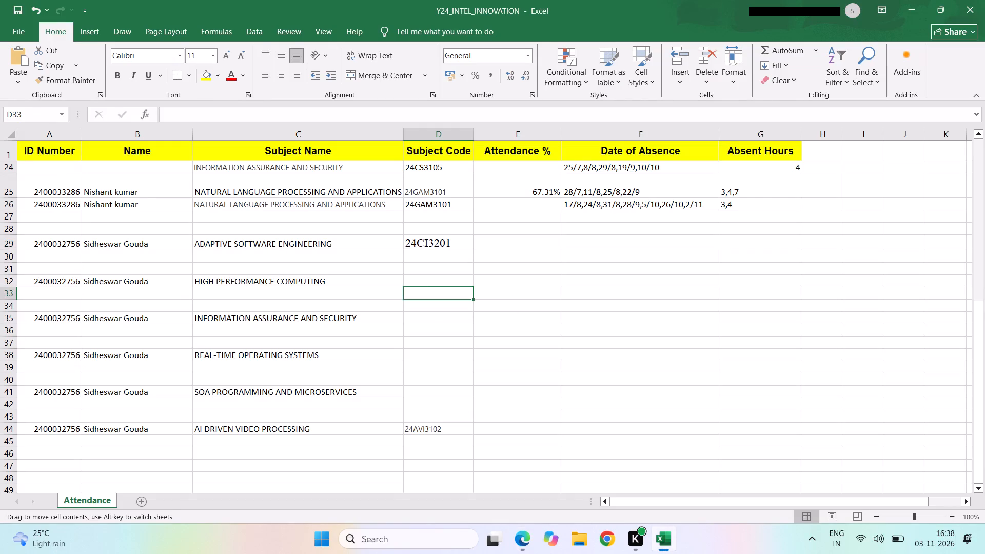
click(421, 280)
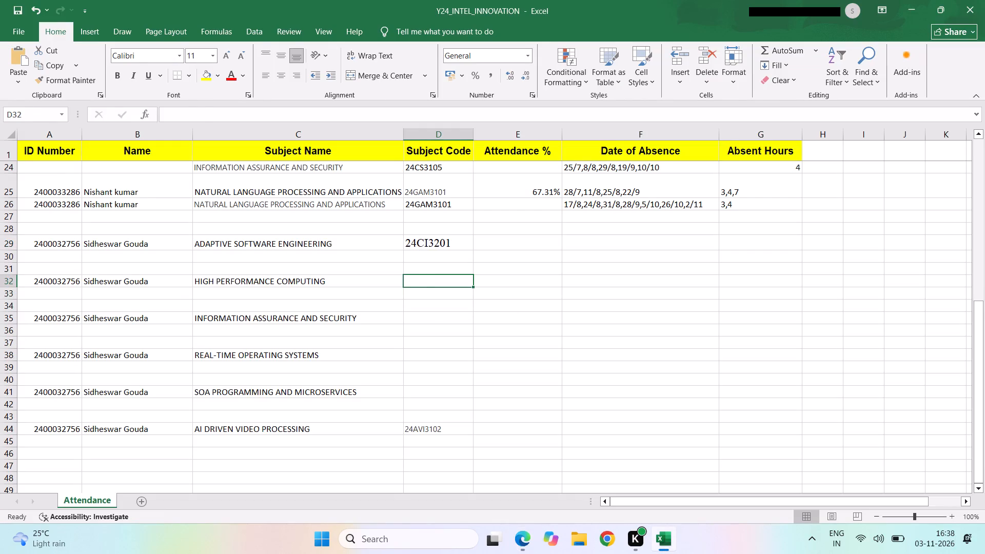
key(ctrl+v)
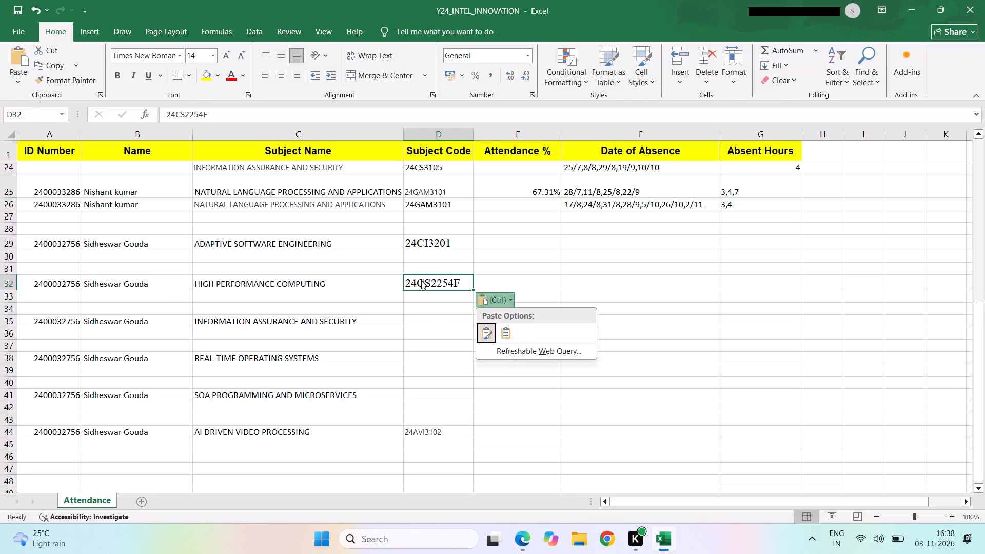
key(Right)
key(Return)
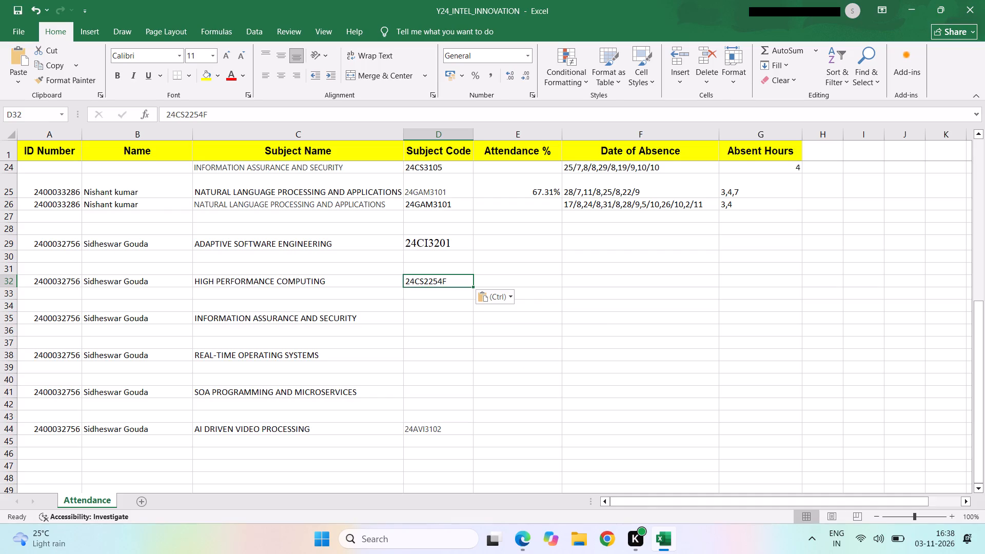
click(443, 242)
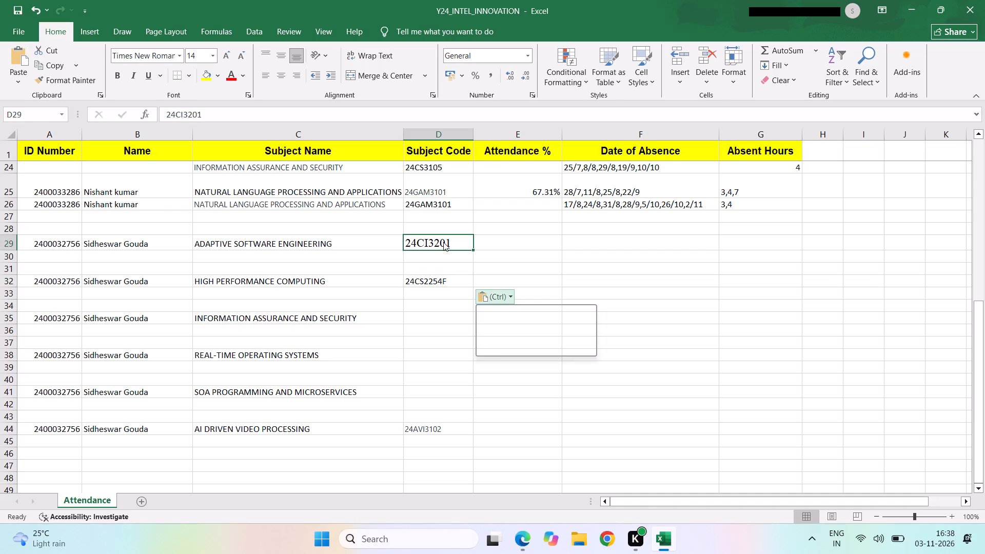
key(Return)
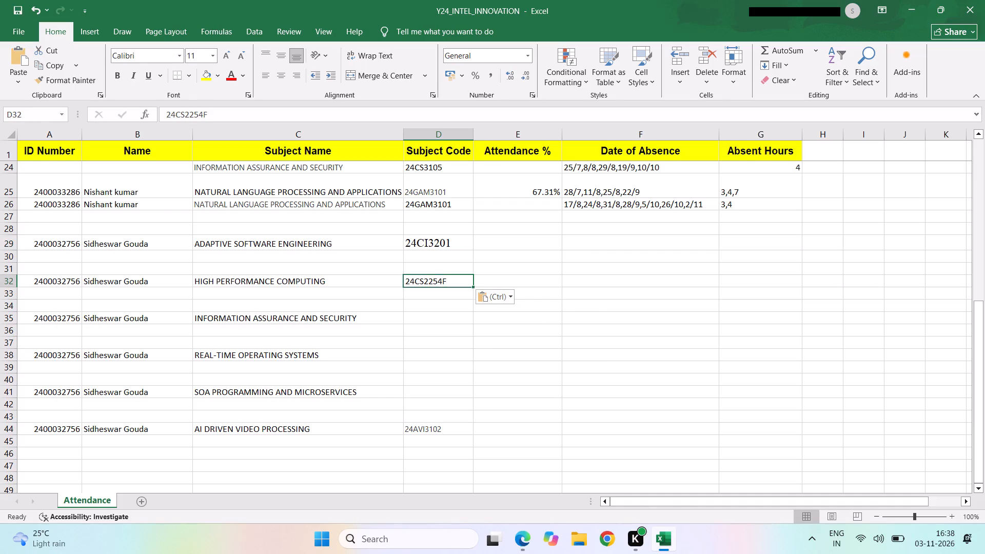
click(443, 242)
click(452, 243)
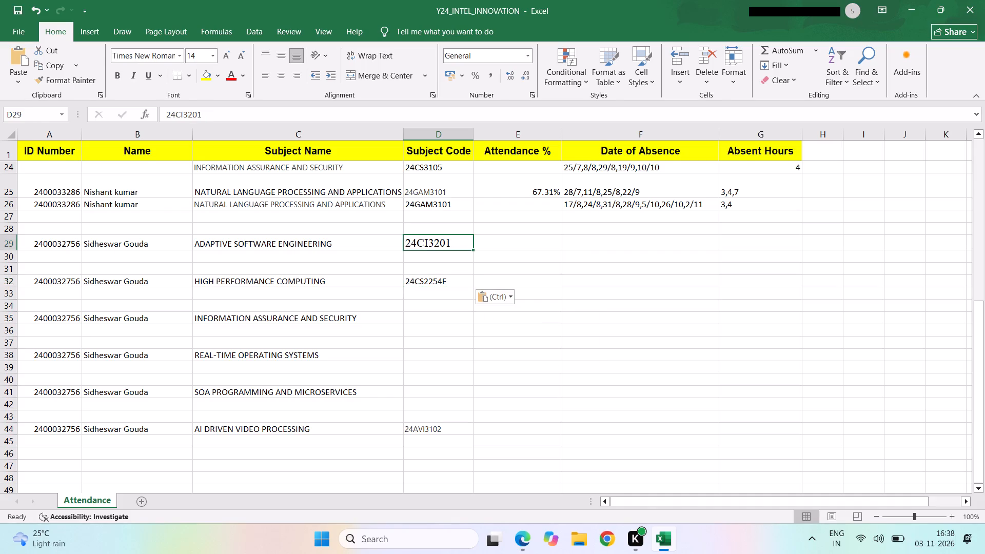
Copy the INFORMATION ASSURANCE AND SECURITY code 24CS3105 from the Edge course list into Excel cell D35, matching the destination formatting.
click(460, 321)
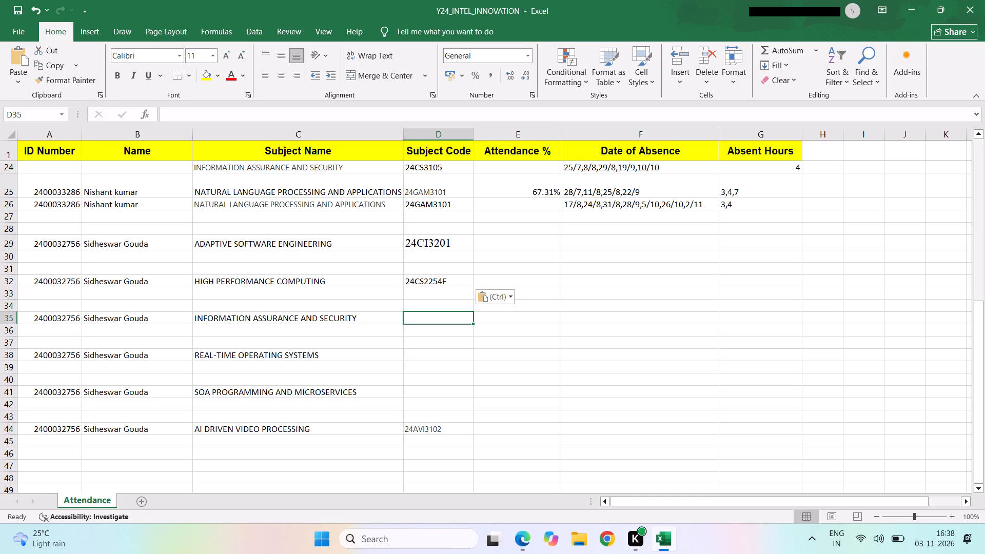
key(alt+Tab)
key(alt+Tab)
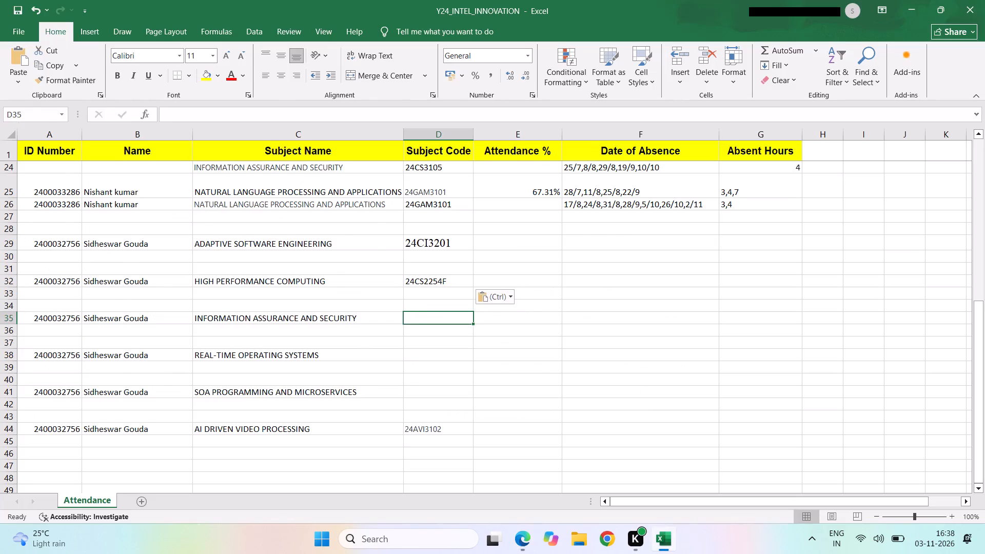
key(alt+Tab)
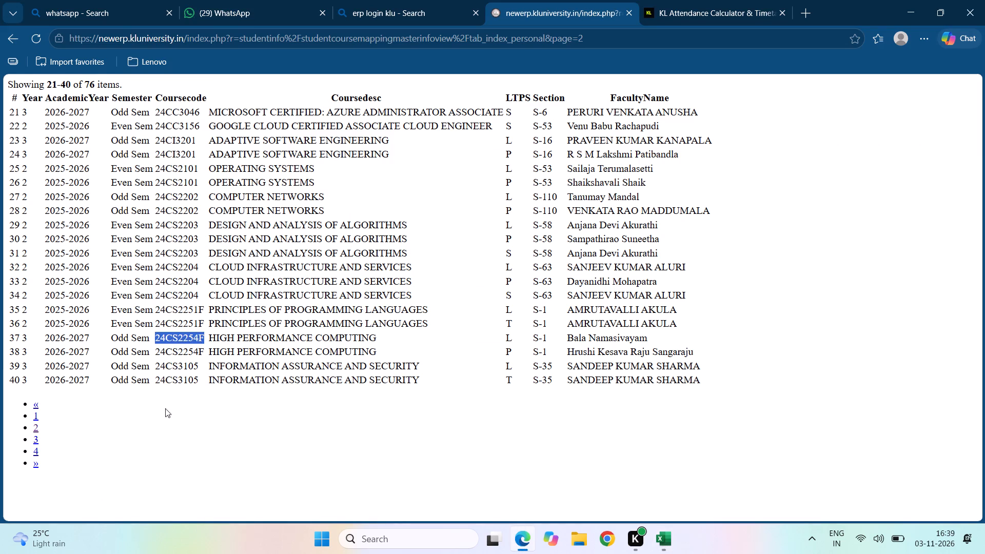
drag(202, 365, 164, 365)
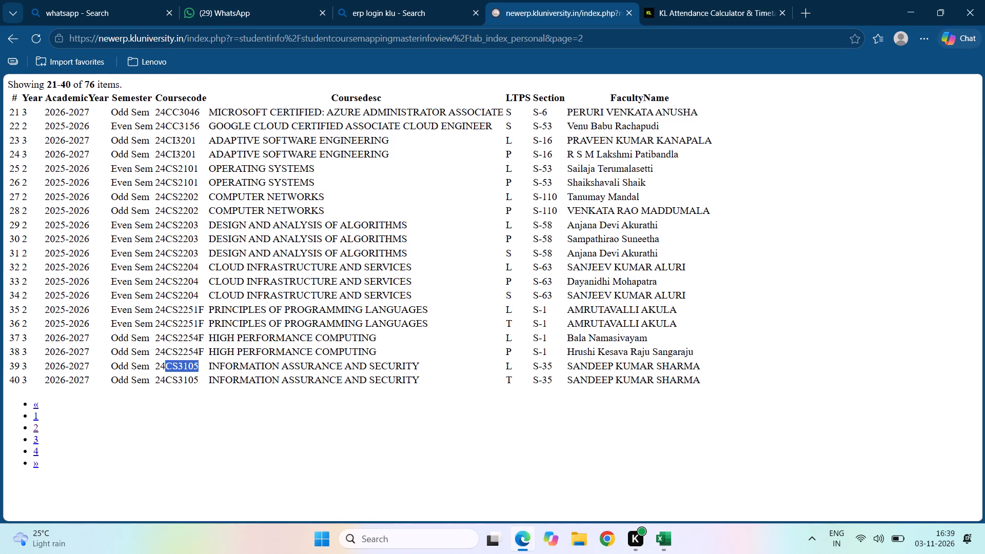
drag(164, 365, 155, 367)
key(ctrl+c)
key(alt+Tab)
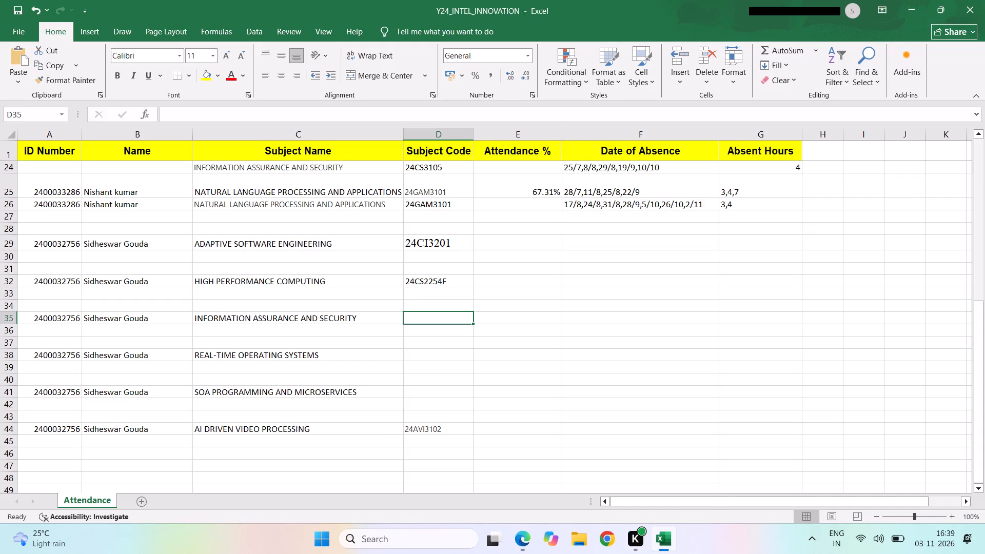
key(ctrl+v)
key(Right)
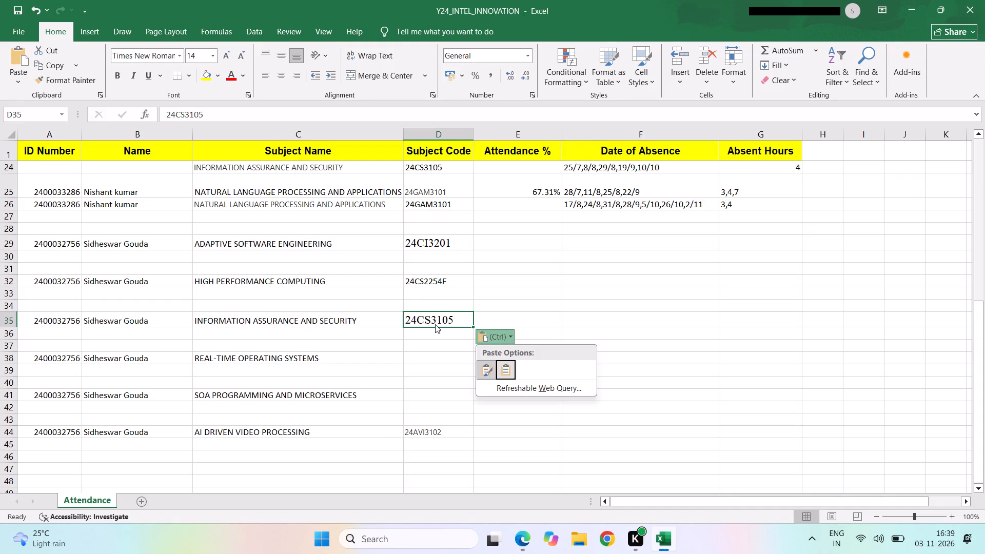
key(Return)
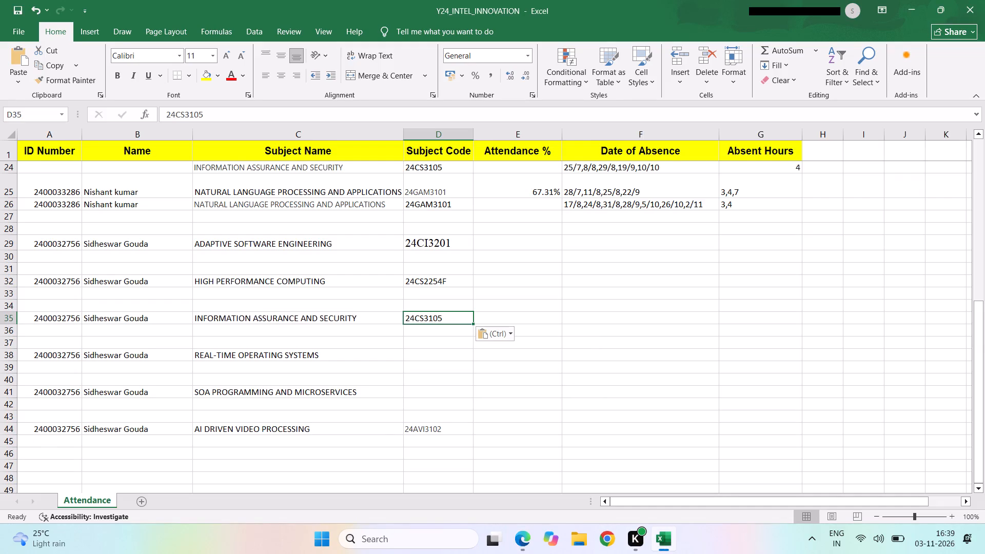
Switch to KL ERP in Edge, go back to the student profile's Courses list and open its page 3.
key(alt+Tab)
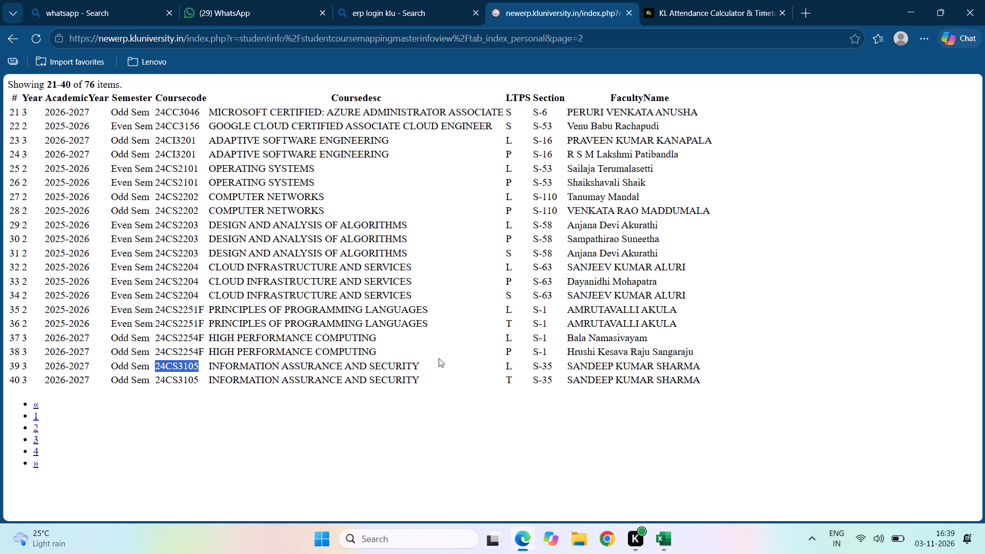
key(alt+Tab)
key(alt+Tab)
key(alt+Tab)
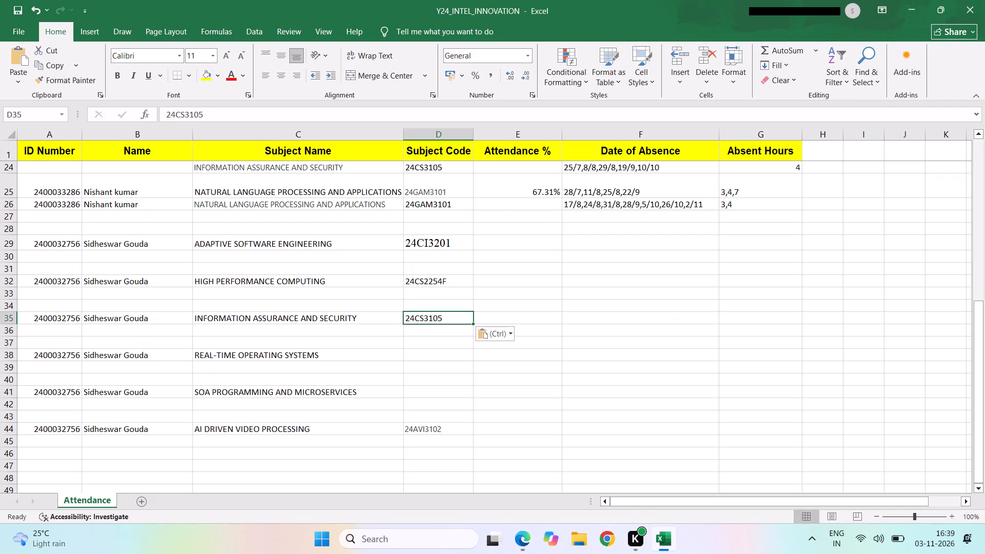
key(alt+Tab)
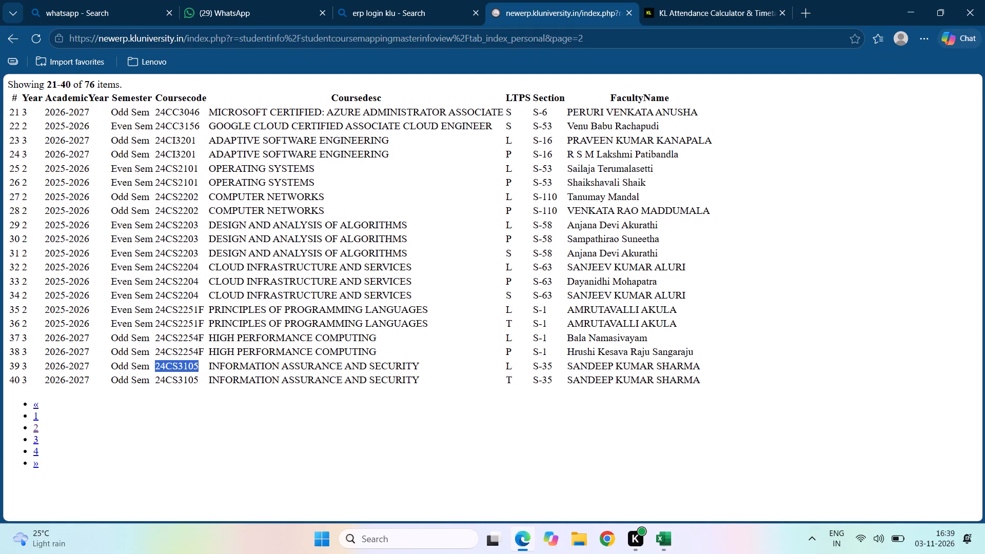
click(8, 40)
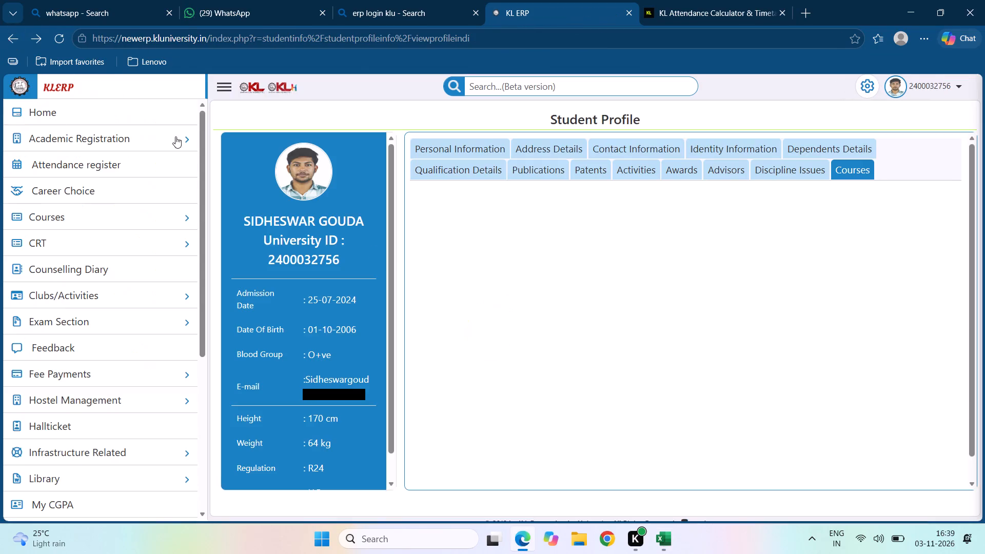
scroll(647, 334, down, 7)
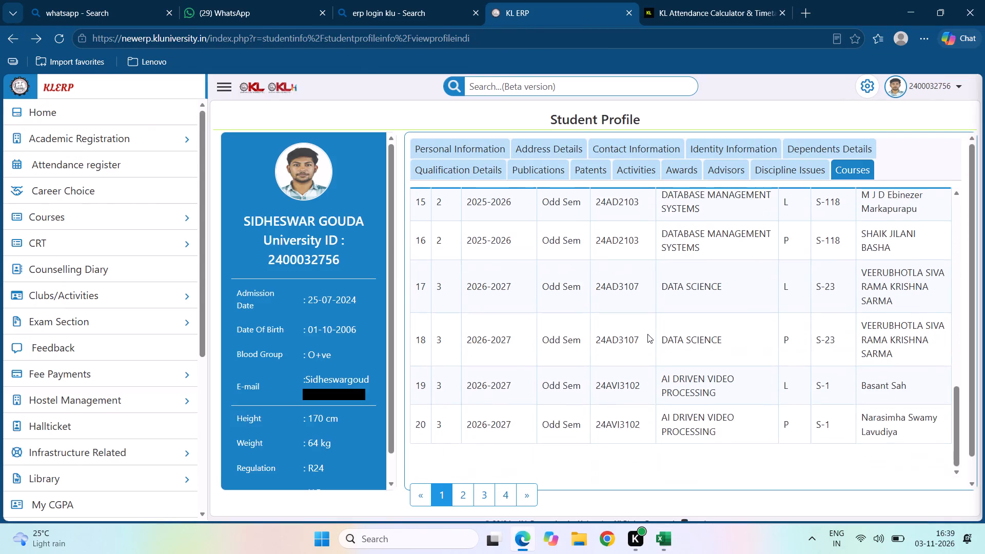
click(486, 499)
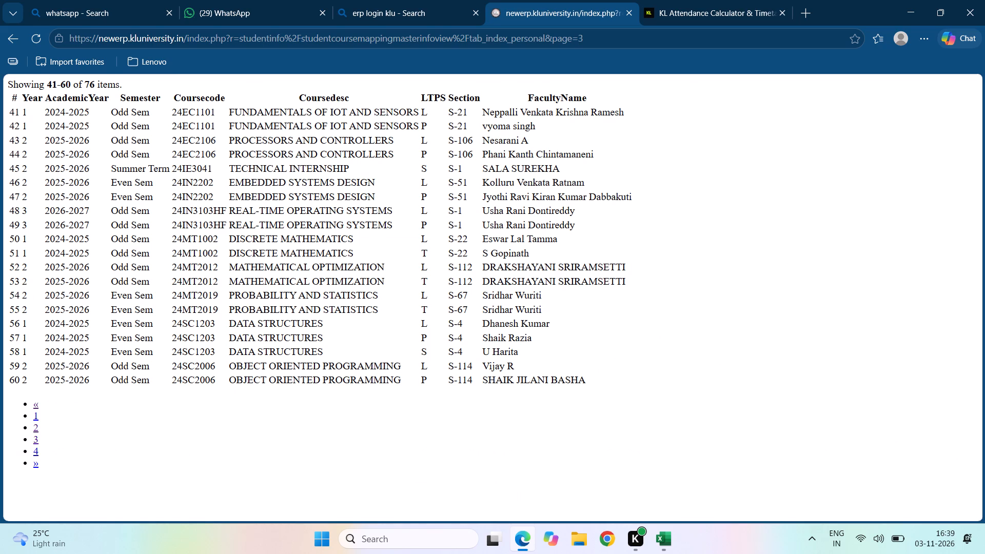
Copy the REAL-TIME OPERATING SYSTEMS code 24IN3103HF from the course list into Excel cell D38, matching the destination formatting.
drag(225, 225, 173, 223)
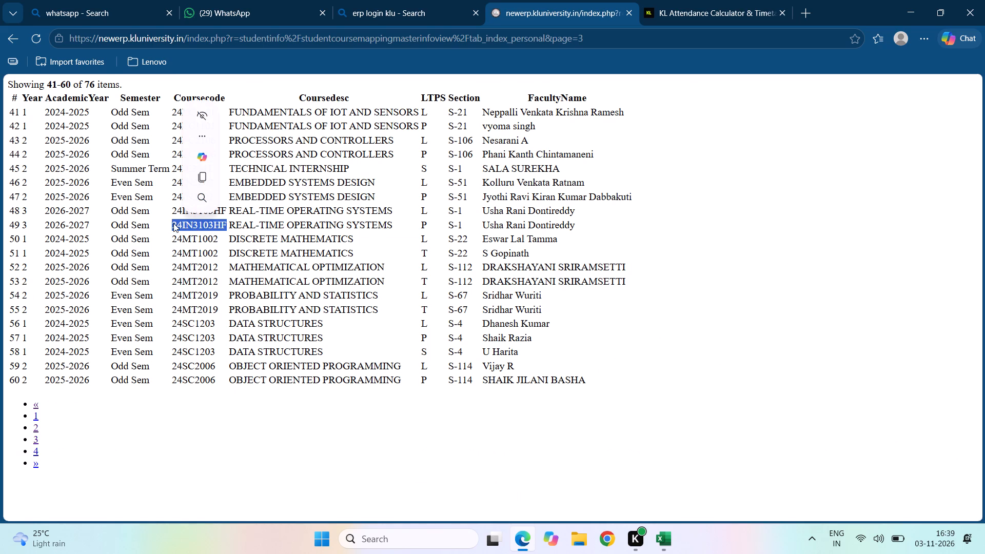
key(ctrl+c)
key(alt+Tab)
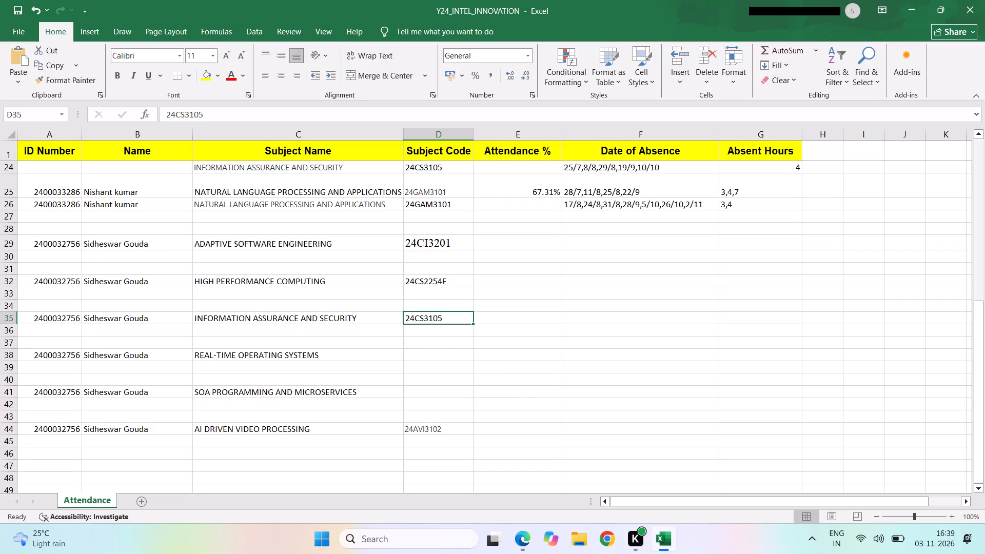
click(427, 356)
key(ctrl+v)
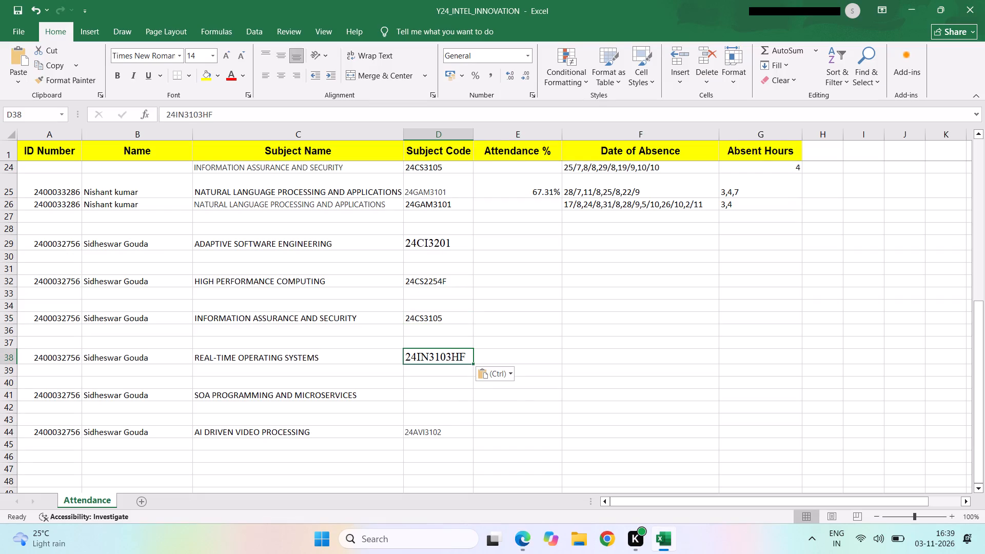
key(Right)
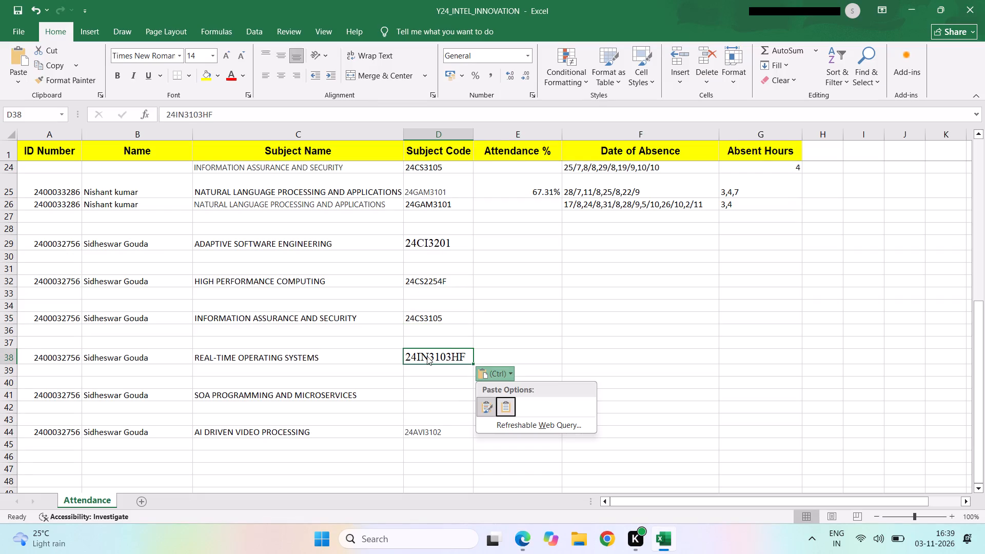
key(Return)
Copy the SOA PROGRAMMING AND MICROSERVICES code 24SDCS03 from page 4 of the Edge course list into Excel cell D41, matching the destination formatting.
key(alt+Tab)
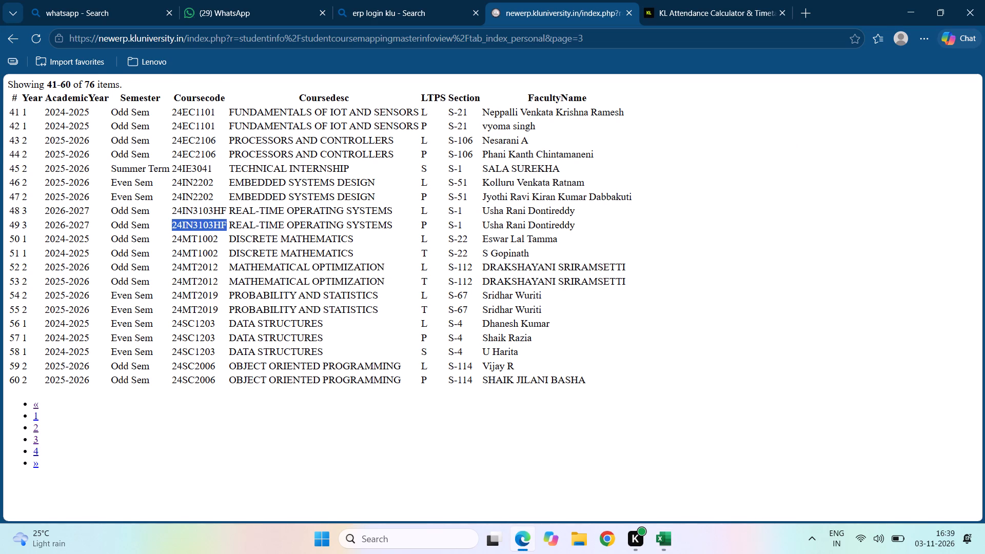
click(36, 451)
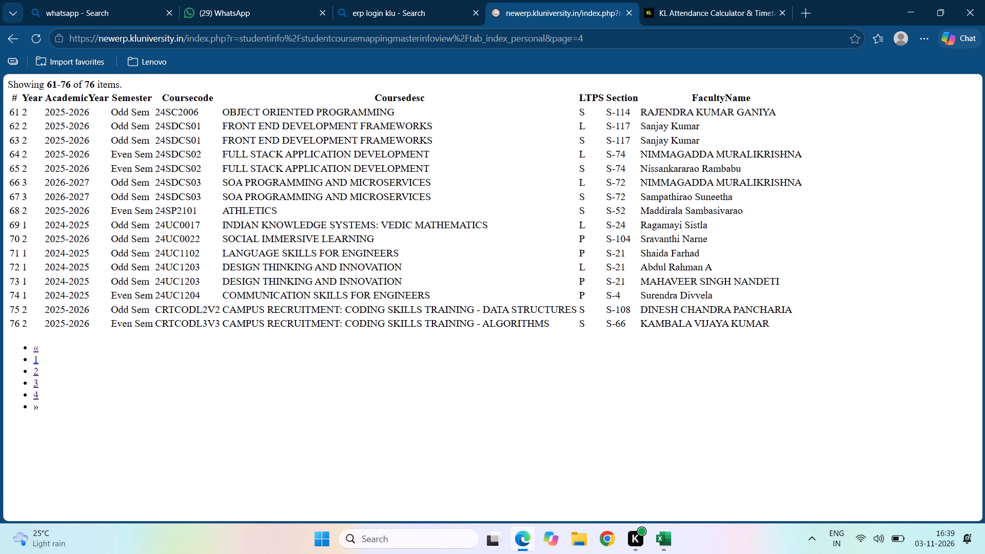
drag(201, 193, 163, 195)
drag(163, 195, 157, 196)
key(ctrl+c)
key(alt+Tab)
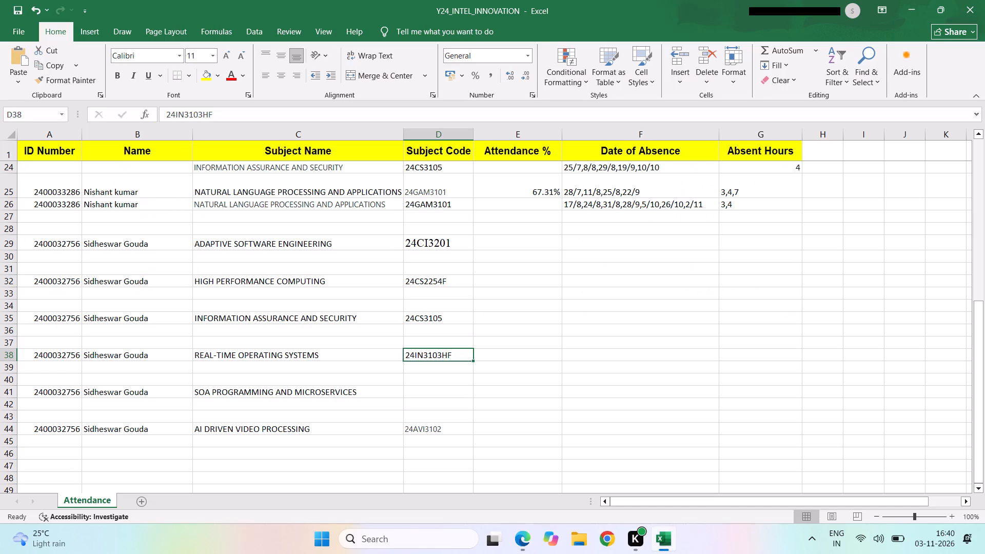
click(415, 392)
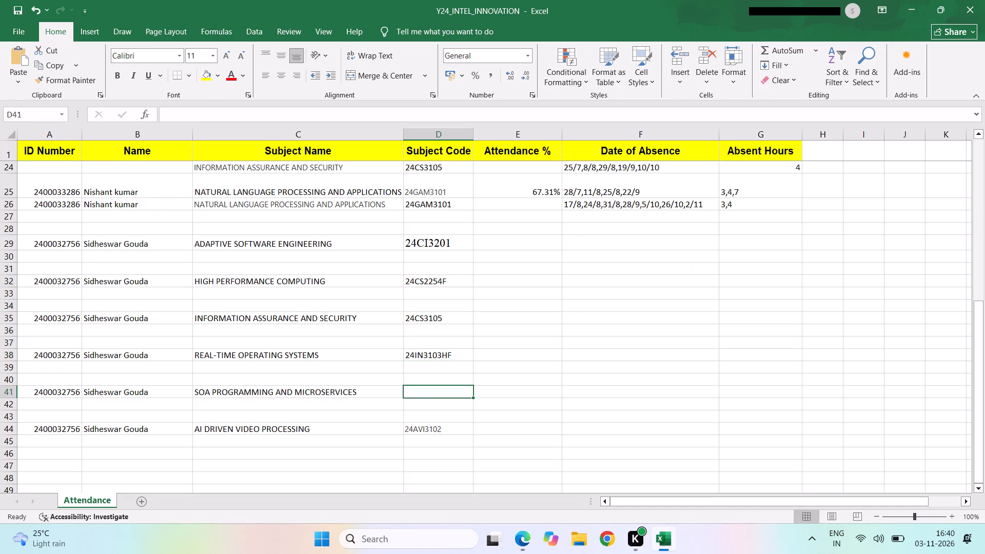
key(ctrl+v)
key(Right)
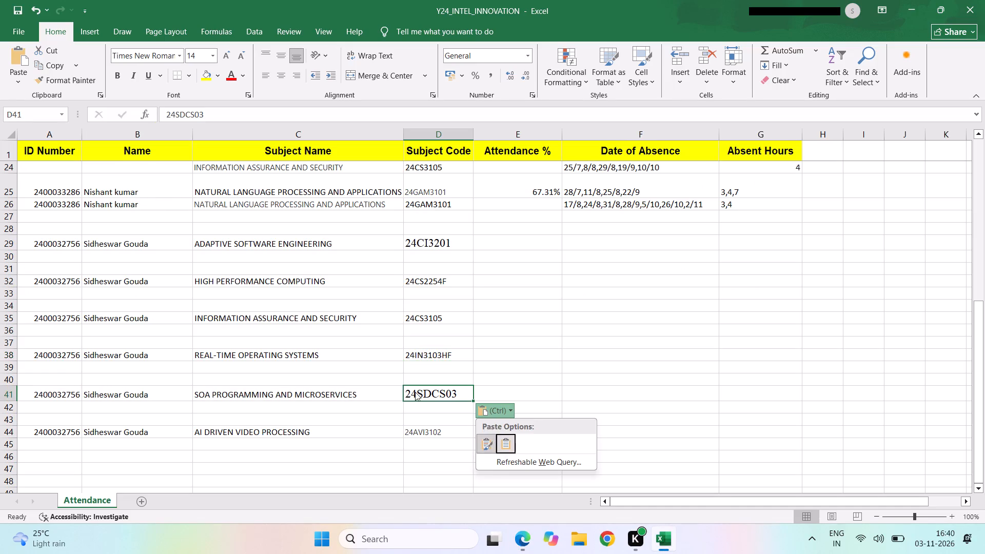
key(Return)
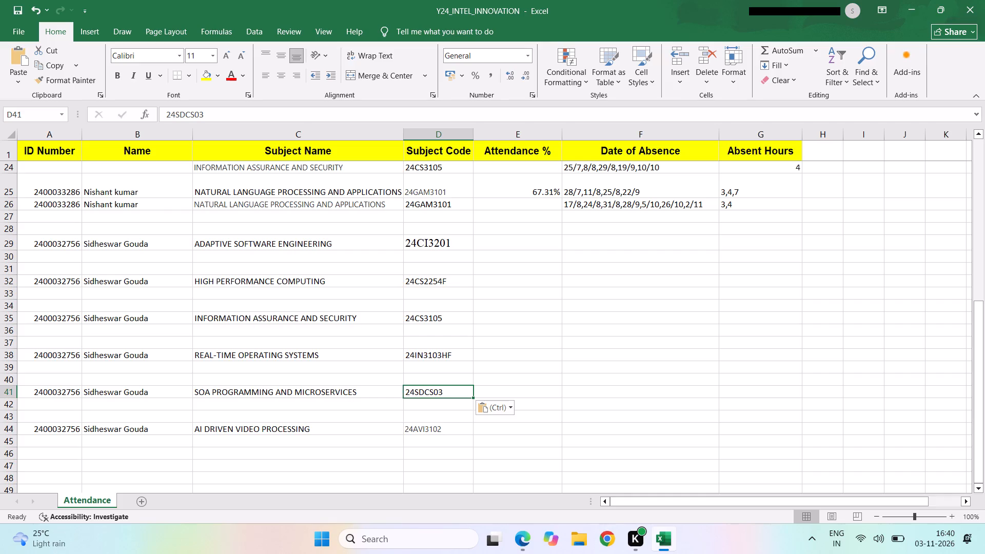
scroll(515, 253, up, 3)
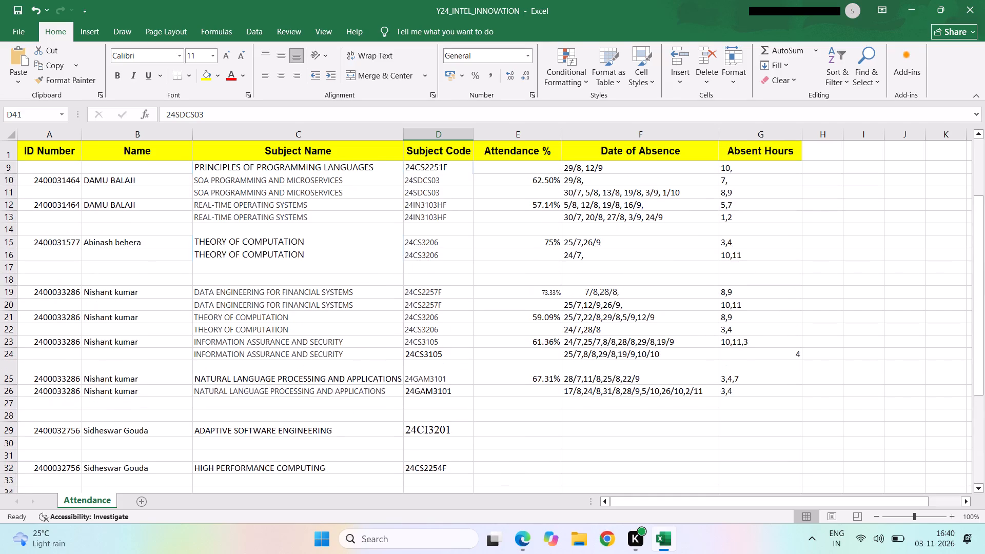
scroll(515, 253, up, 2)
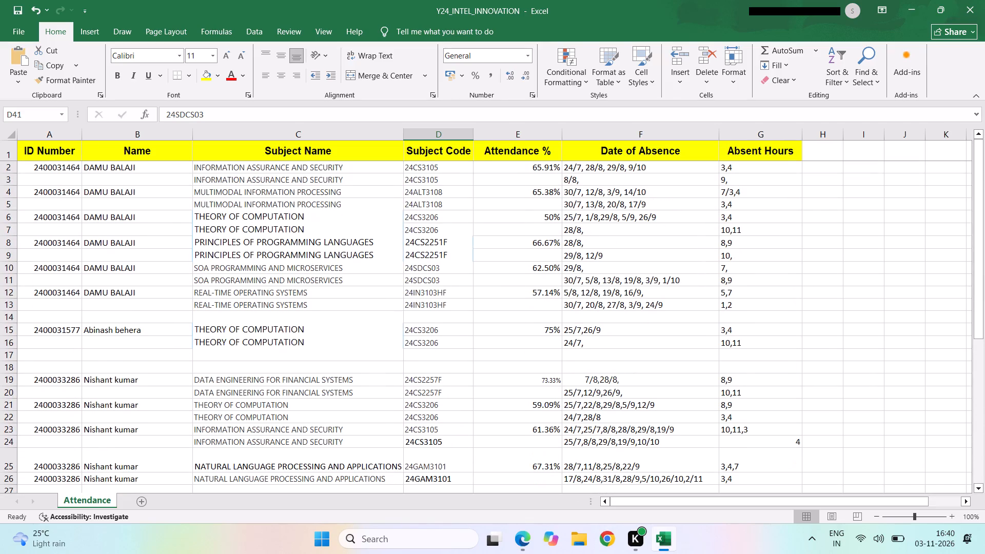
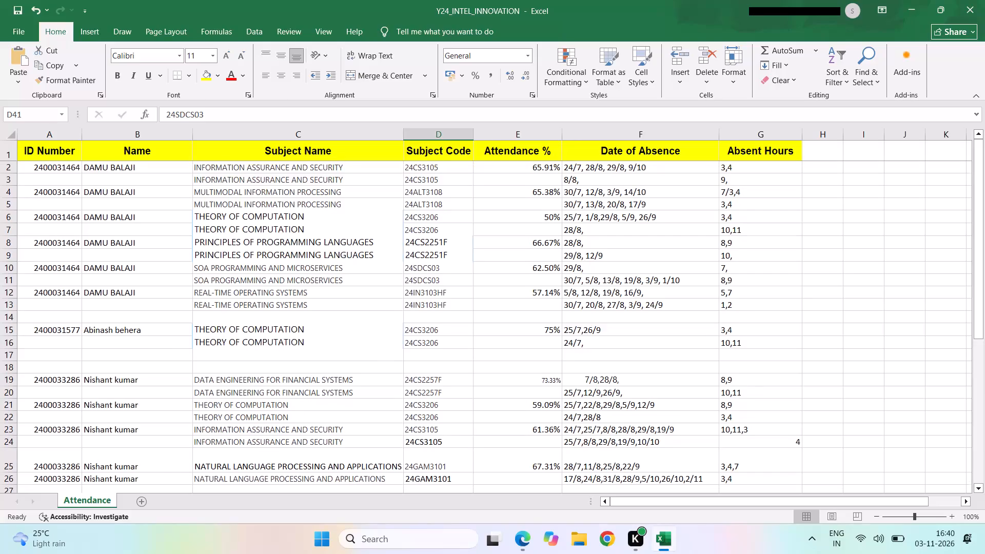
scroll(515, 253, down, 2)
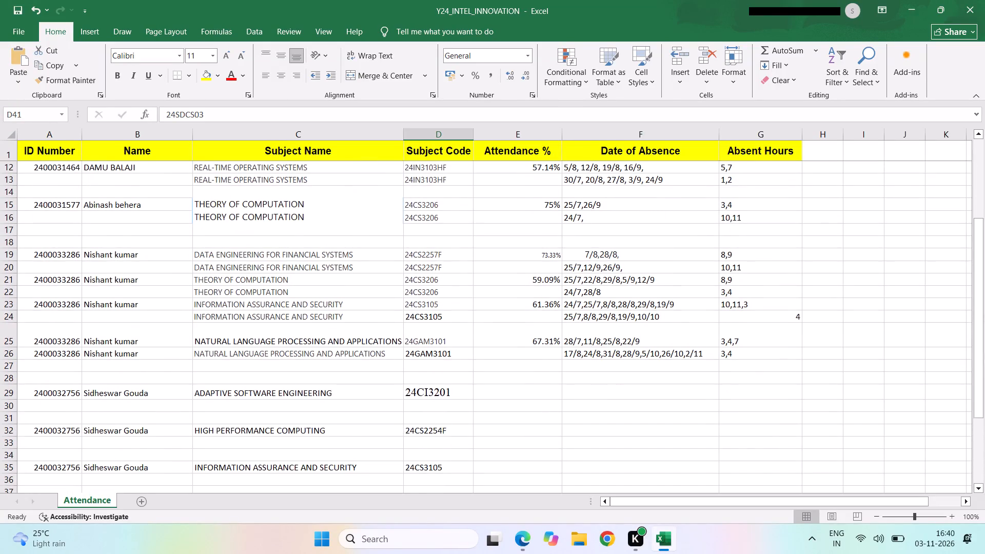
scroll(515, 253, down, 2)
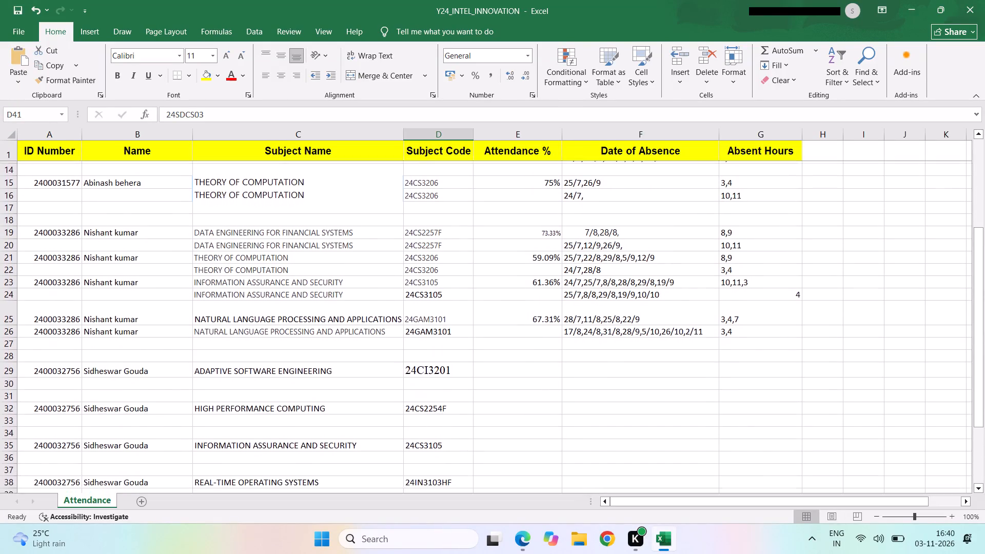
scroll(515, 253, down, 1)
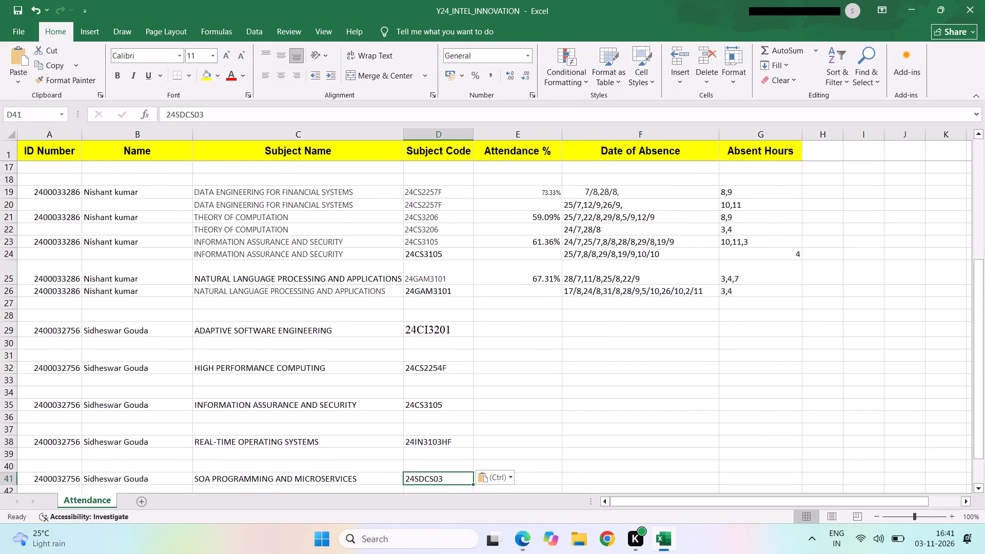
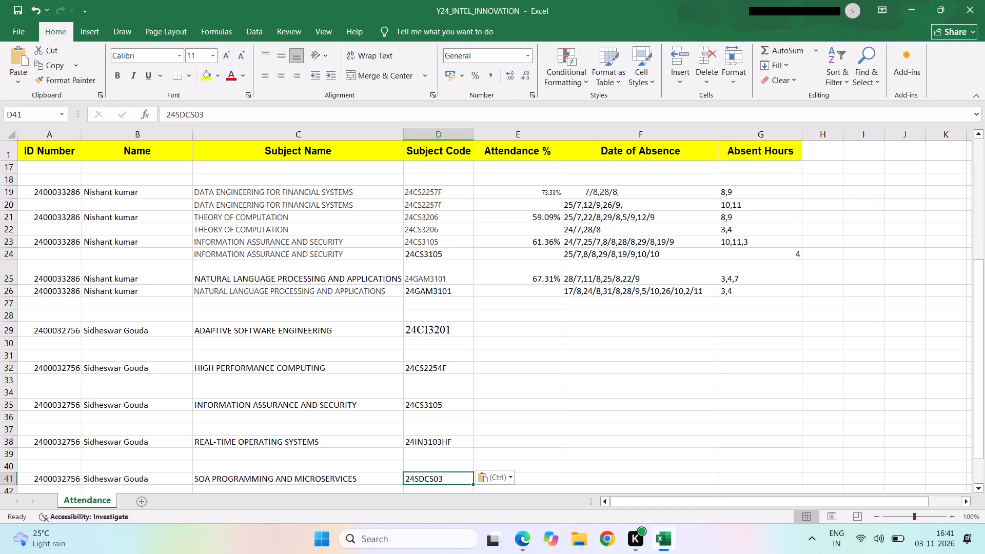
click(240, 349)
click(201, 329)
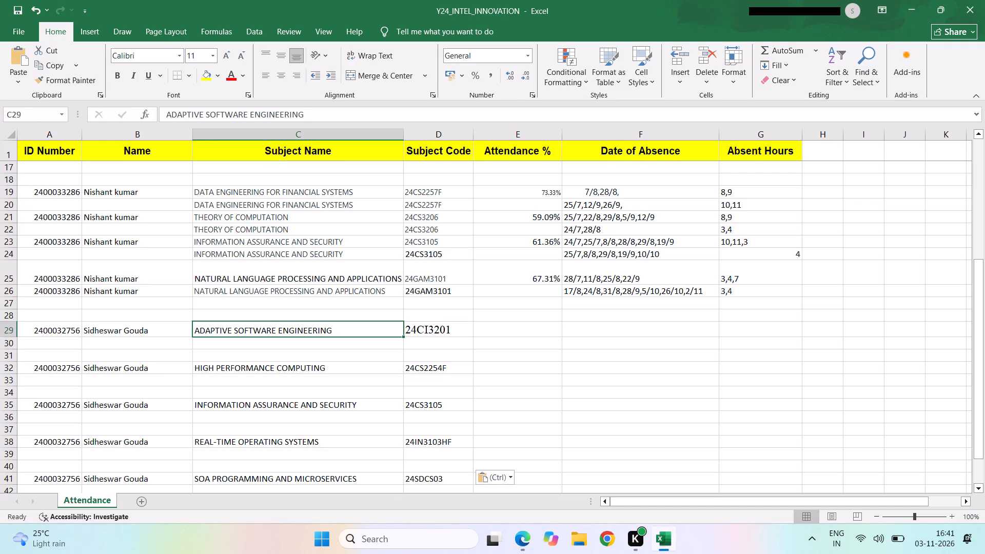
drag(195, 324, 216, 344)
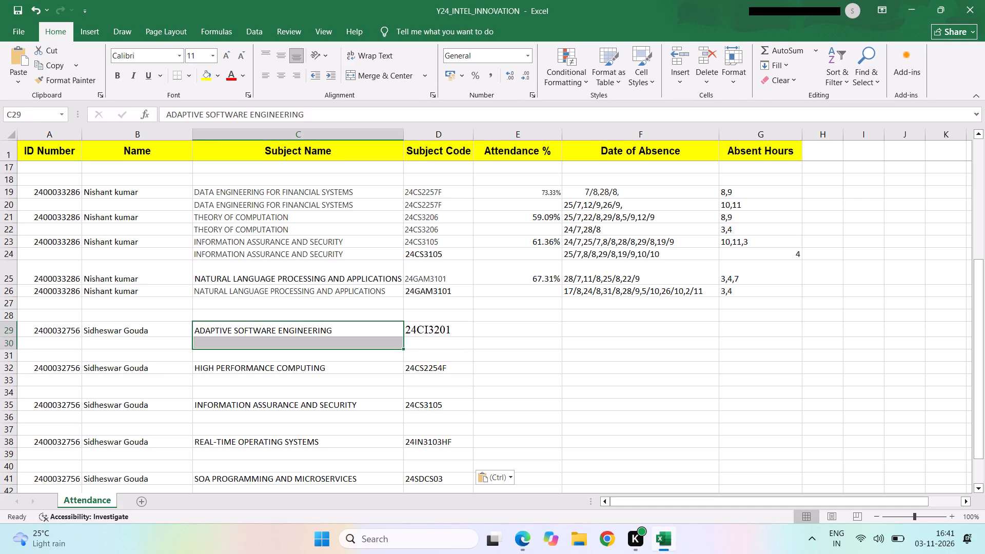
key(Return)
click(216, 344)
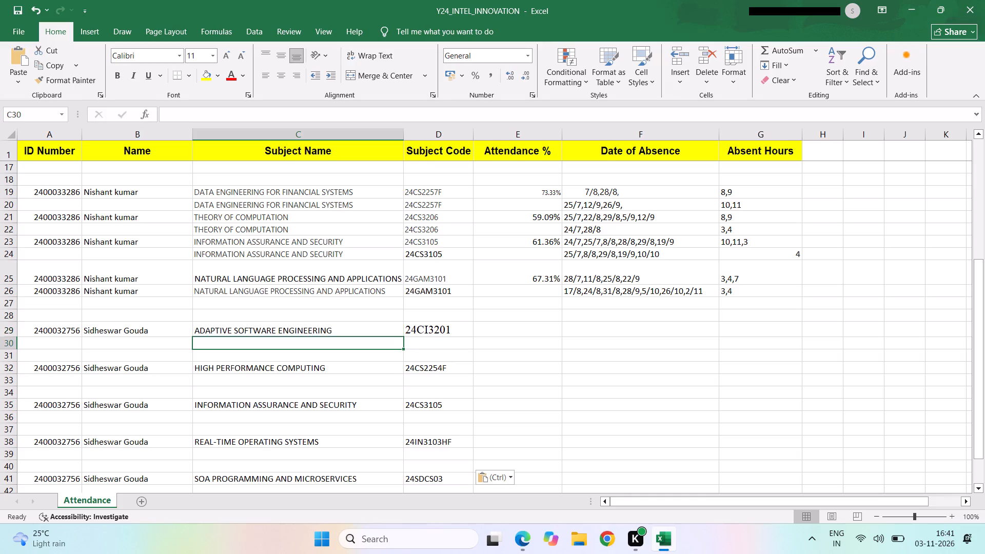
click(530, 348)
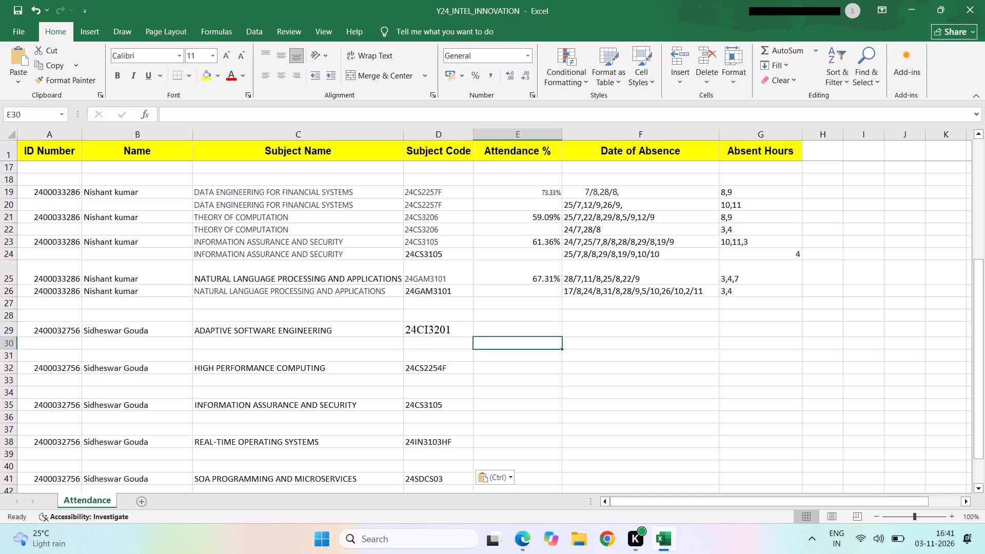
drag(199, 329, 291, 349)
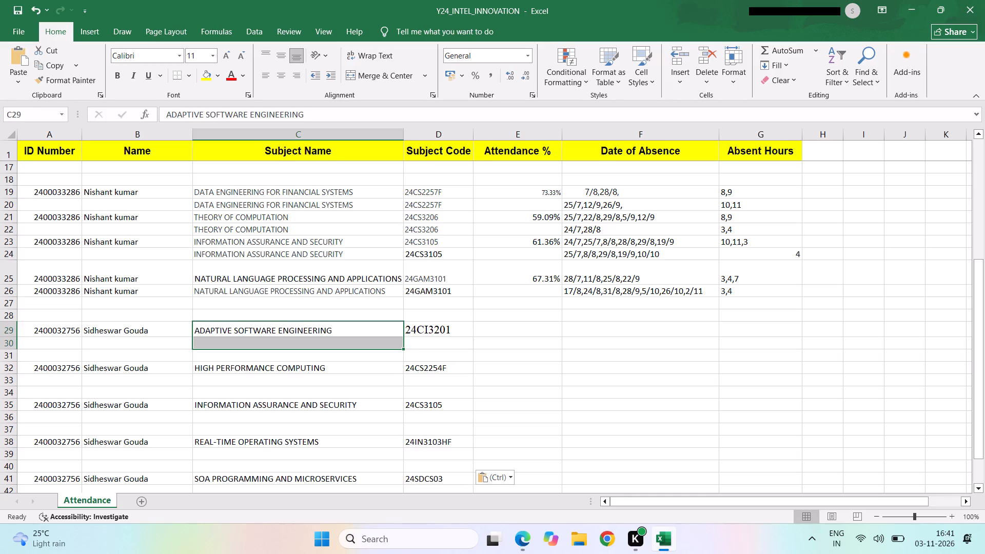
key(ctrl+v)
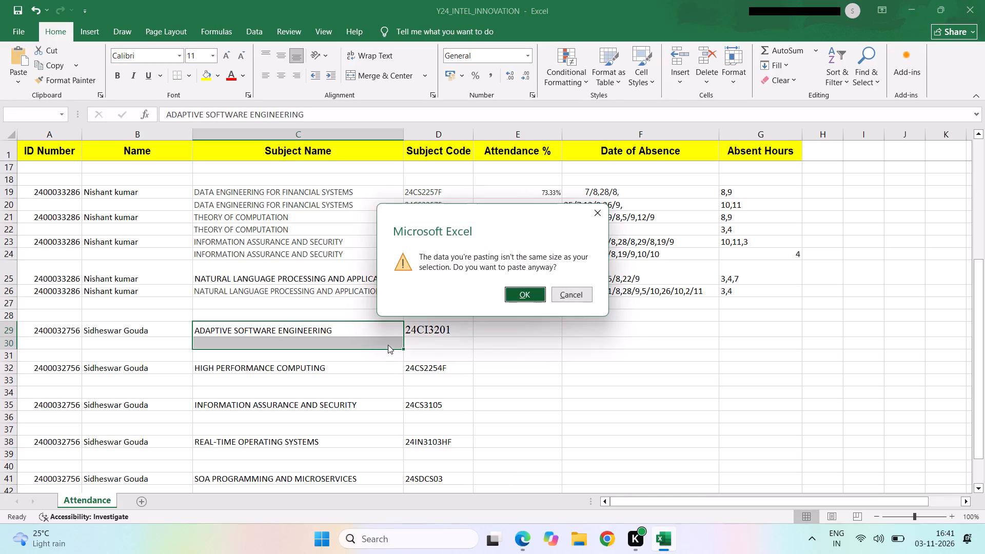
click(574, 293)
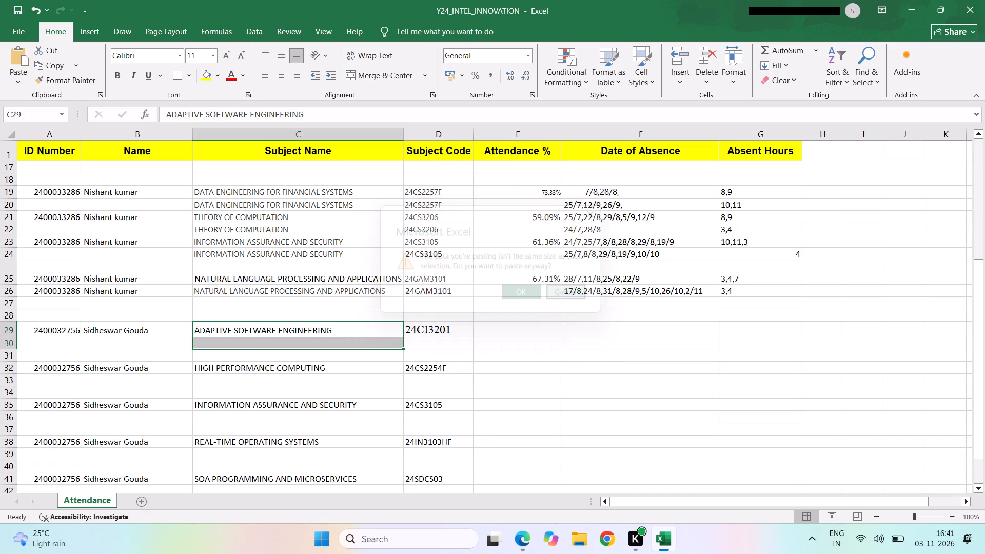
Copy the subject name ADAPTIVE SOFTWARE ENGINEERING from C29 into the empty cell C30 below it.
click(335, 330)
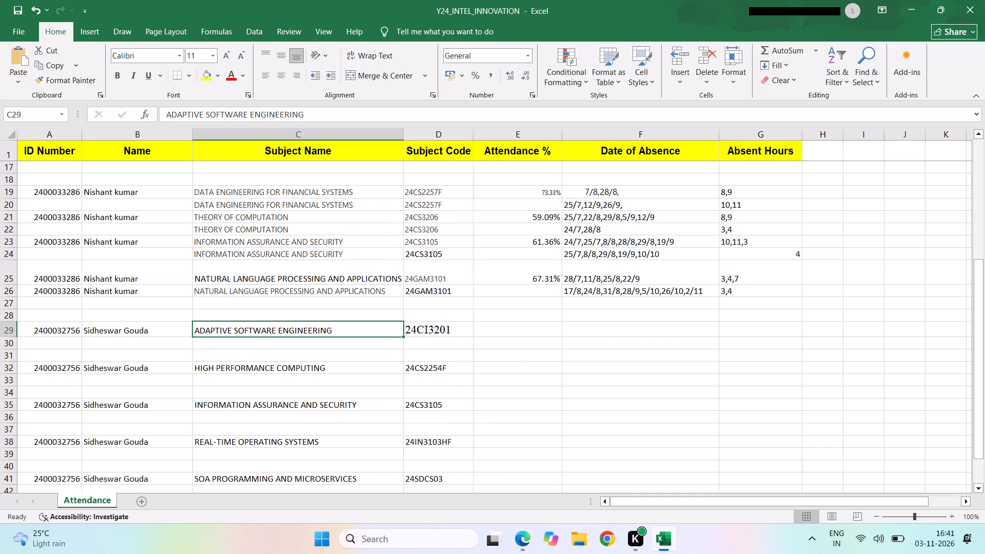
right_click(335, 330)
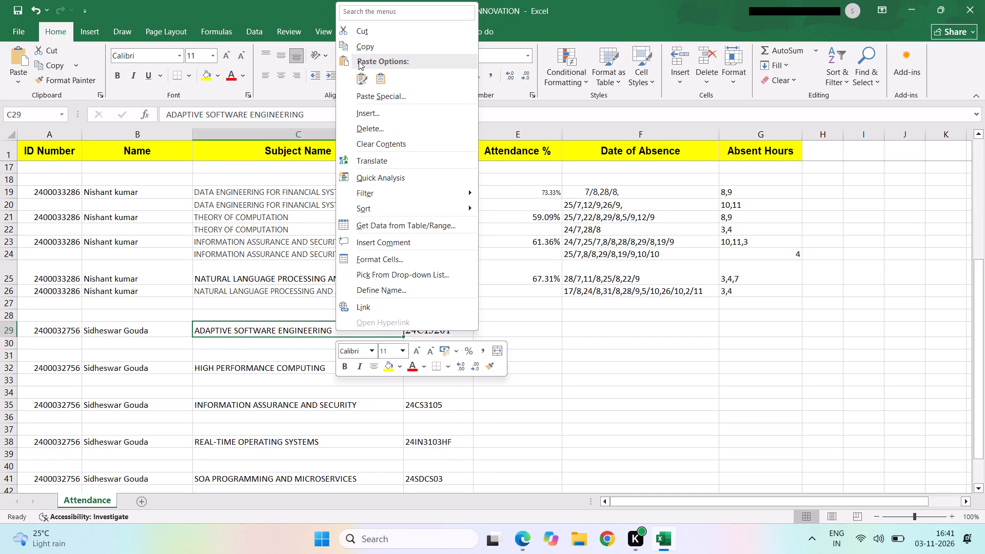
click(367, 51)
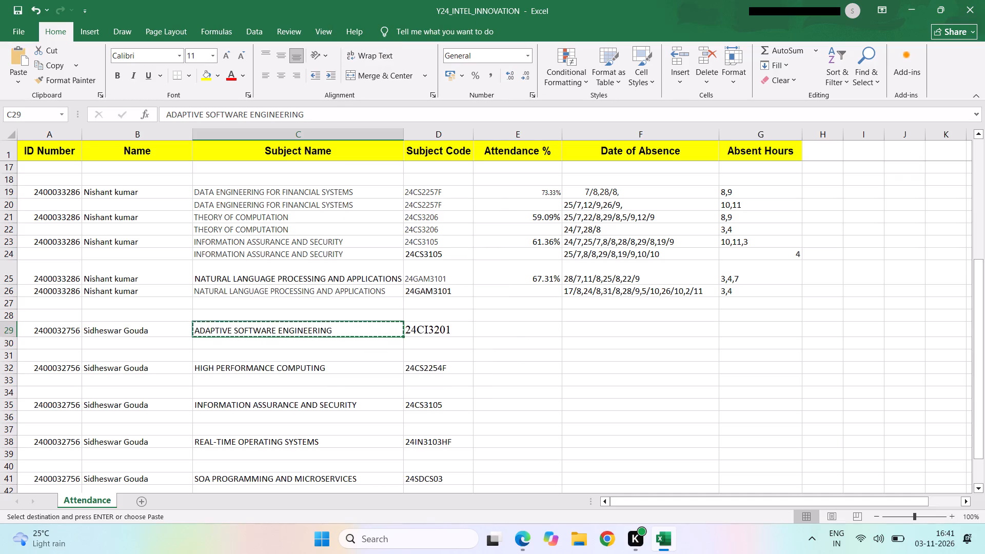
click(230, 349)
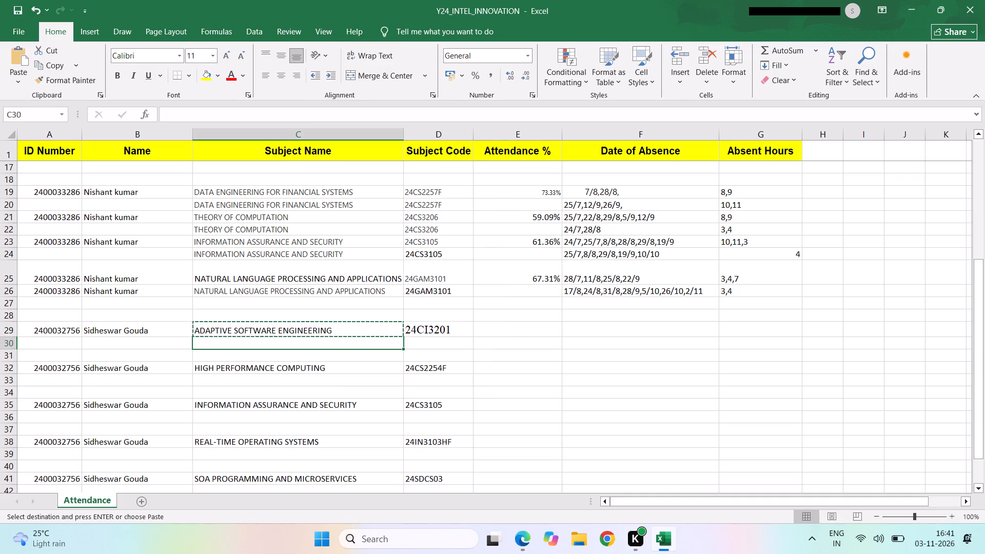
key(ctrl+v)
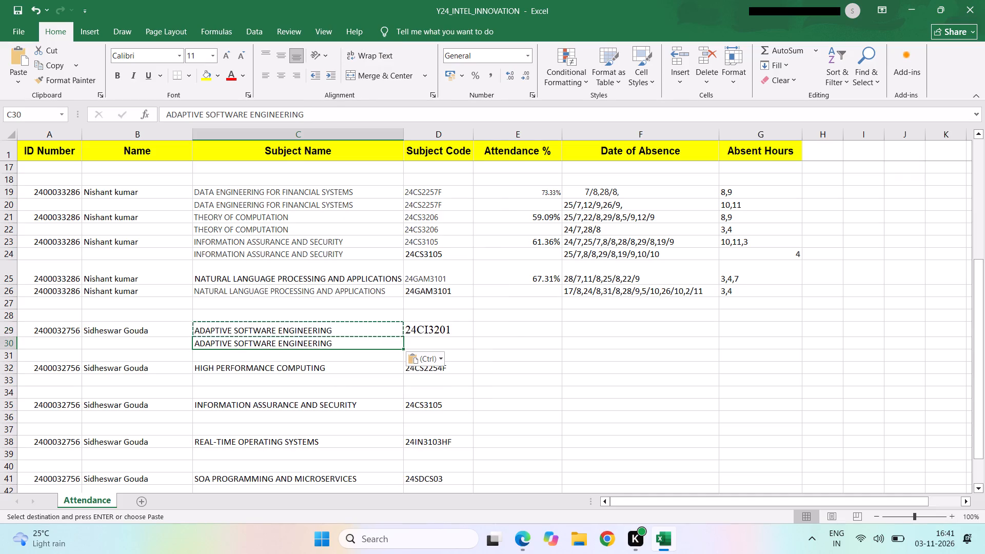
key(Return)
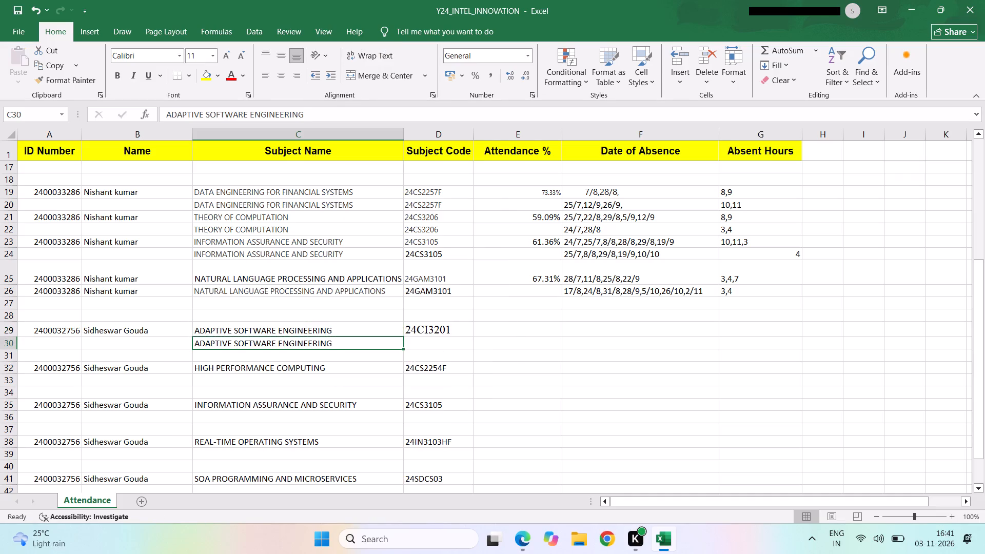
Repeat HIGH PERFORMANCE COMPUTING in C33 and INFORMATION ASSURANCE AND SECURITY in C36, each directly below its existing entry.
click(330, 369)
right_click(330, 369)
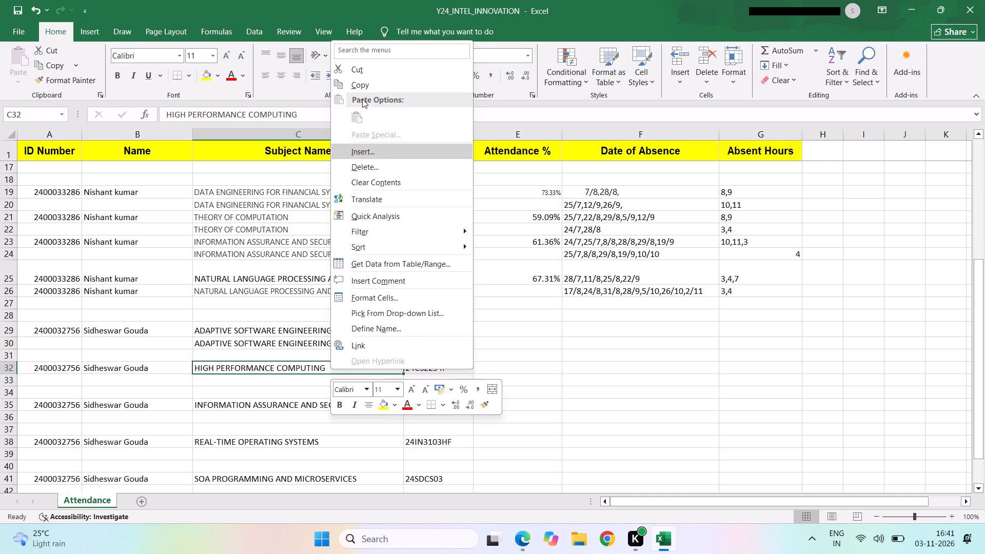
click(370, 78)
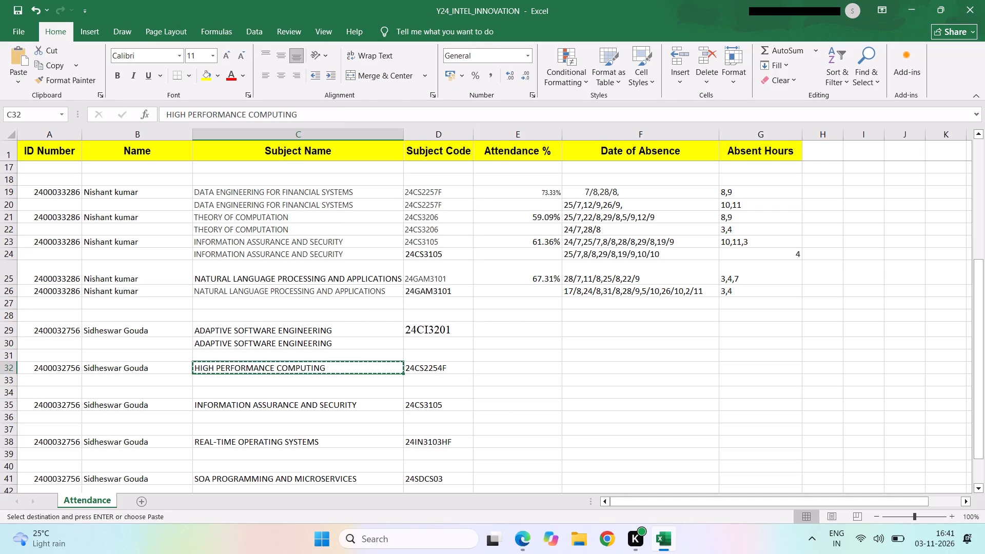
drag(403, 371, 398, 382)
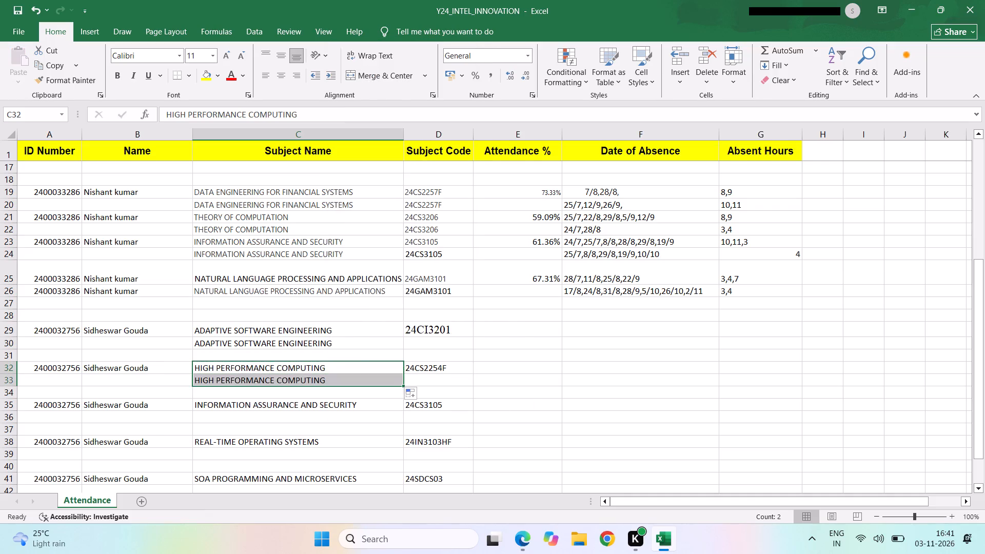
click(318, 407)
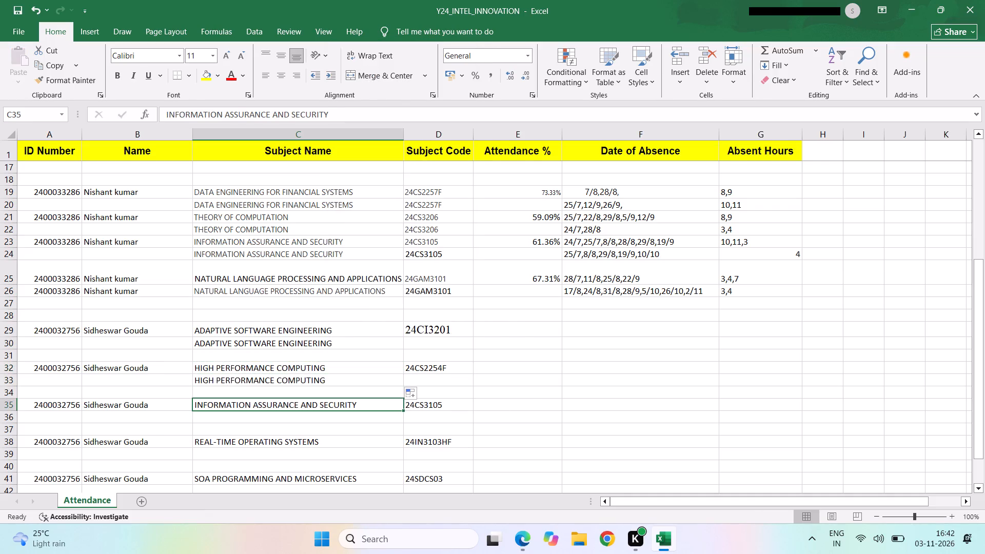
key(ctrl+c)
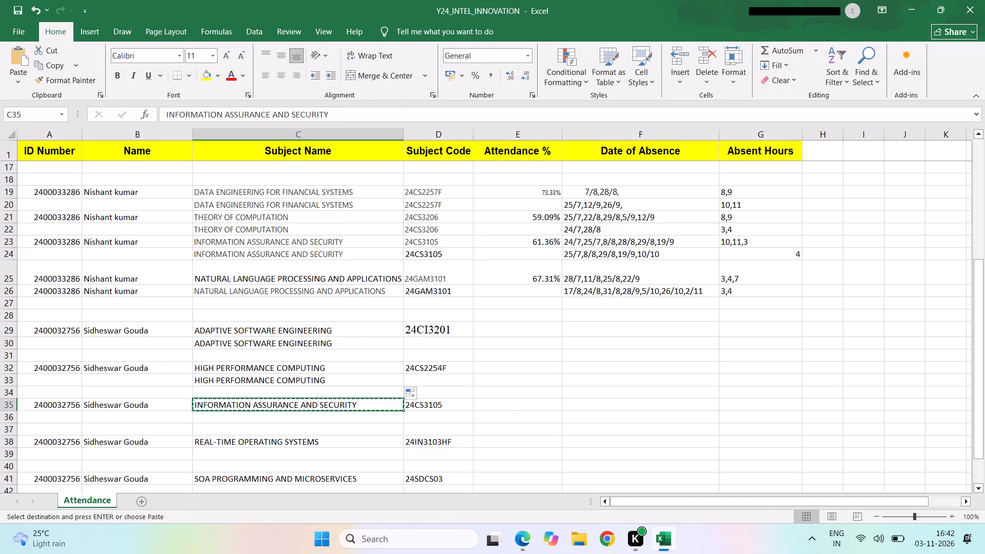
drag(403, 408, 401, 421)
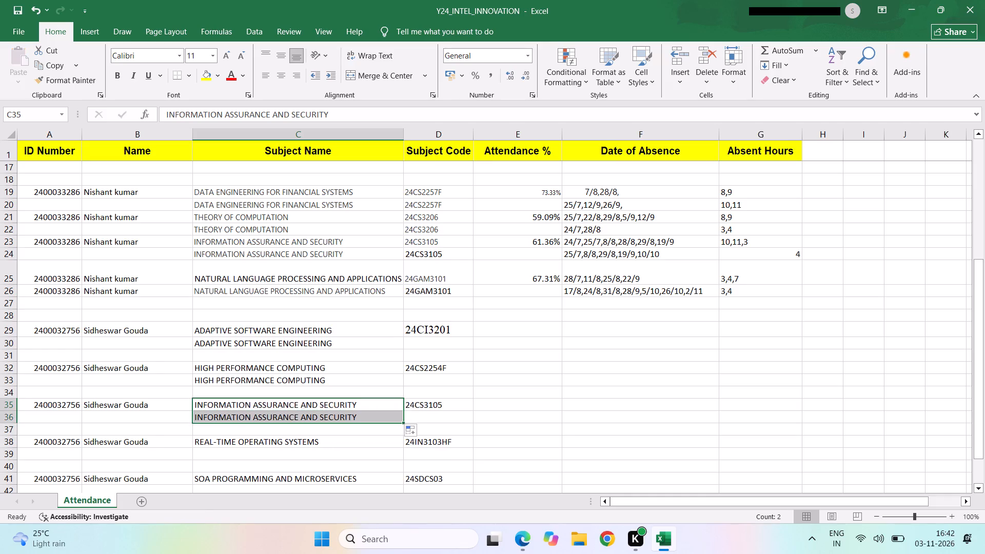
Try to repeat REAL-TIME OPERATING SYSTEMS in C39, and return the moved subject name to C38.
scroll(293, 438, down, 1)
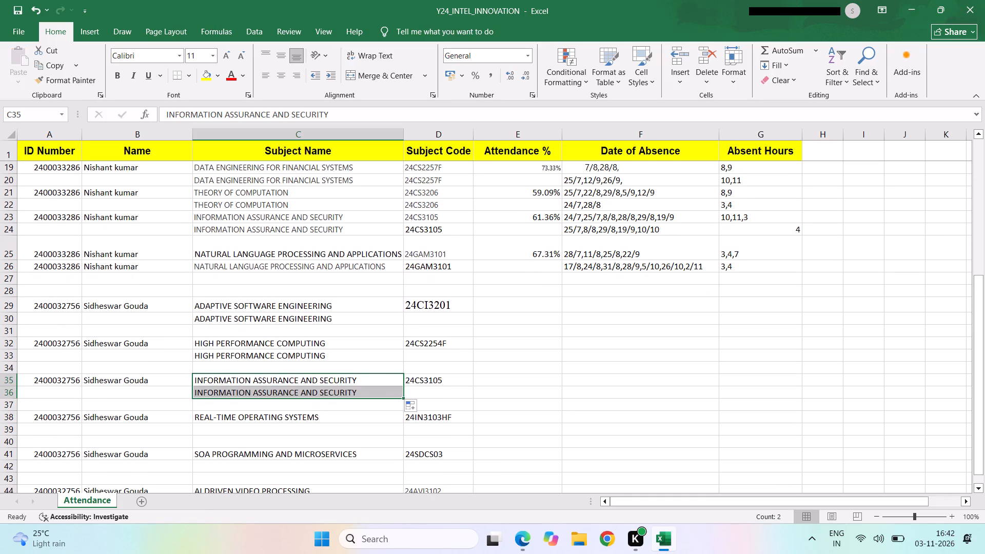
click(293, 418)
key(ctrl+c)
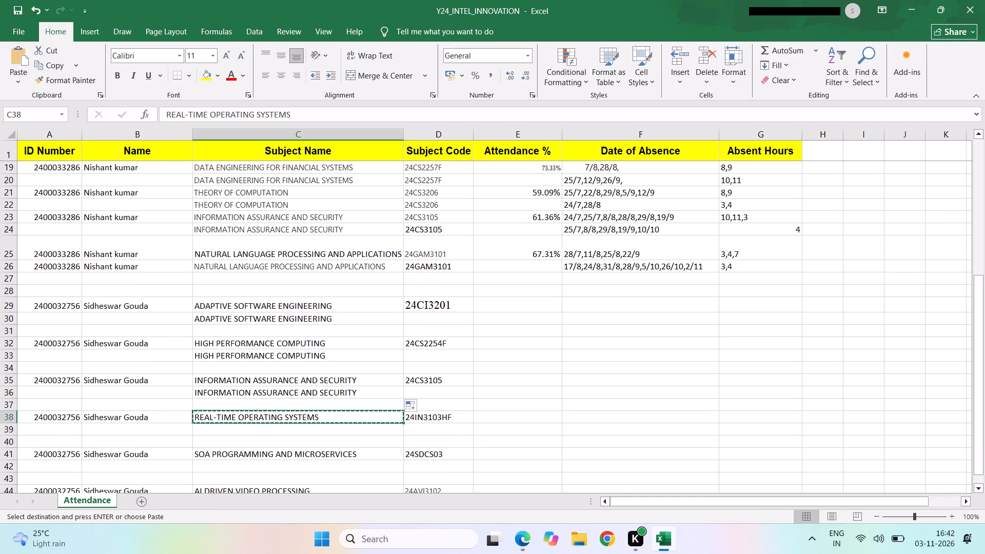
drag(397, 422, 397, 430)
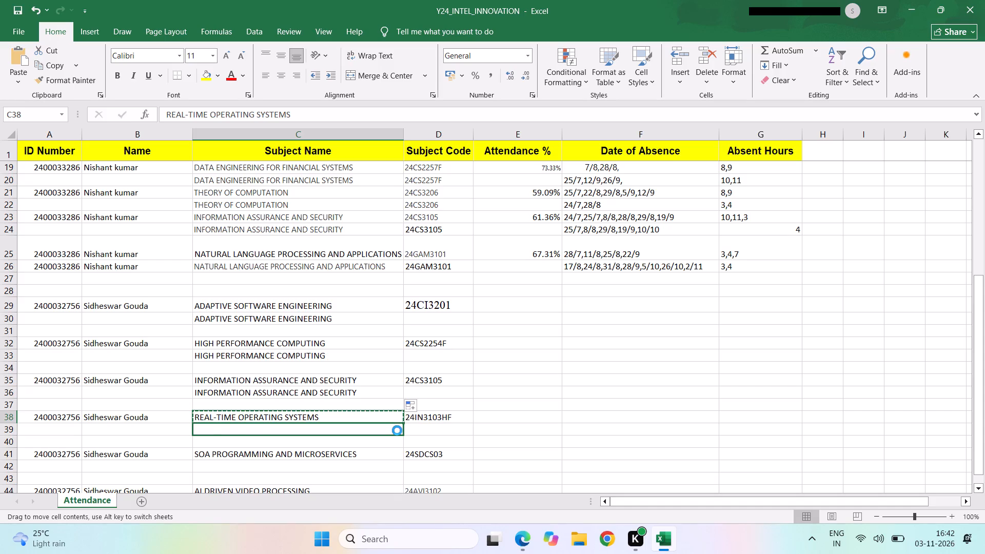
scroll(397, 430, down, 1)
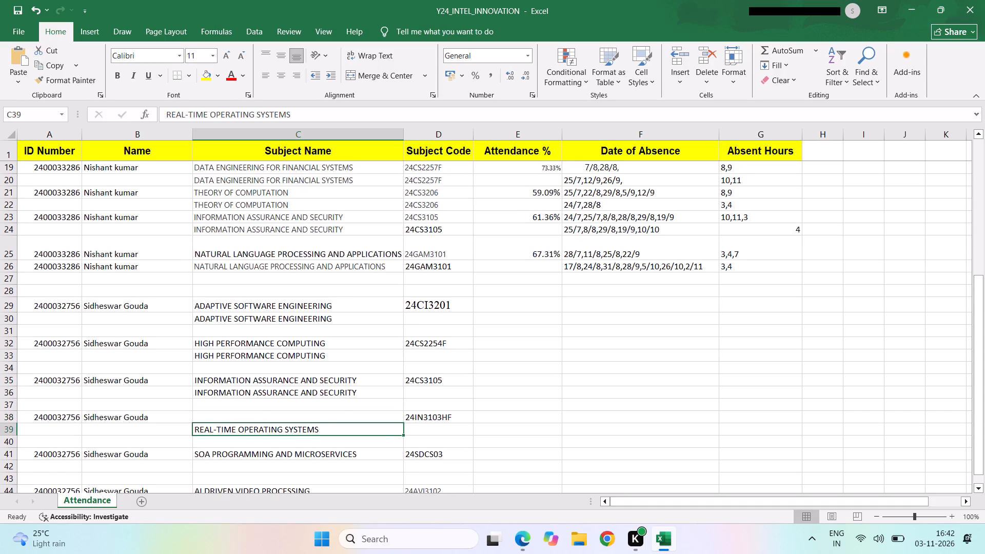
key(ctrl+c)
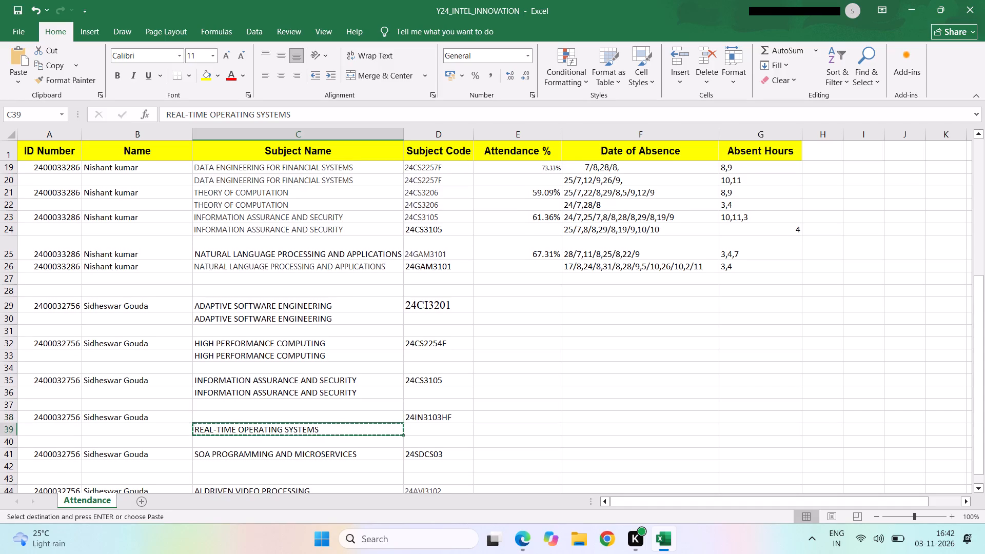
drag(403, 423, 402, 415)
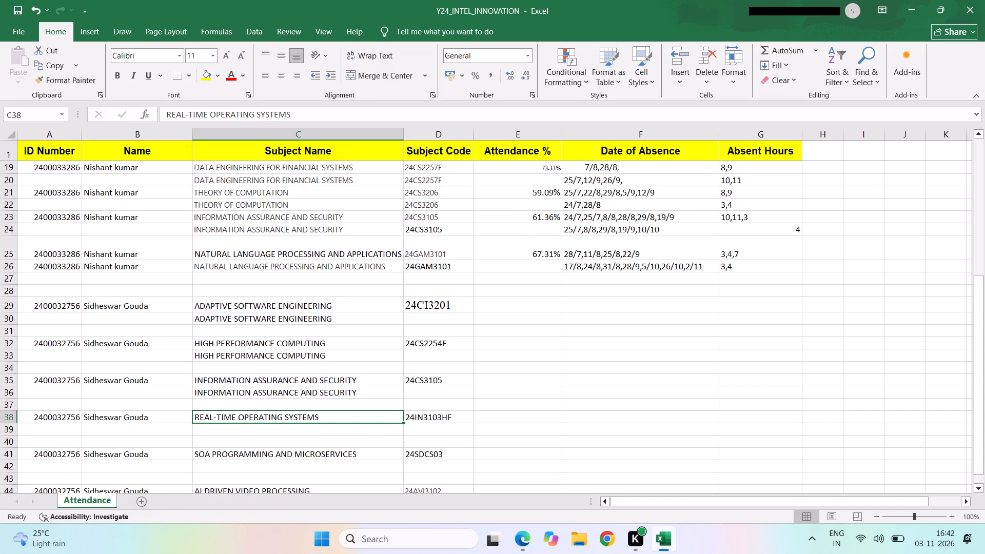
Copy the subject name REAL-TIME OPERATING SYSTEMS from C38 into C39.
click(350, 415)
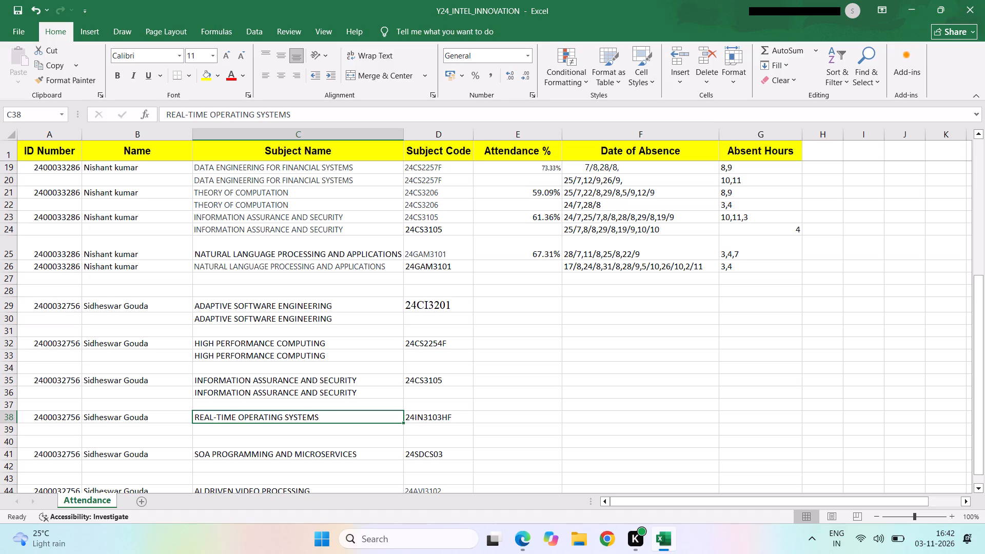
key(ctrl+c)
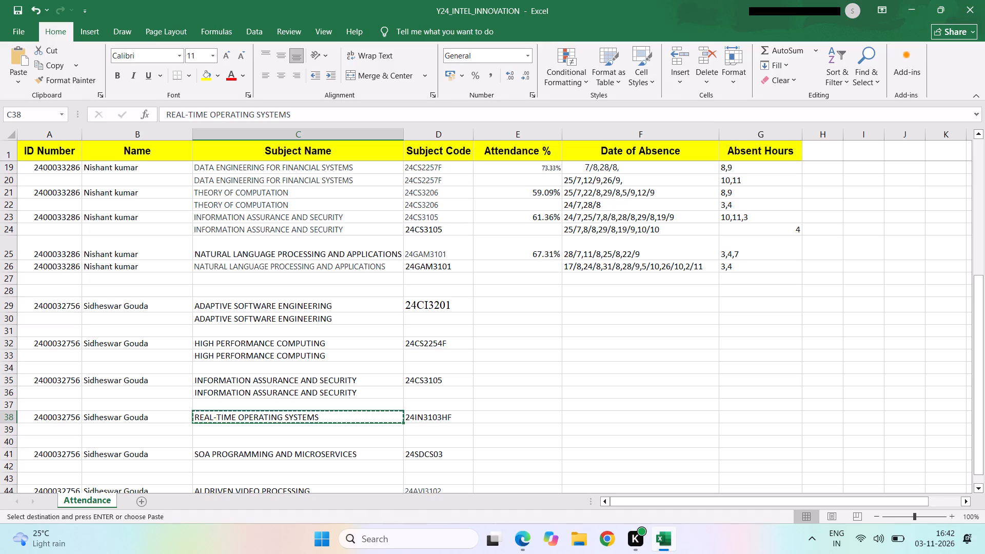
click(397, 428)
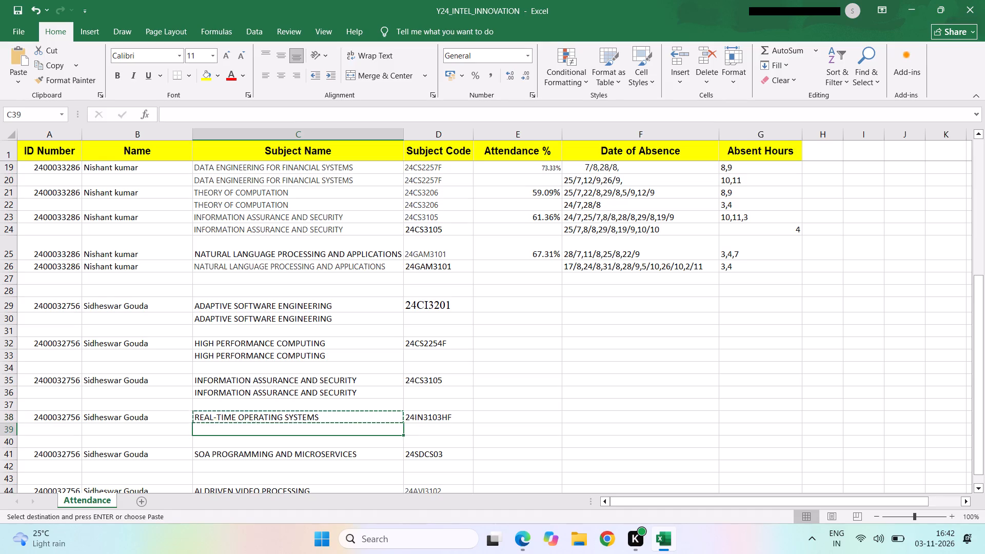
click(368, 457)
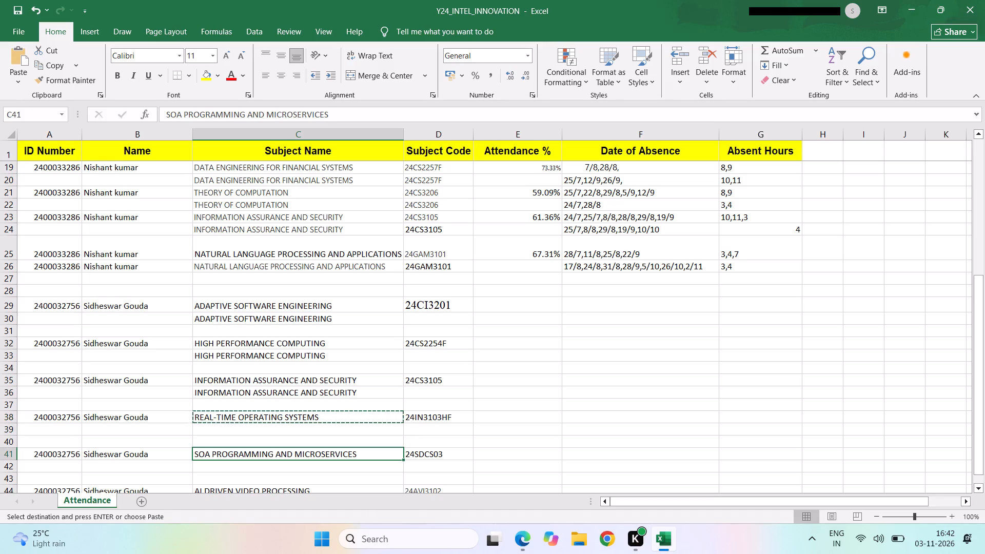
click(314, 426)
key(ctrl+v)
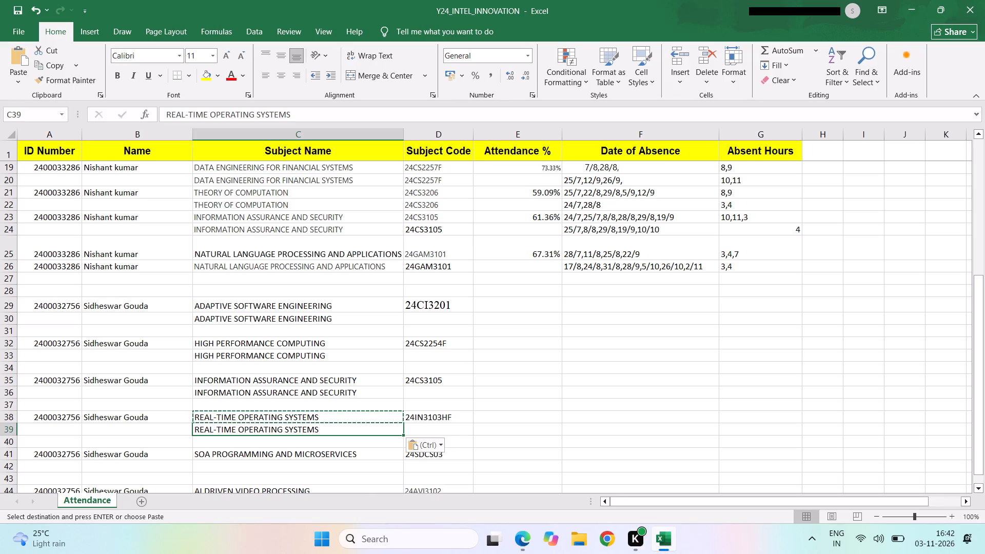
click(351, 443)
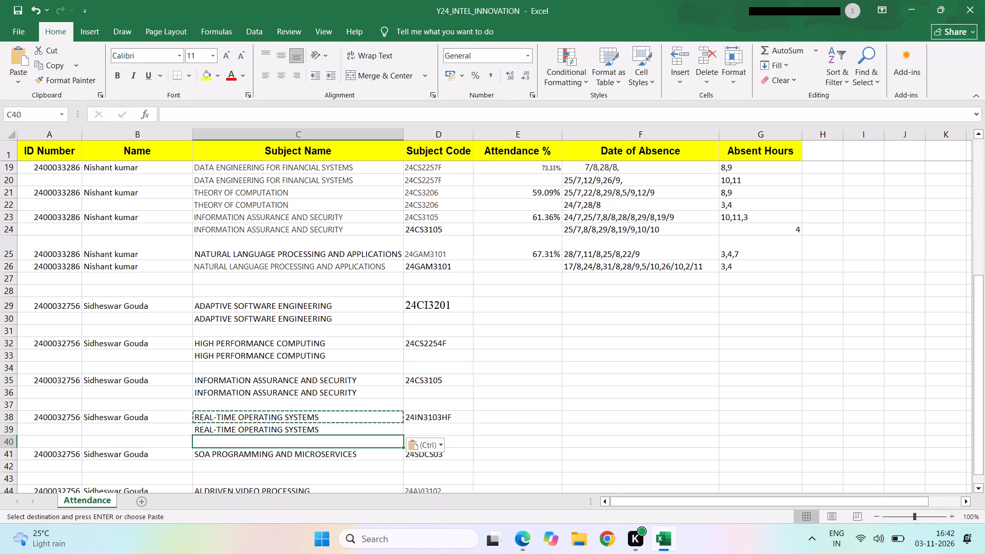
Repeat the subject name SOA PROGRAMMING AND MICROSERVICES from C41 in C42.
click(343, 454)
scroll(343, 454, down, 1)
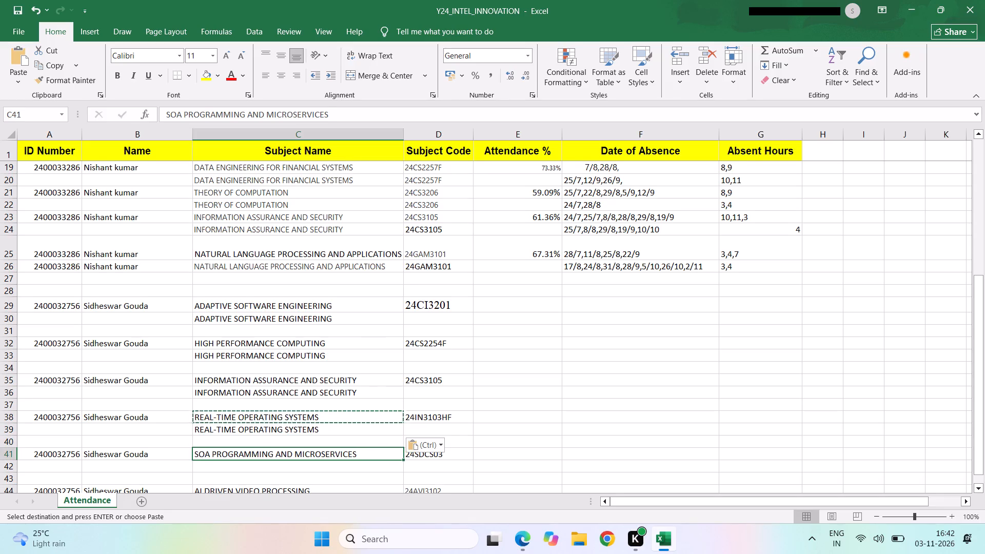
key(ctrl+c)
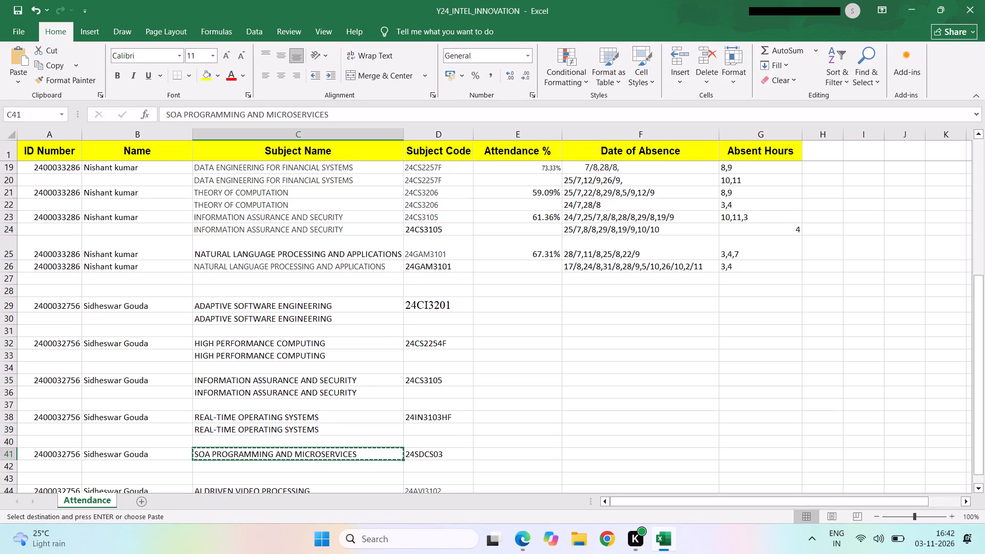
drag(400, 460, 403, 467)
Repeat the subject name AI DRIVEN VIDEO PROCESSING from C44 in C45.
scroll(403, 467, down, 1)
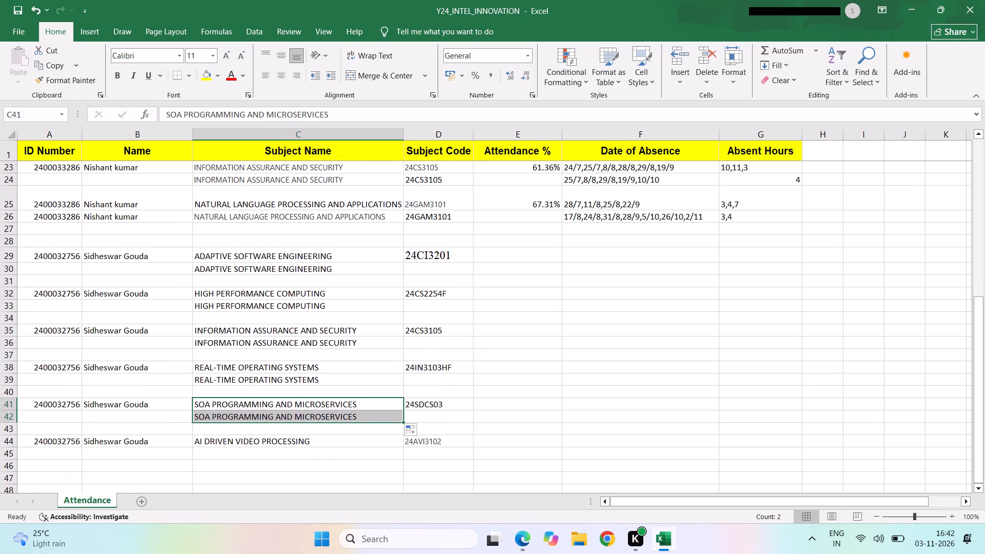
click(303, 441)
key(ctrl+c)
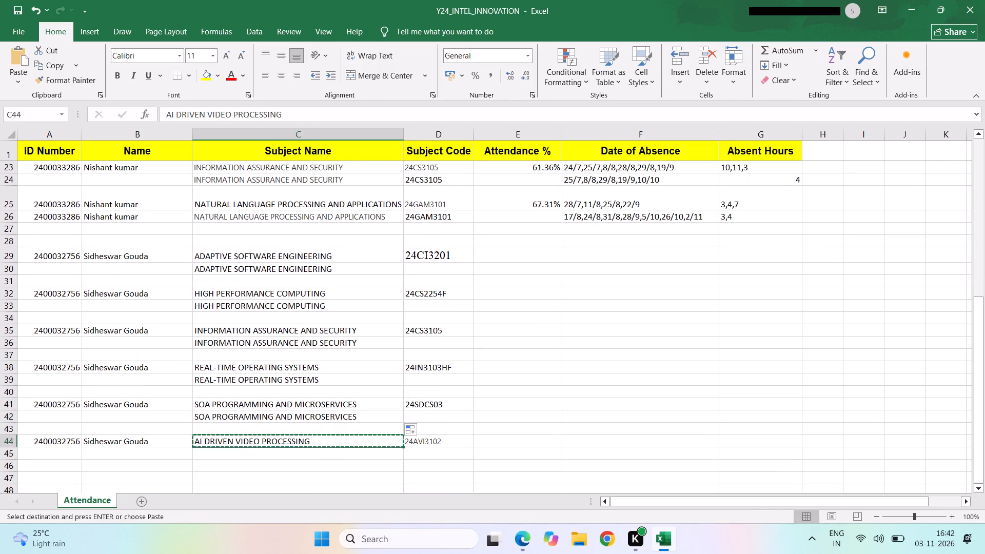
drag(403, 446, 403, 458)
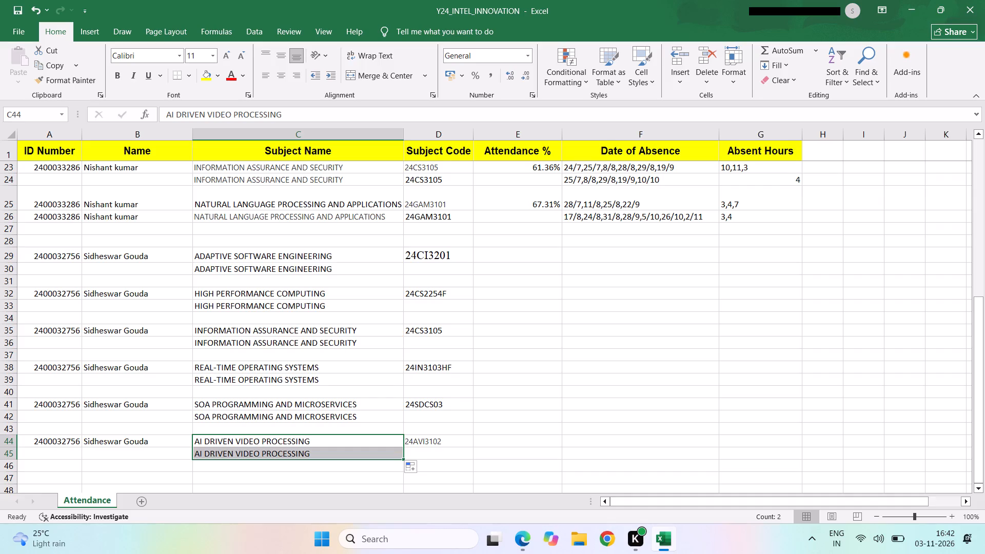
Fill the subject codes in D29, D32 and D35 down one row each, giving 24CI3202, 24CS2254F and 24CS3106.
click(440, 259)
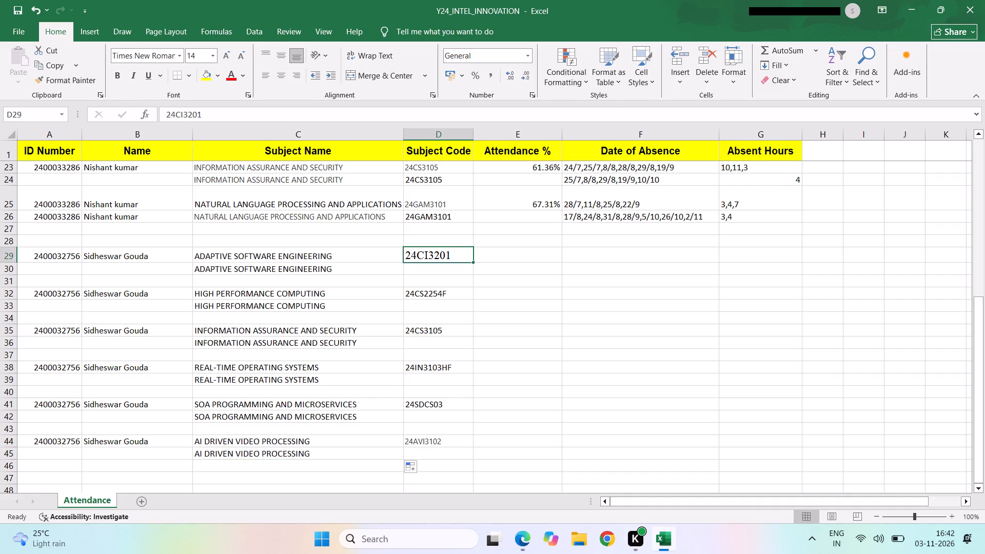
drag(473, 263, 470, 272)
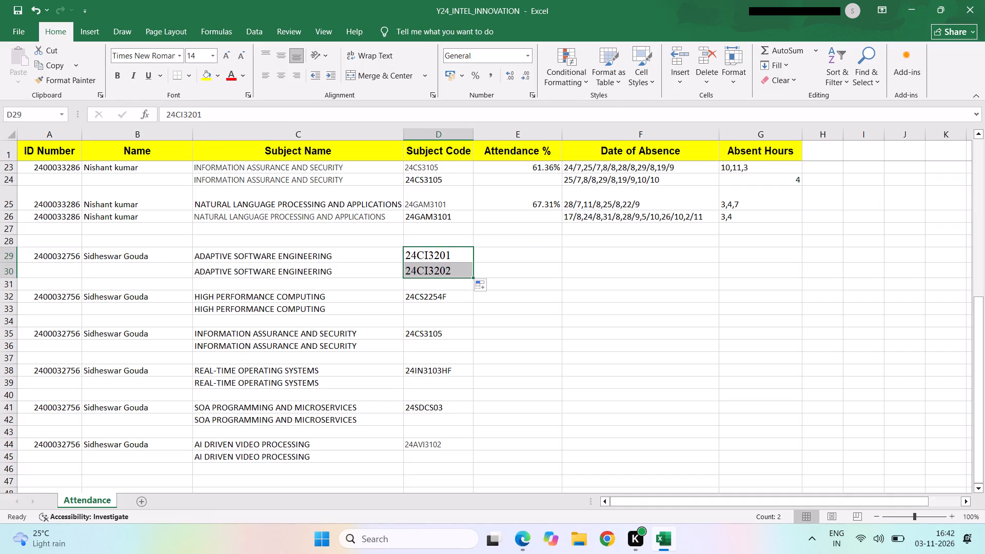
click(469, 302)
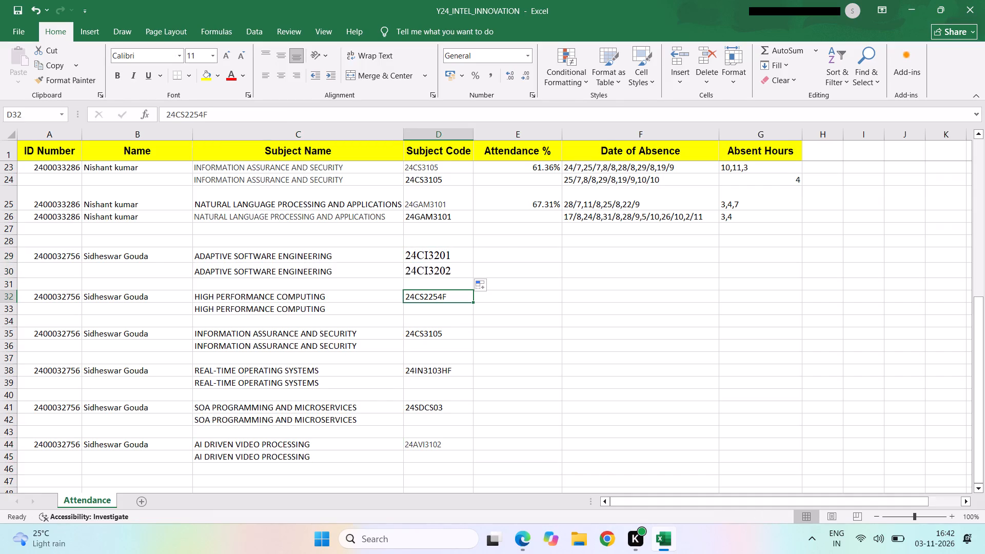
drag(472, 303, 471, 315)
click(465, 338)
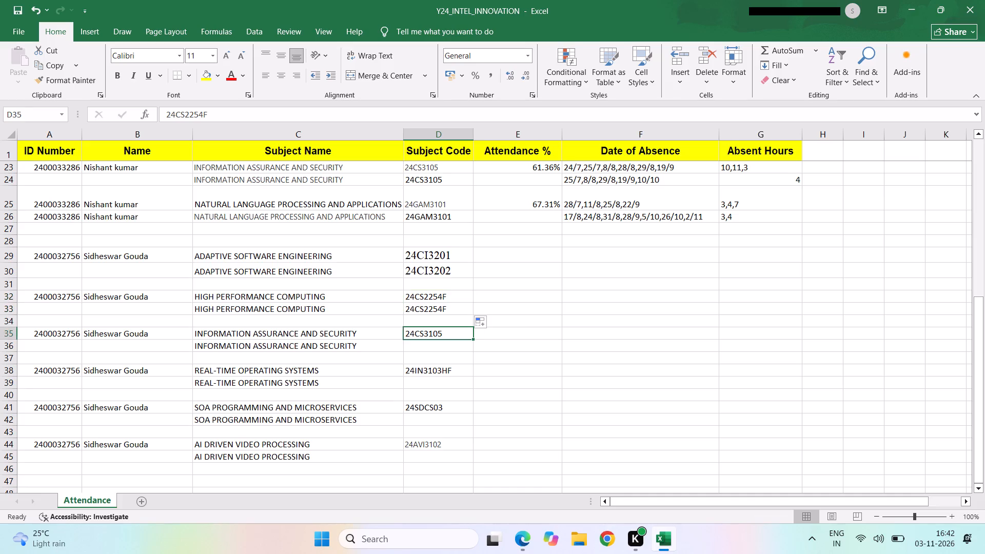
drag(473, 341, 473, 352)
Fill the subject codes in D38, D41 and D44 down one row each, giving 24IN3103HF, 24SDCS04 and 24AVI3103.
click(455, 369)
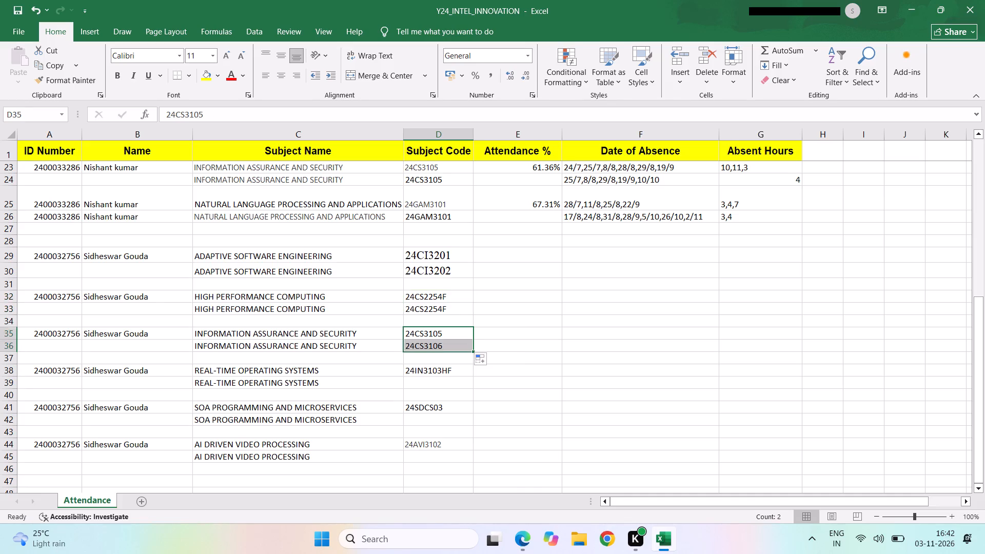
drag(473, 376, 470, 391)
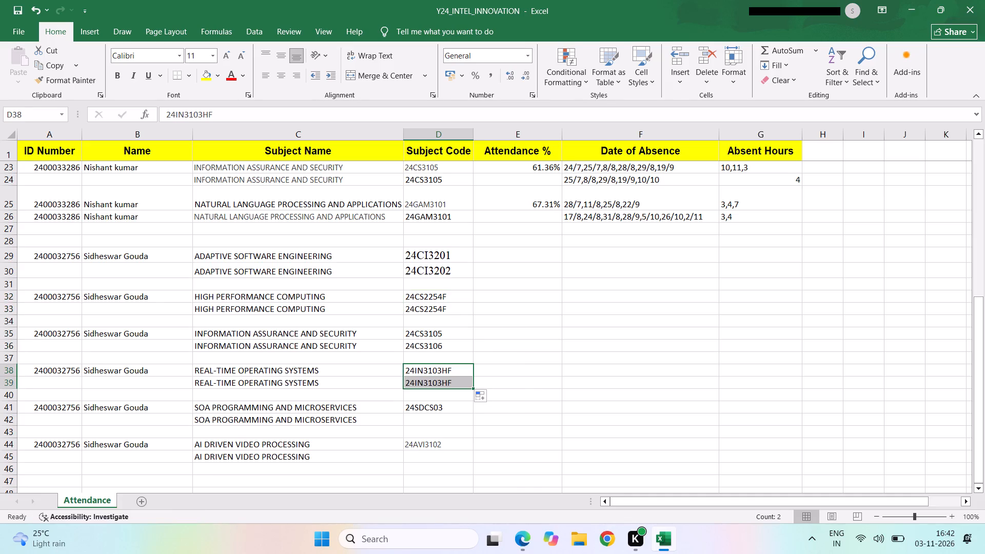
click(448, 408)
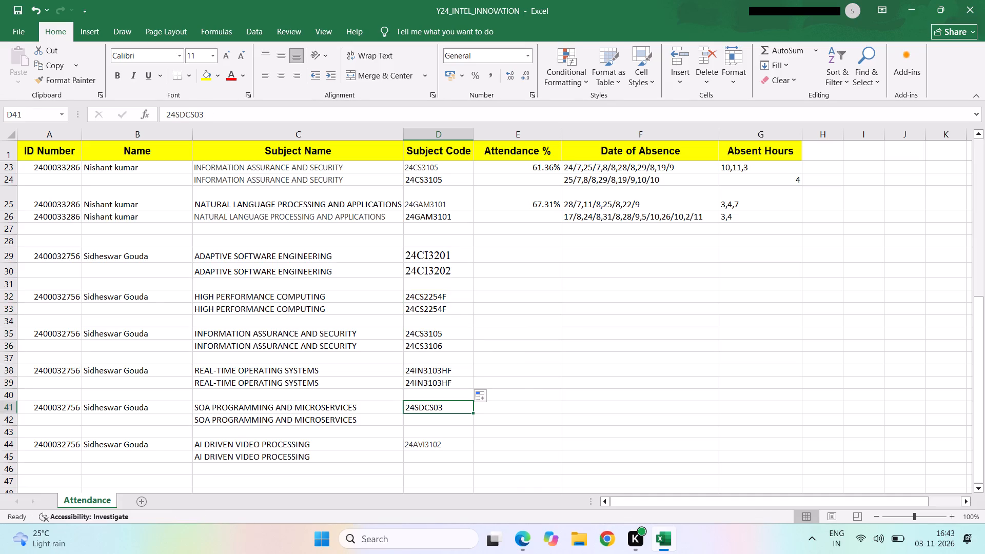
drag(473, 412, 472, 421)
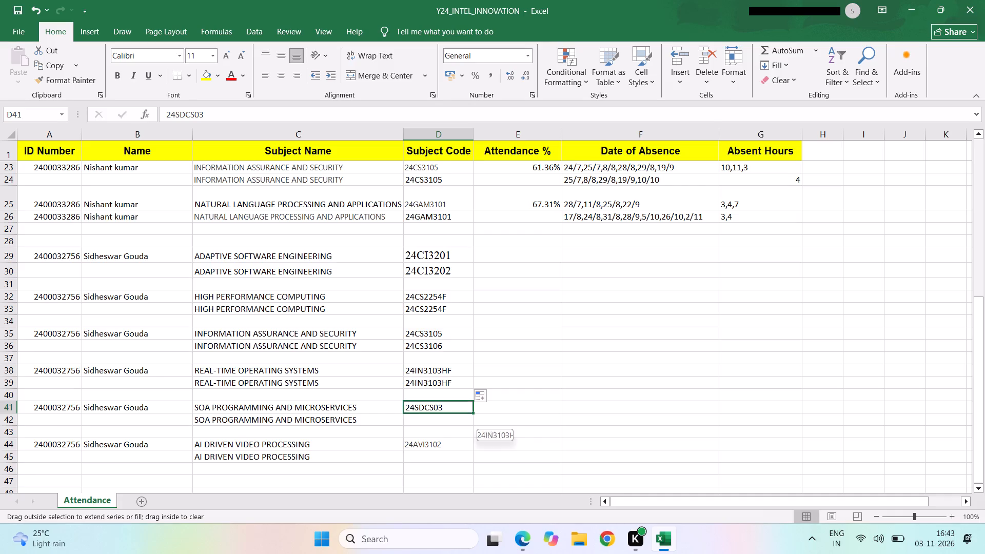
drag(472, 421, 472, 424)
click(453, 444)
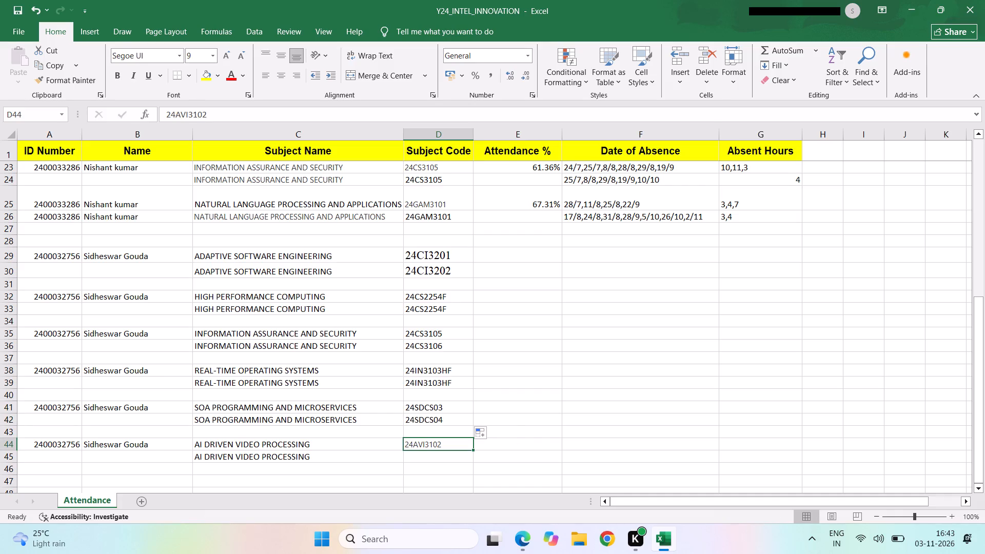
drag(472, 449, 475, 463)
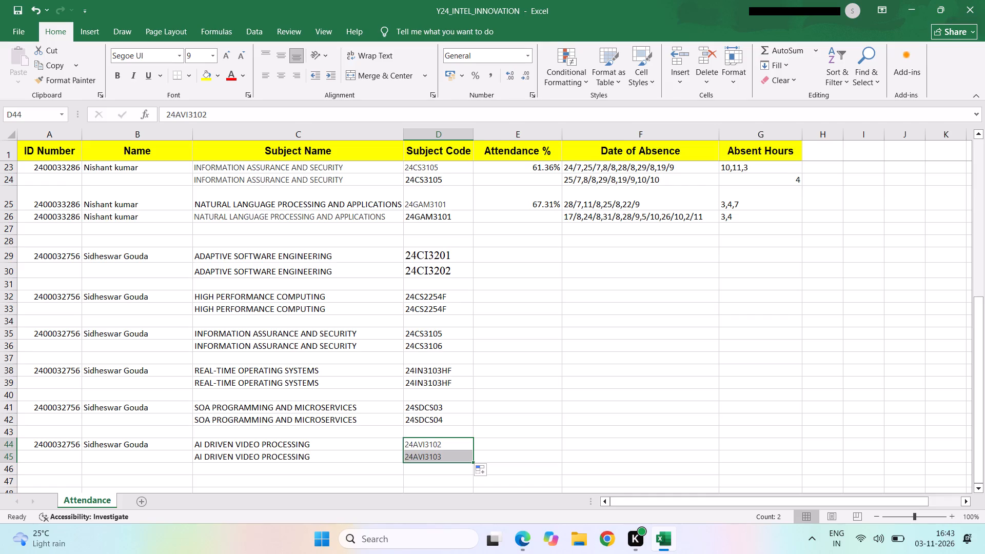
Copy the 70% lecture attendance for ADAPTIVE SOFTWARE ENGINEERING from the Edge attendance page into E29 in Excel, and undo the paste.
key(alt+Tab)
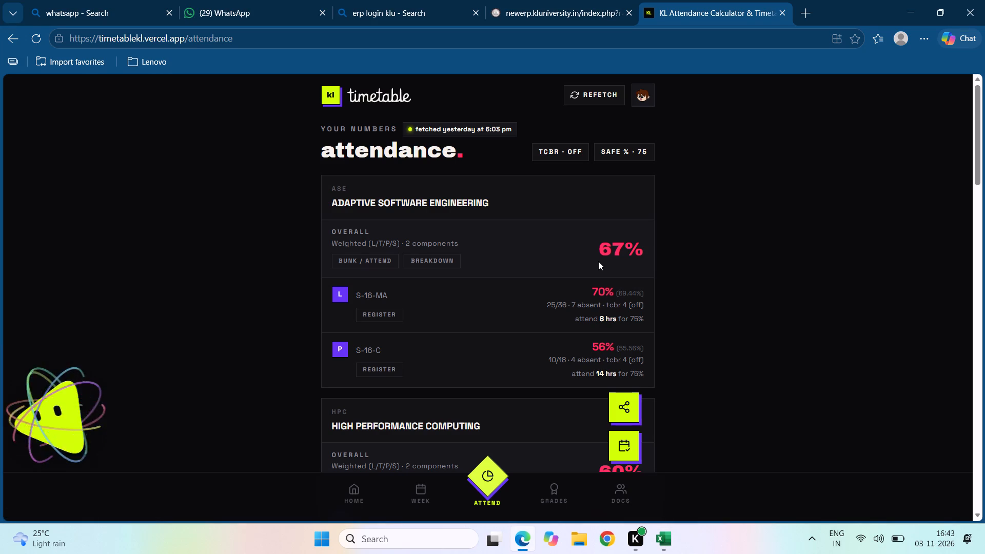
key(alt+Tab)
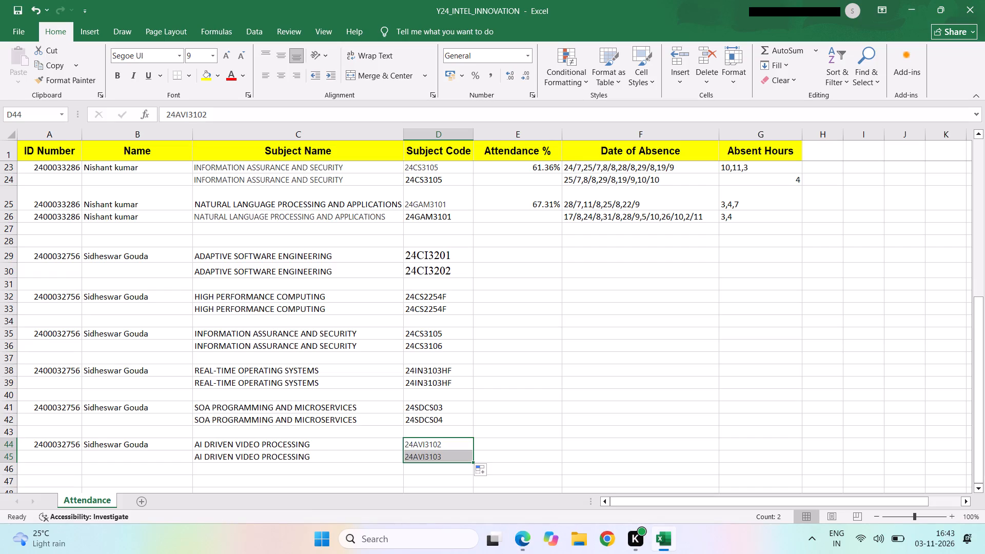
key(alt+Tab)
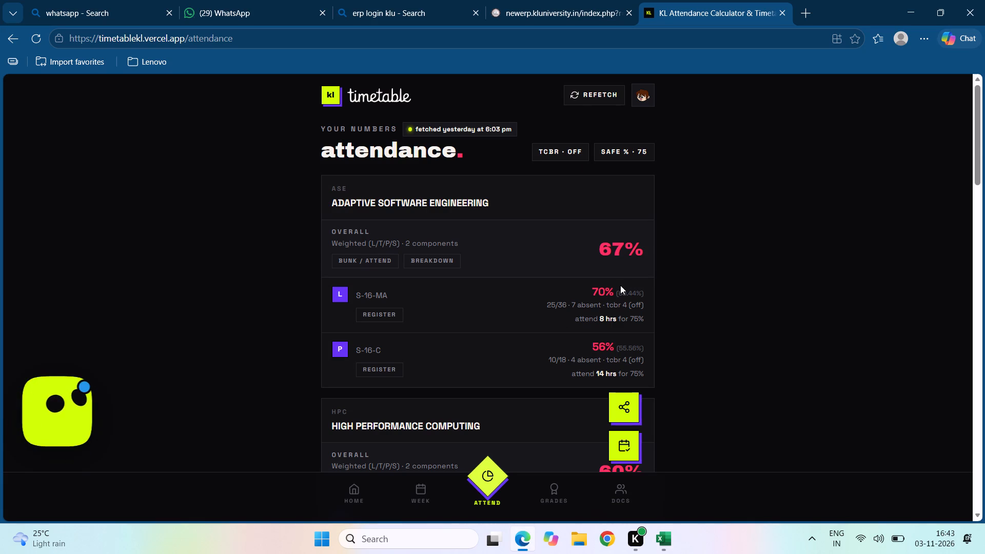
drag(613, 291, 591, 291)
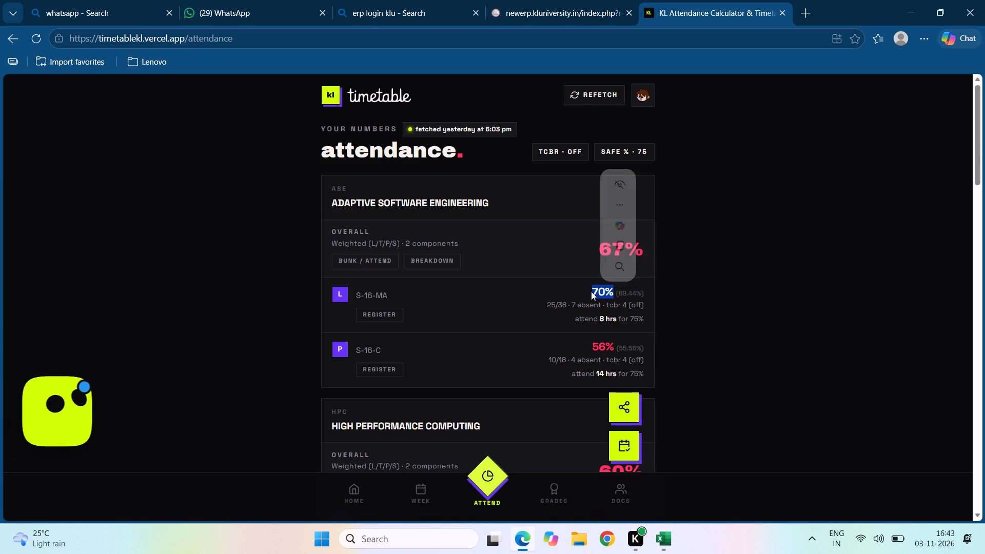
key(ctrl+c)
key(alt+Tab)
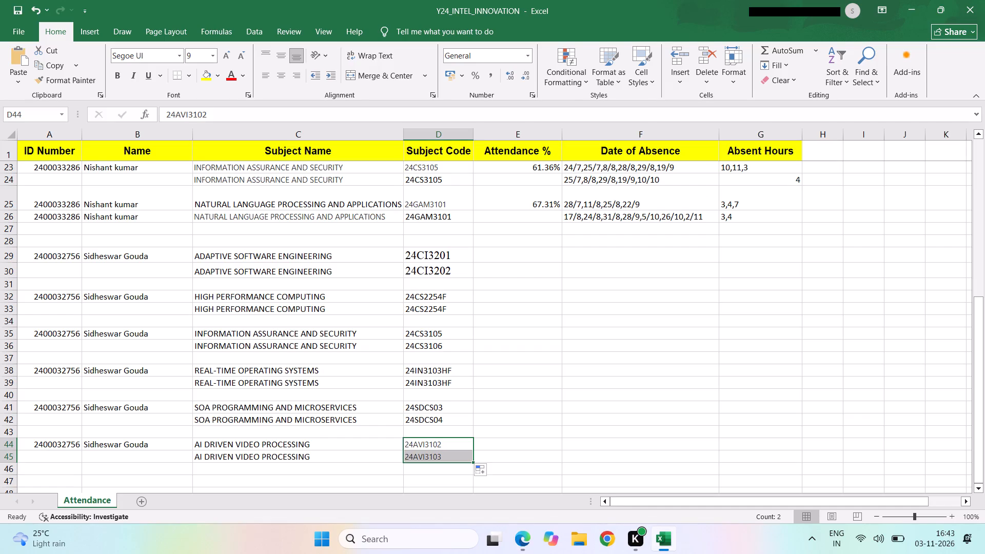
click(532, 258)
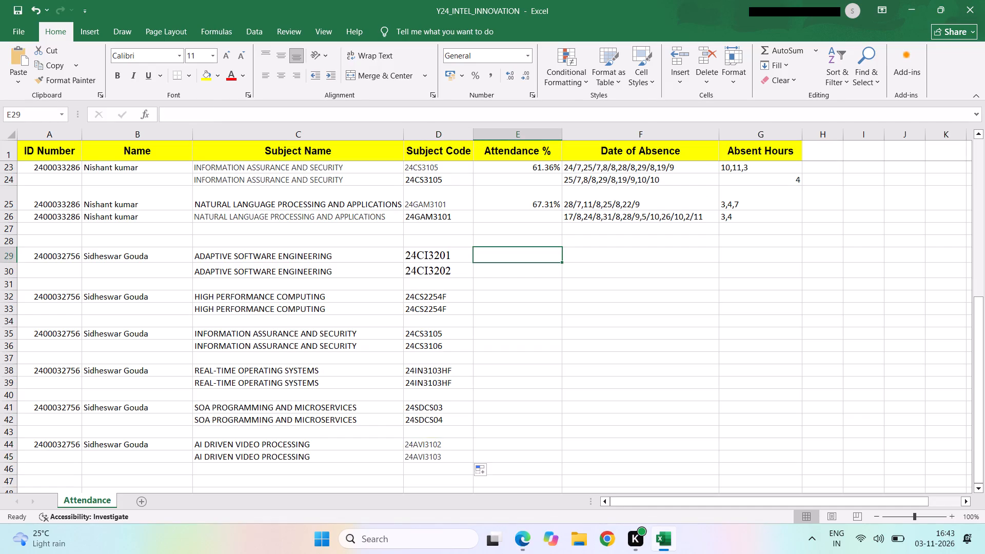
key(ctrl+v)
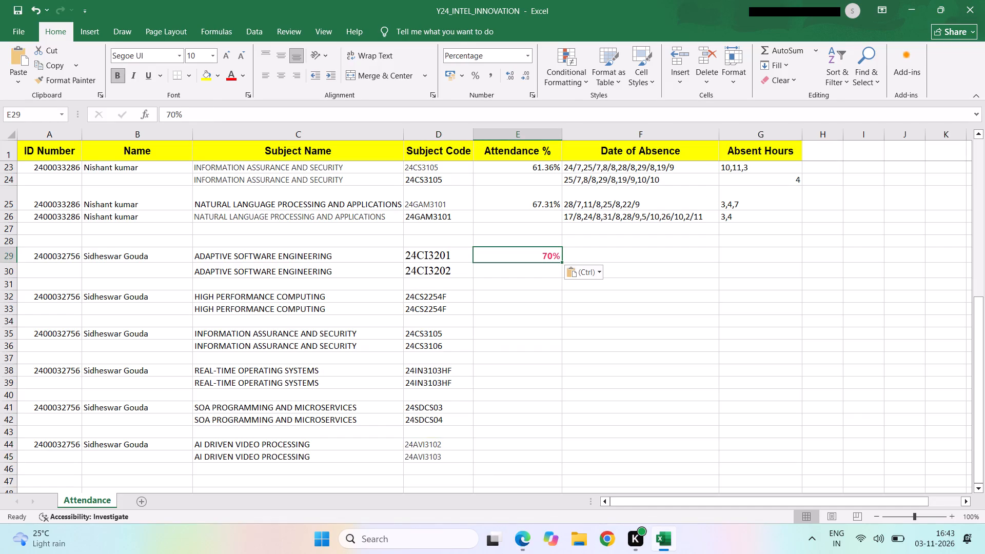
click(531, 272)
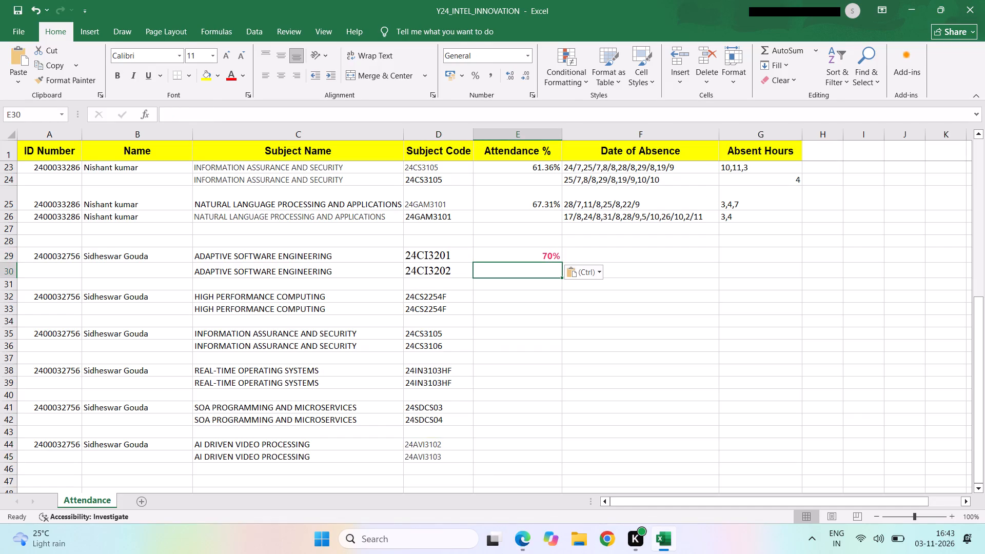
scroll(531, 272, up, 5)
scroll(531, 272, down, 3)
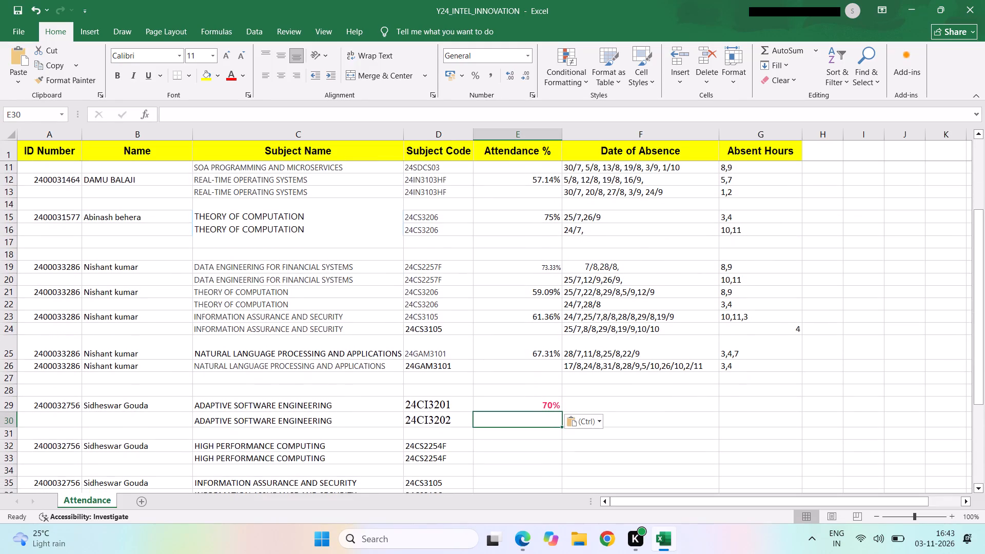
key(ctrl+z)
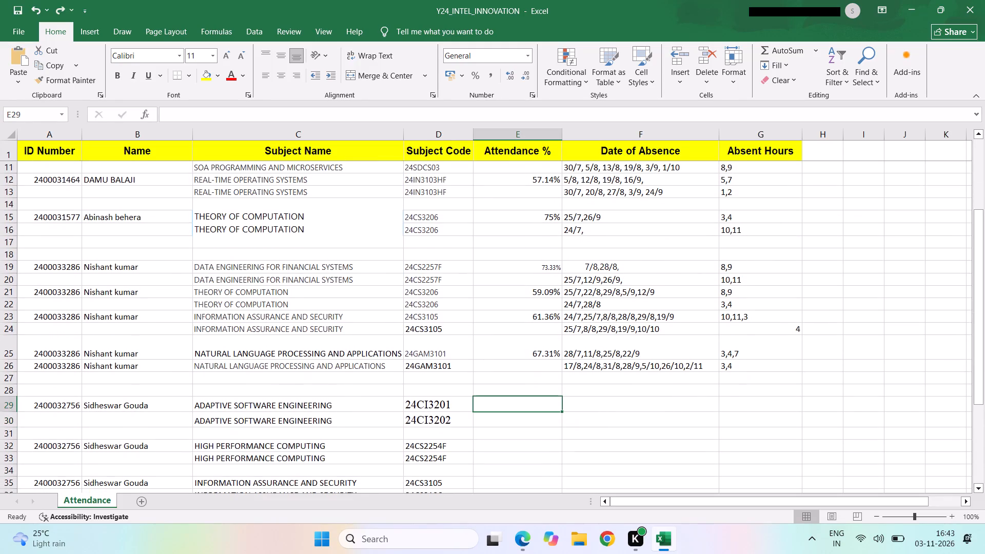
Copy the overall 67% for ADAPTIVE SOFTWARE ENGINEERING from the Edge attendance page into E29 in Excel, matching the sheet's formatting.
key(alt+Tab)
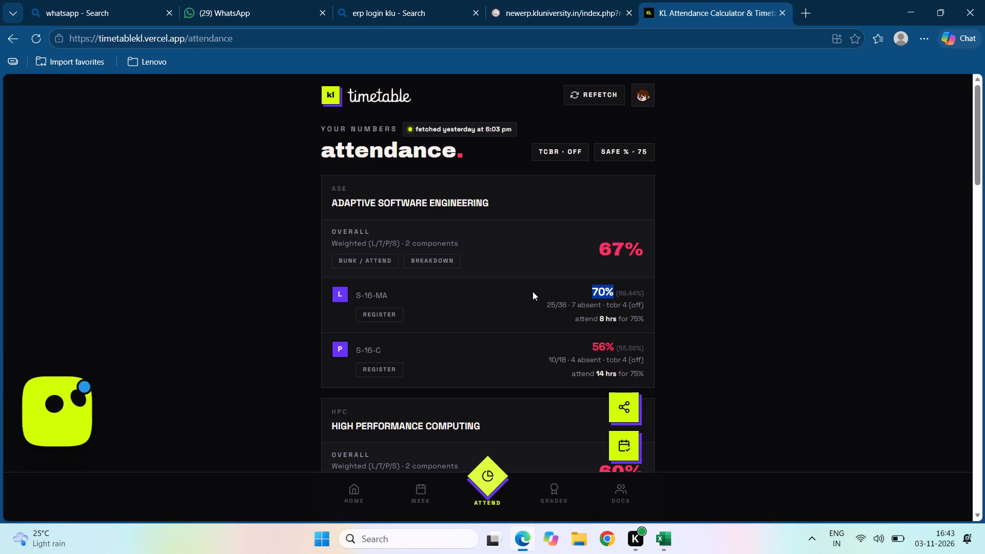
drag(645, 244, 638, 243)
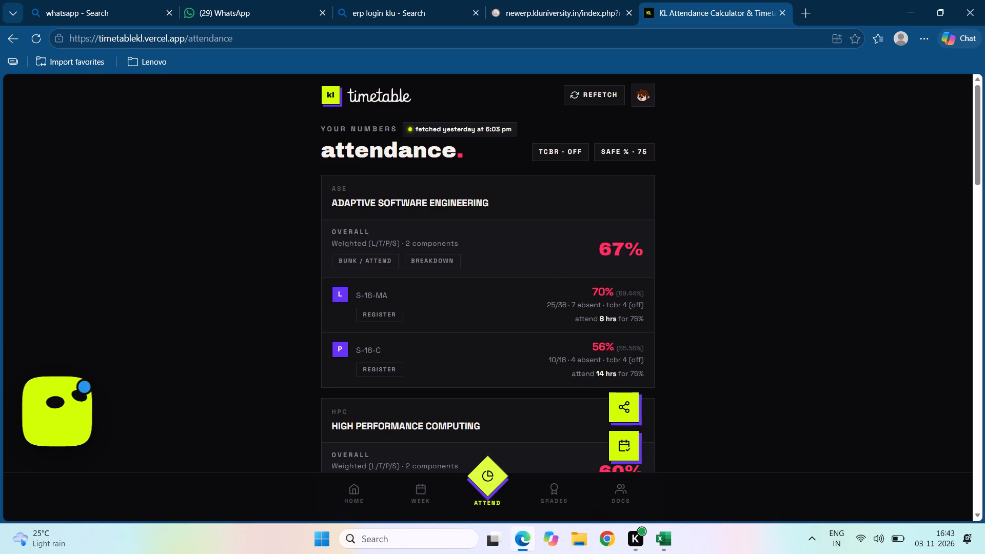
drag(638, 243, 596, 246)
key(ctrl+c)
key(alt+Tab)
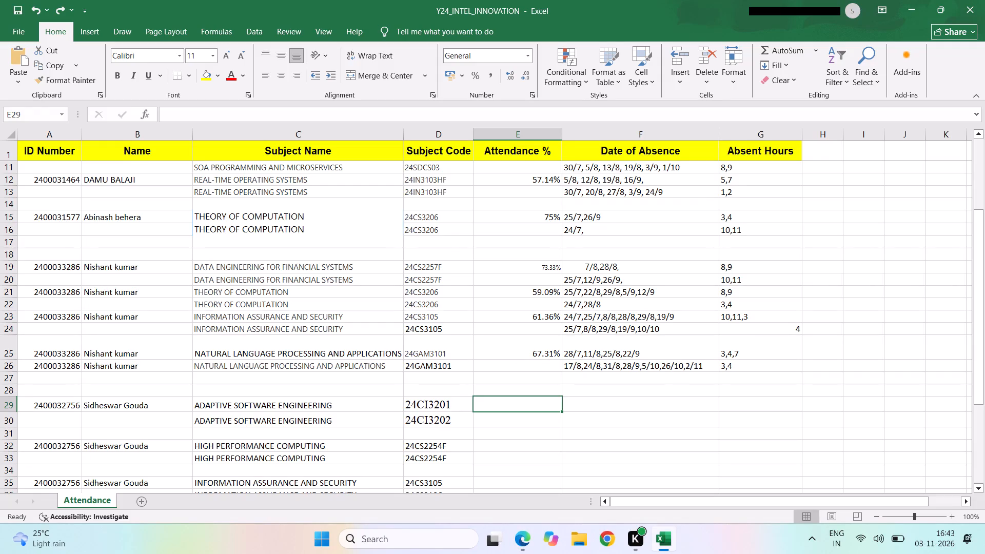
key(ctrl+v)
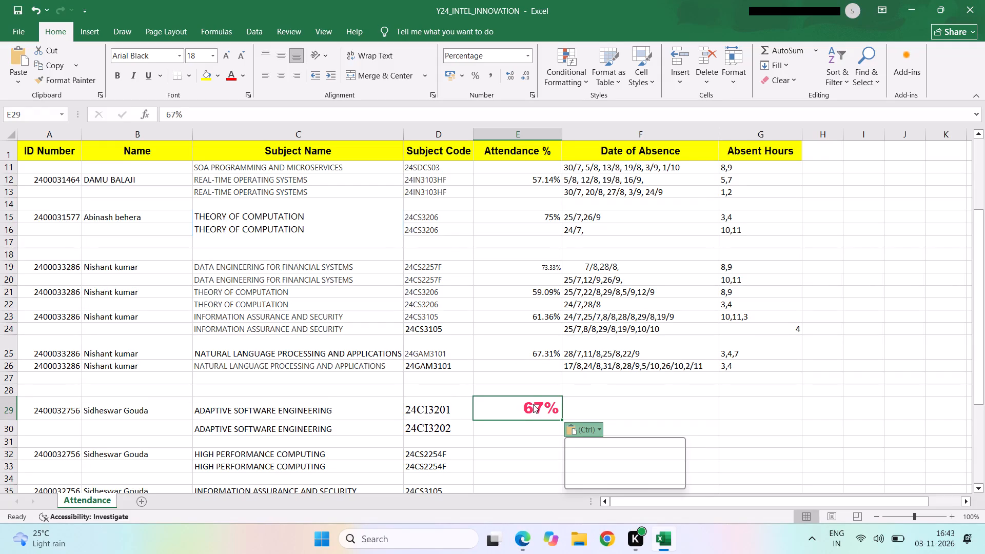
key(Right)
key(Return)
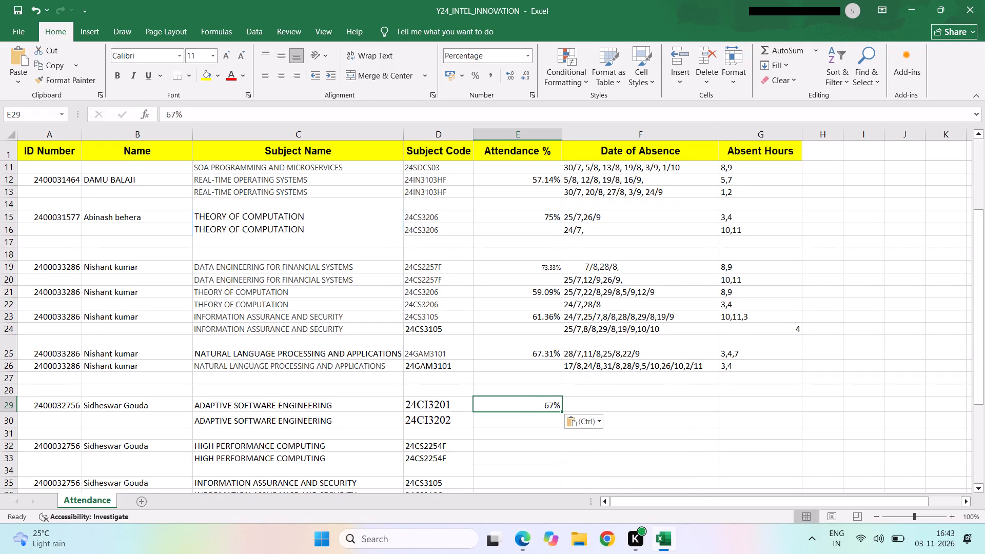
Copy the overall 60% for HIGH PERFORMANCE COMPUTING from the Edge attendance page into E32 in Excel, and return to Edge.
key(alt+Tab)
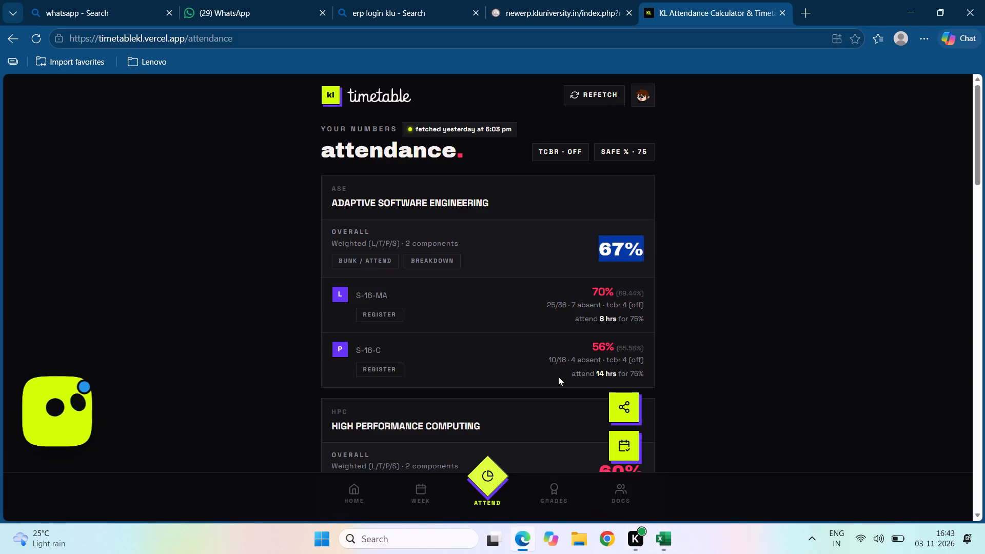
scroll(531, 333, down, 2)
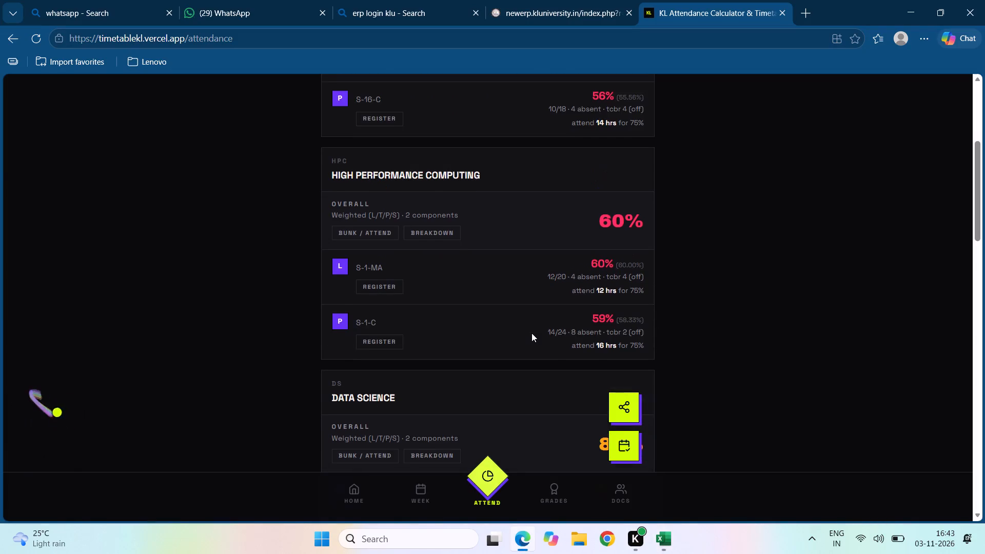
drag(645, 214, 617, 220)
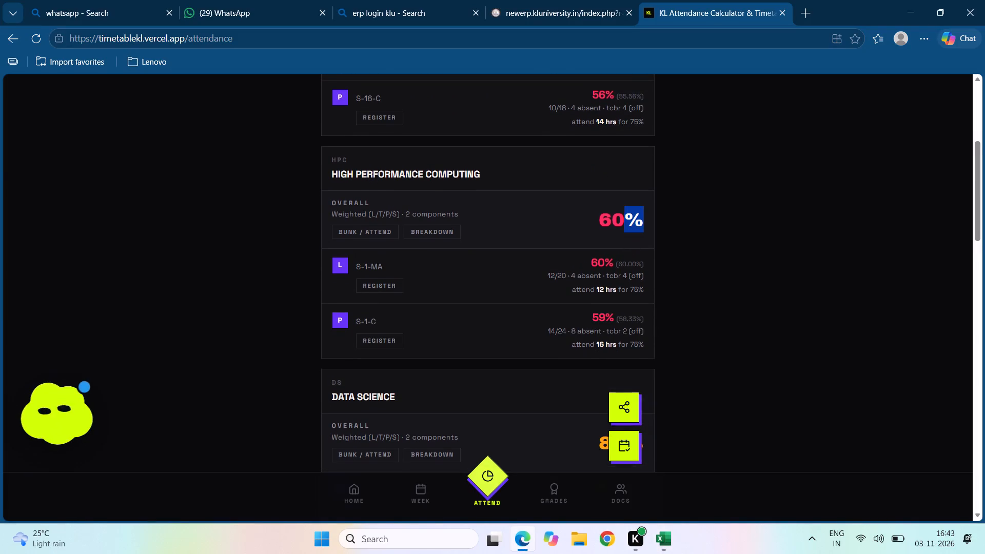
drag(617, 220, 599, 222)
key(ctrl+c)
key(alt+Tab)
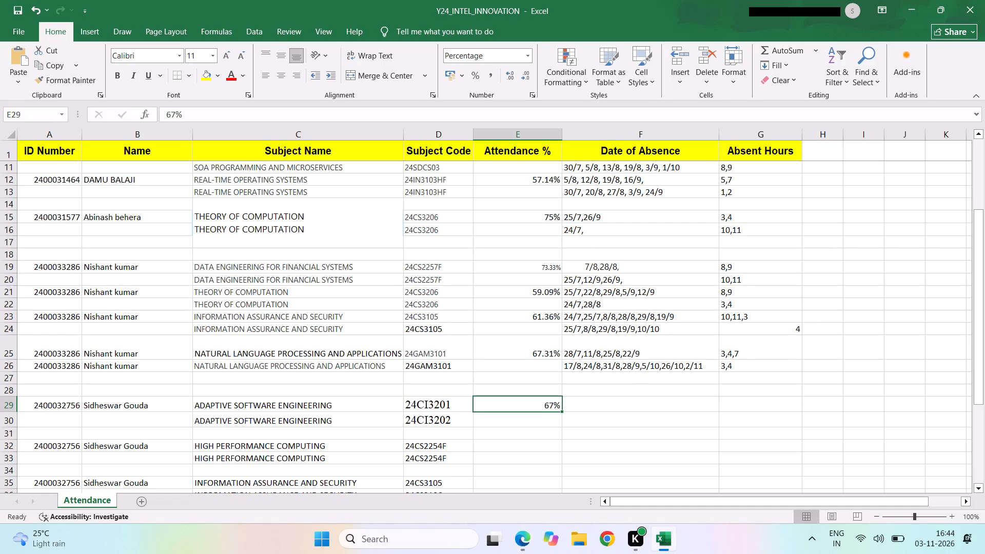
scroll(482, 394, down, 1)
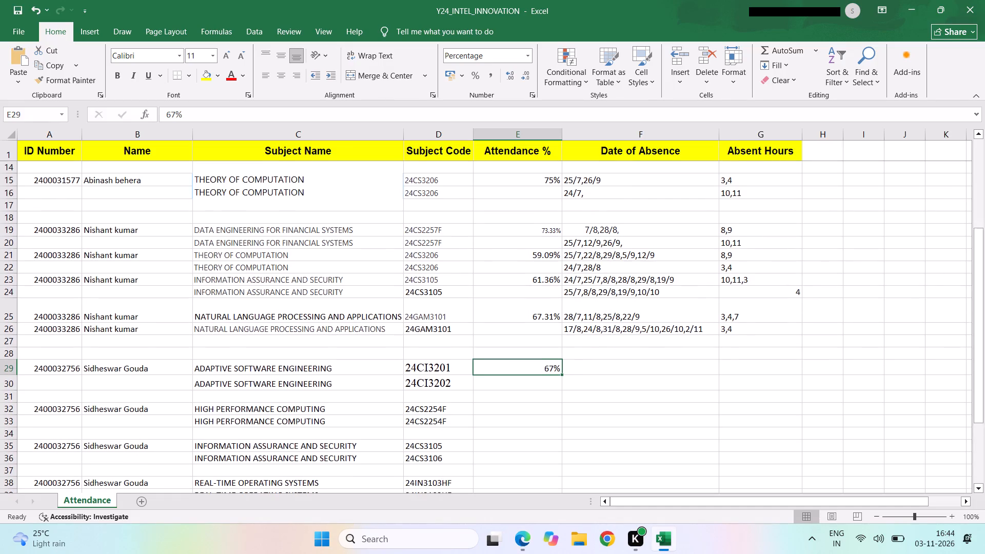
click(530, 411)
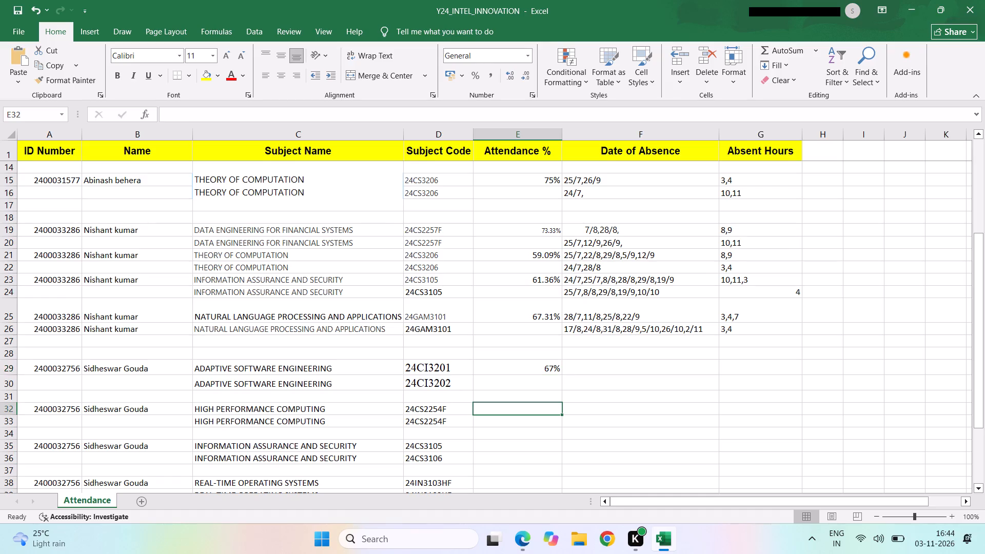
key(ctrl+v)
key(alt+Tab)
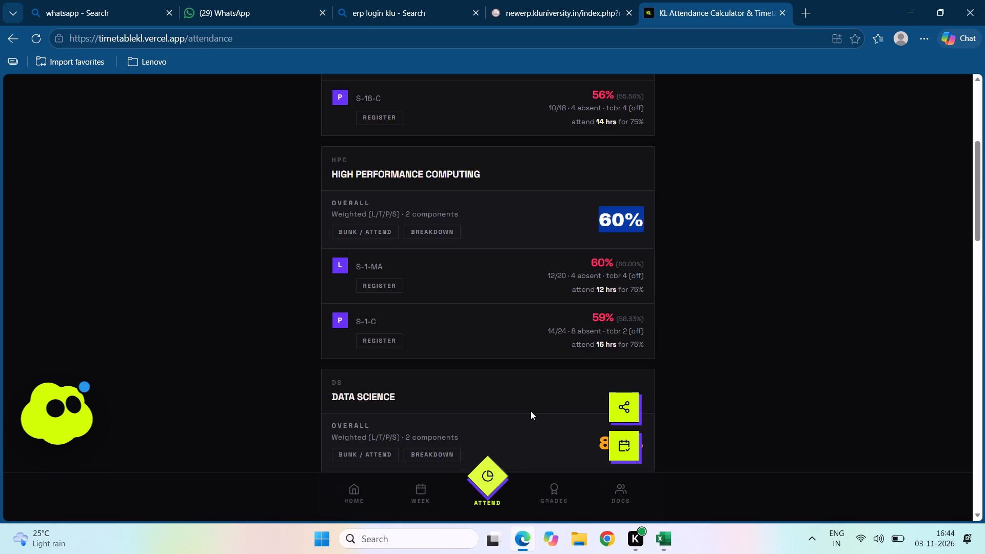
Switch to Excel and make the pasted 60% in E32 match the sheet's formatting.
key(alt+Tab)
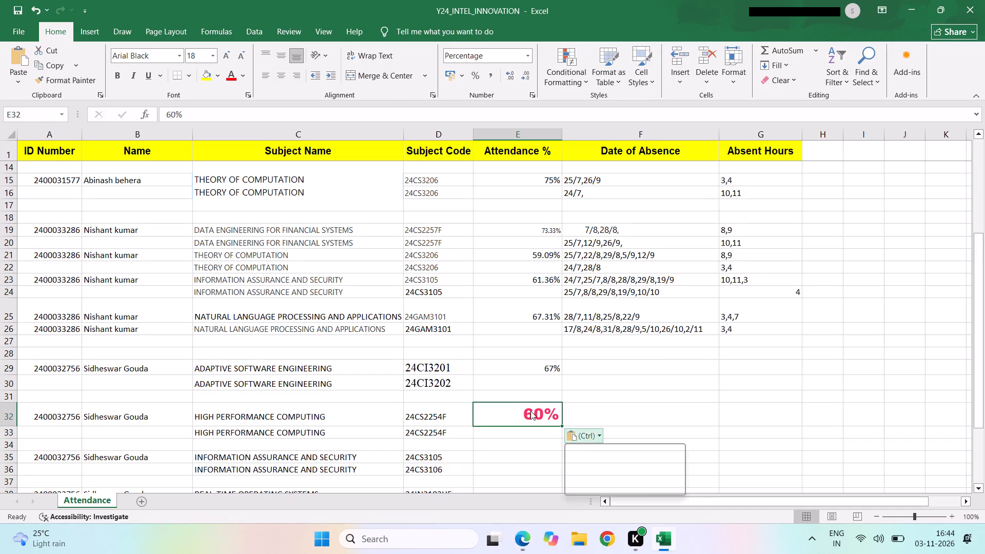
key(Right)
key(Return)
Copy the overall 70% for AI DRIVEN VIDEO PROCESSING from the Edge attendance page into E44 in Excel, matching the sheet's formatting.
scroll(530, 411, down, 1)
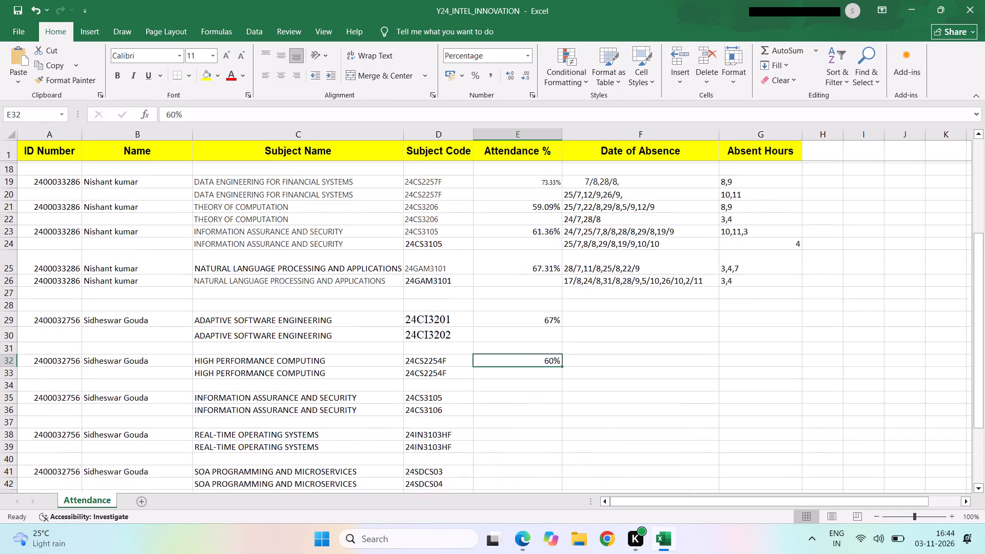
scroll(530, 411, down, 1)
key(alt+Tab)
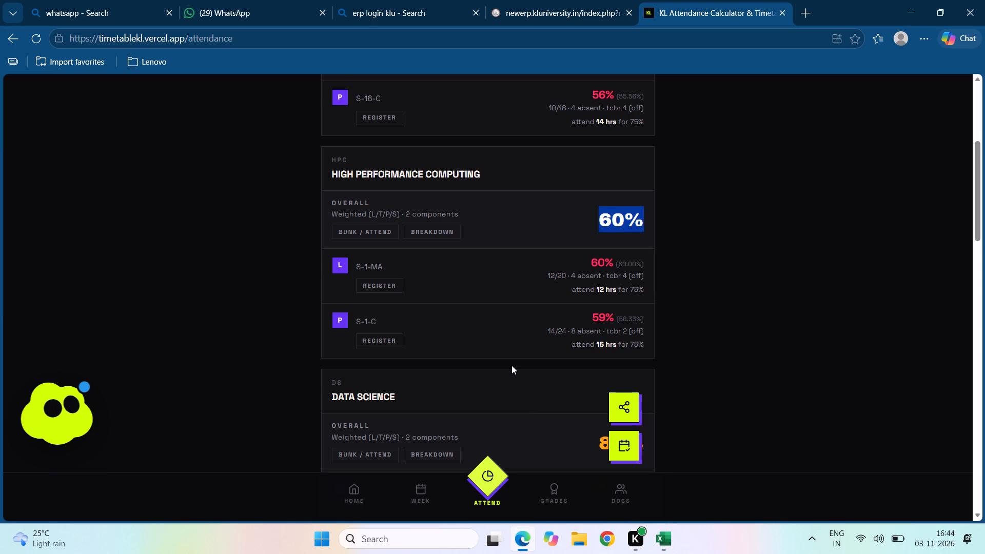
scroll(511, 365, down, 6)
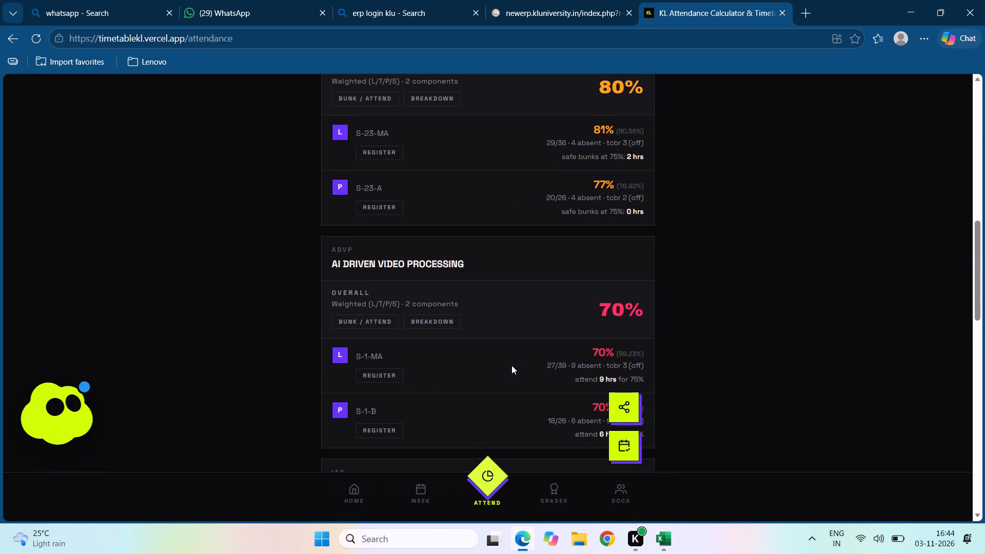
drag(643, 307, 596, 309)
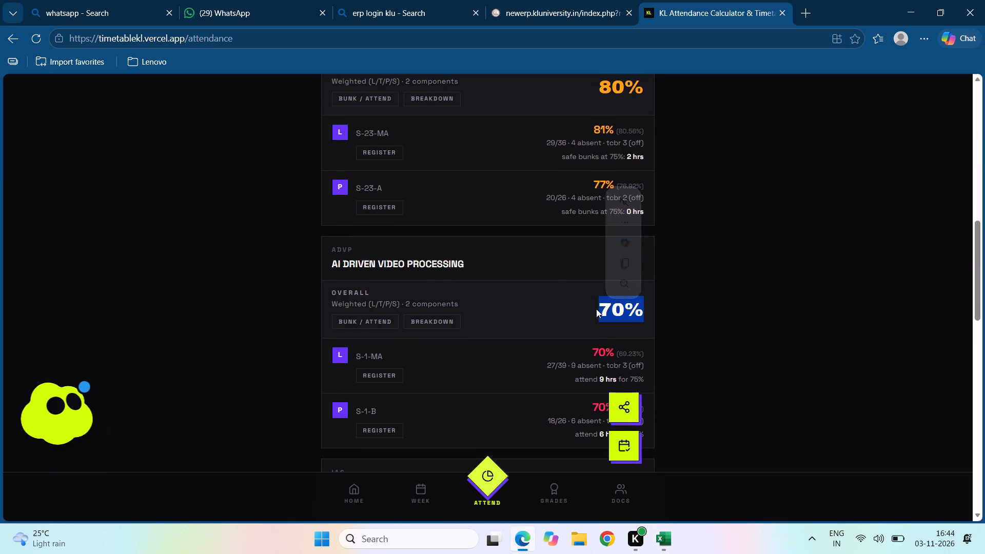
key(ctrl+c)
key(alt+Tab)
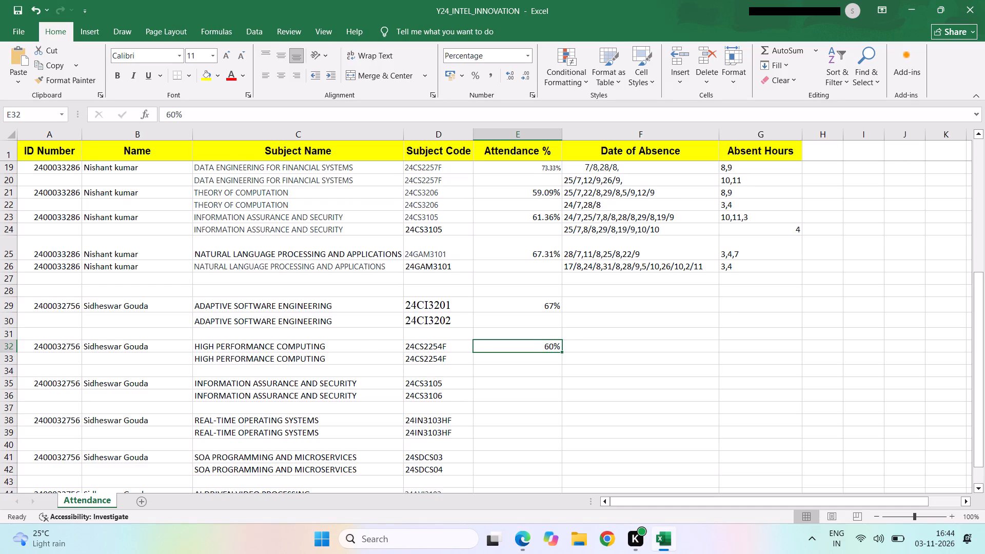
scroll(596, 309, up, 3)
scroll(596, 309, down, 3)
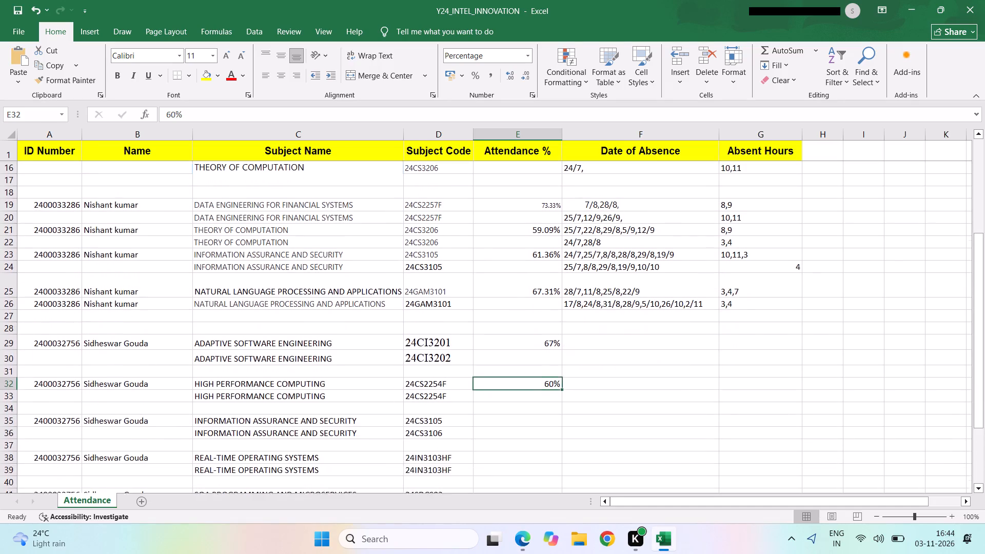
scroll(596, 309, down, 2)
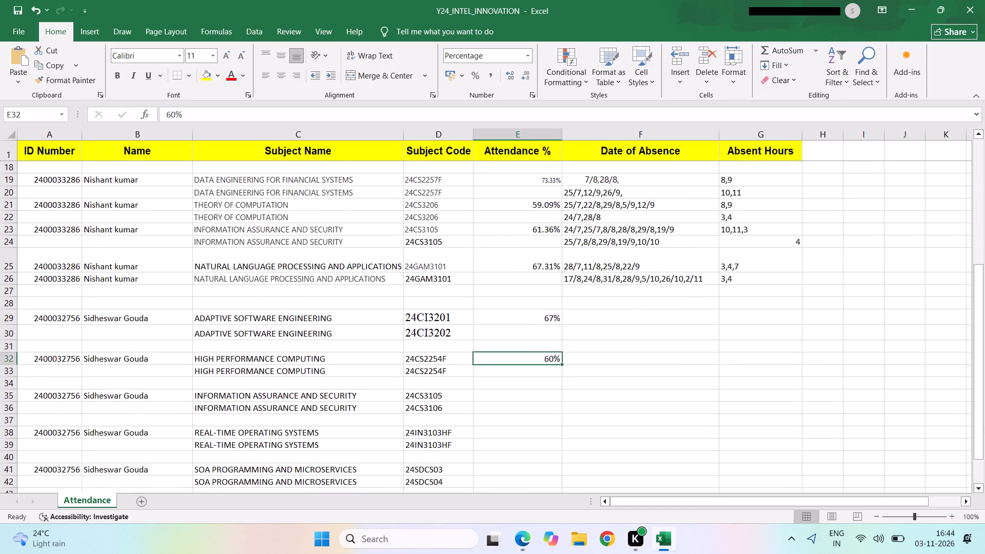
key(alt+Tab)
key(alt+Tab)
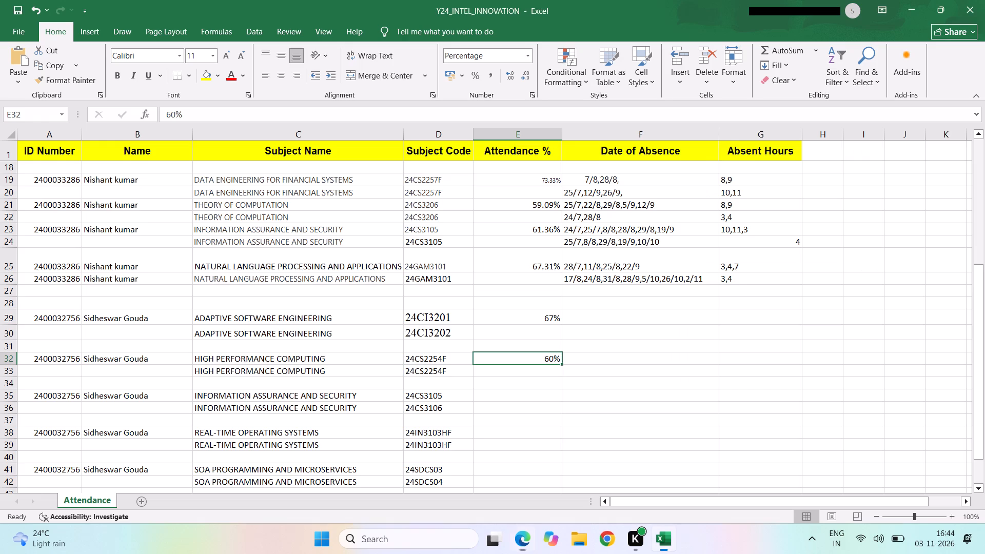
scroll(507, 458, down, 2)
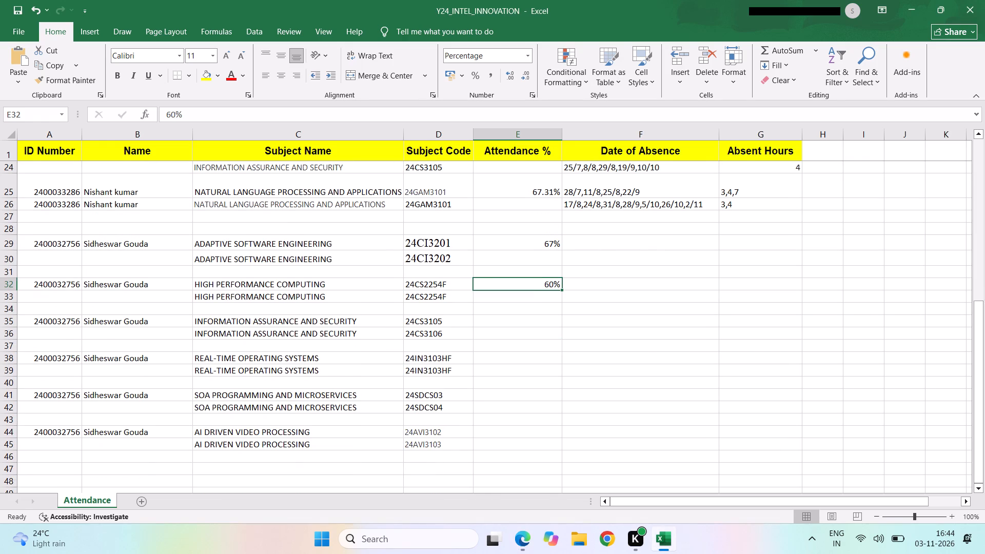
click(504, 432)
key(ctrl+v)
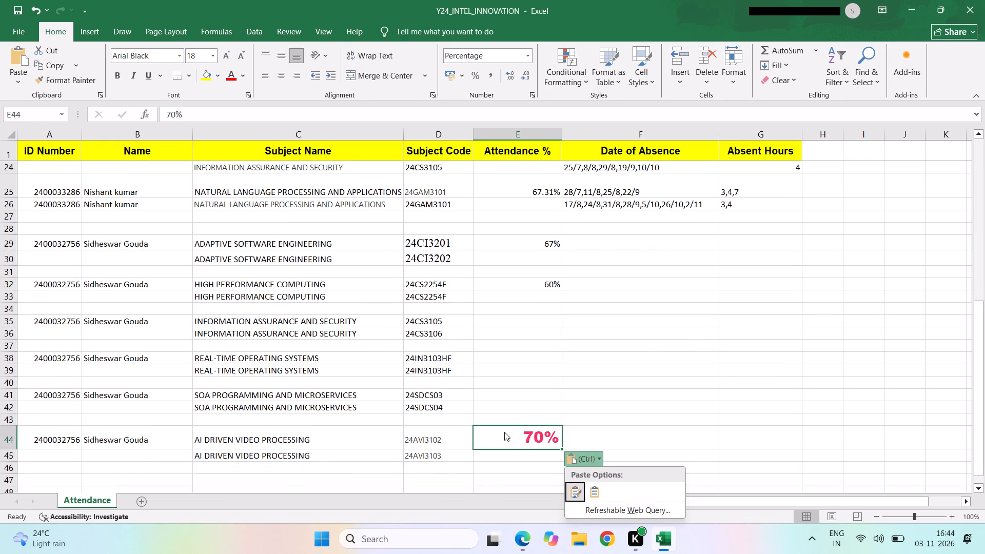
key(Right)
key(Return)
Copy the overall 69% for INFORMATION ASSURANCE AND SECURITY from the Edge attendance page into E35 in Excel, matching the sheet's formatting.
key(alt+Tab)
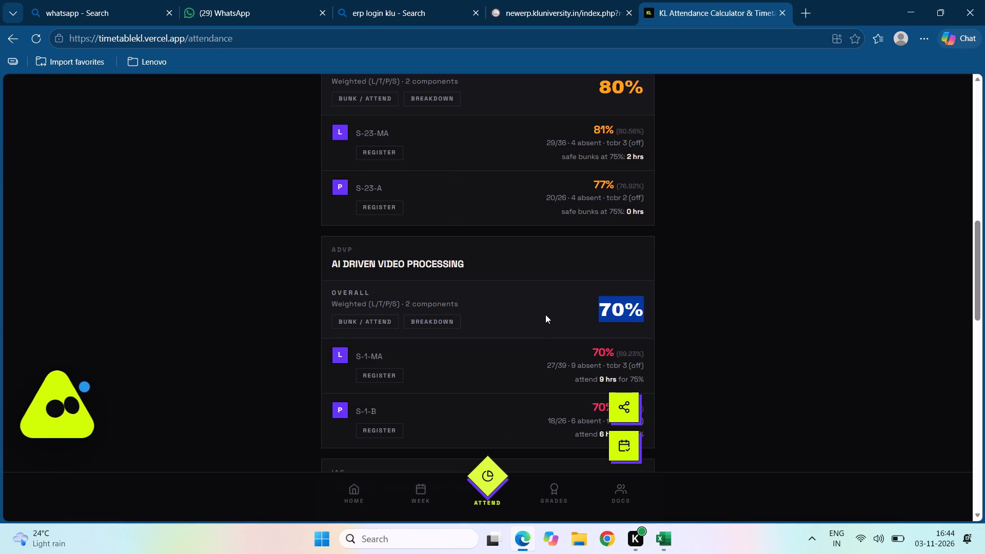
scroll(545, 314, down, 5)
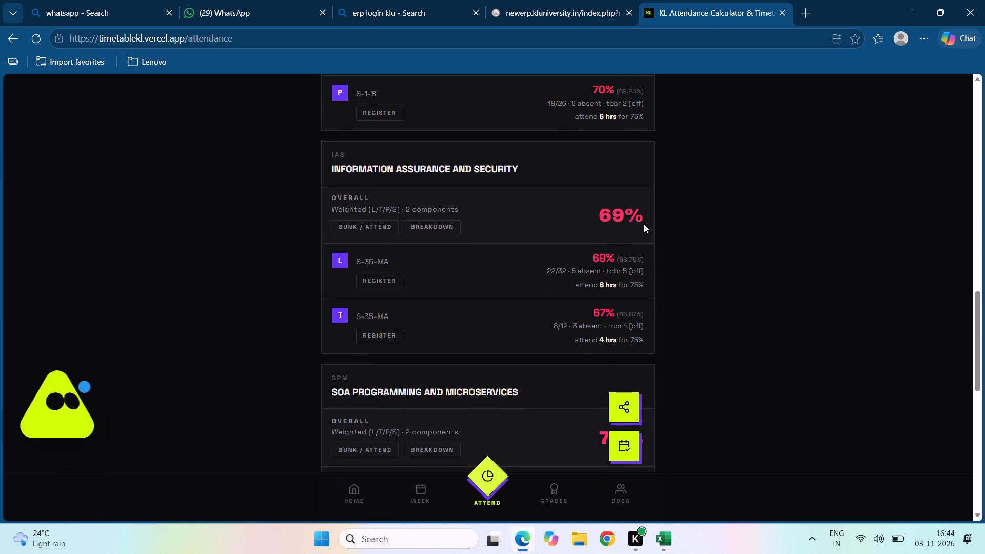
drag(645, 219, 602, 219)
key(ctrl+c)
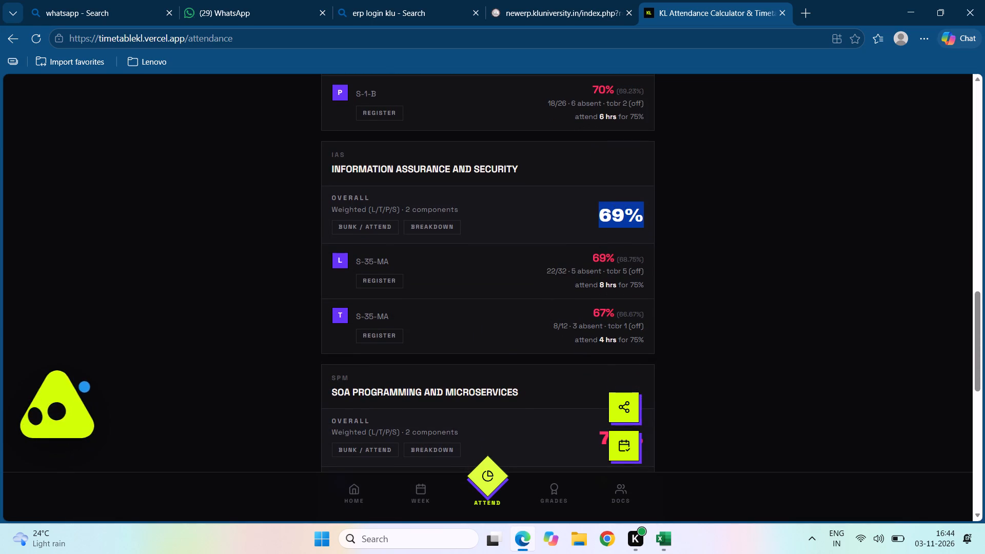
key(alt+Tab)
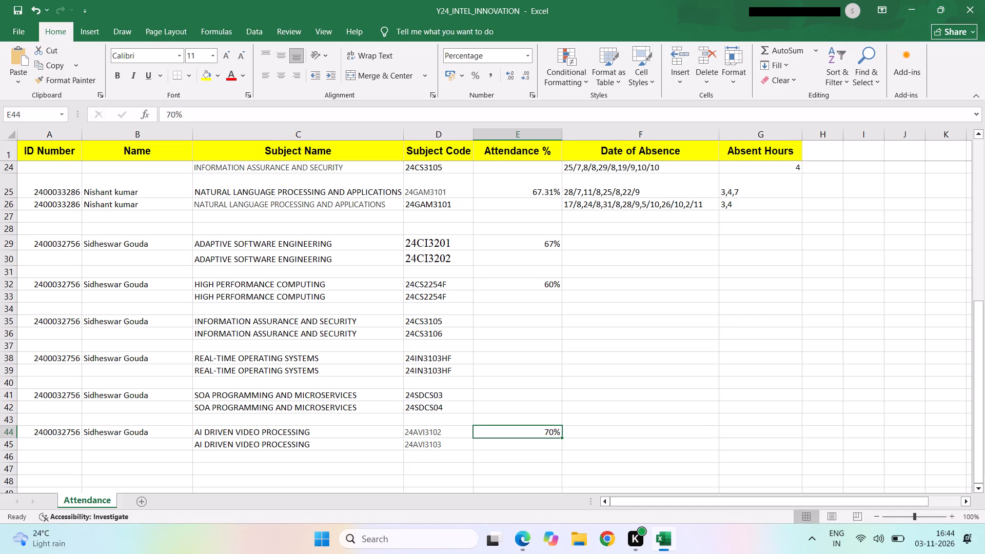
click(542, 322)
key(ctrl+v)
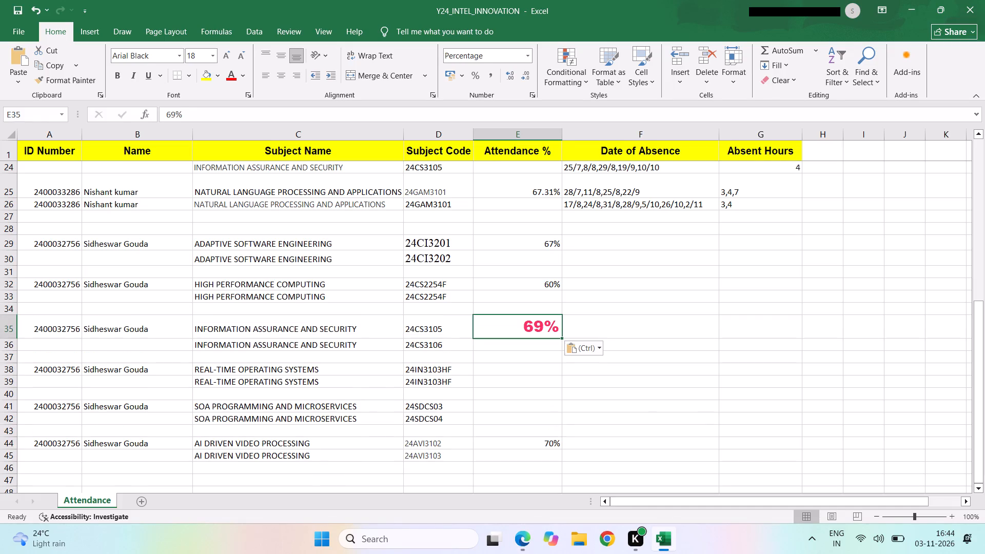
key(Right)
key(Return)
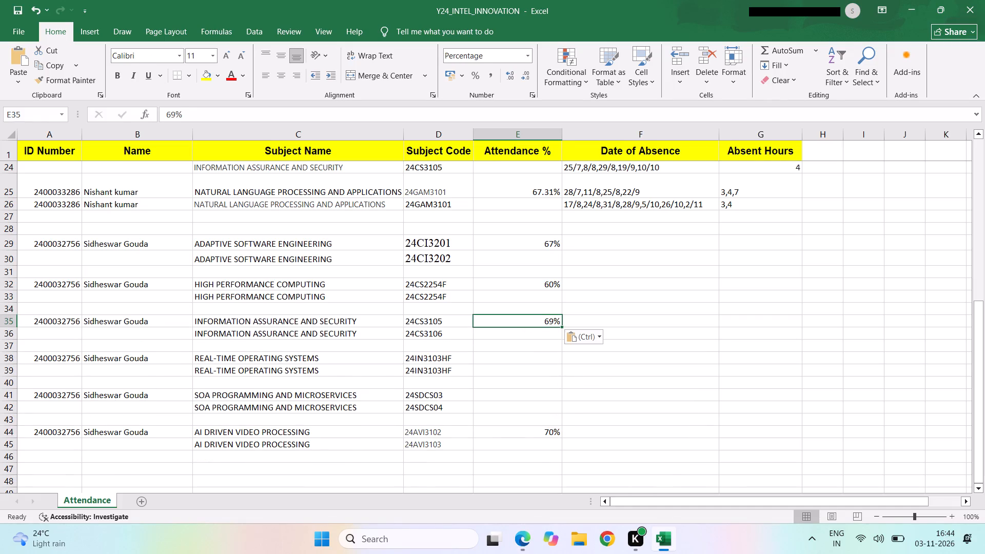
Copy the overall 72% for SOA PROGRAMMING AND MICROSERVICES from the Edge attendance page into E41 in Excel, matching the sheet's formatting.
key(alt+Tab)
scroll(541, 339, down, 1)
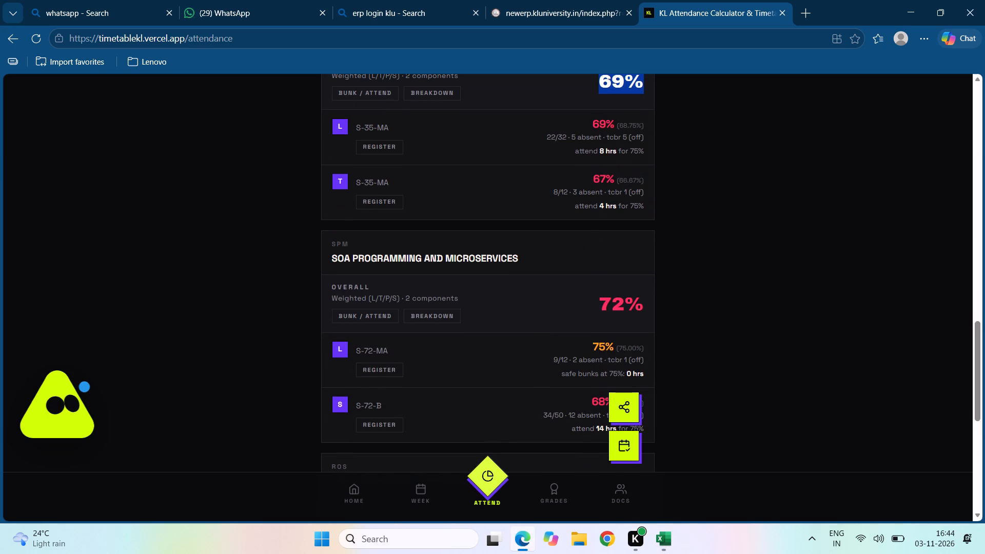
drag(643, 307, 594, 305)
key(ctrl+c)
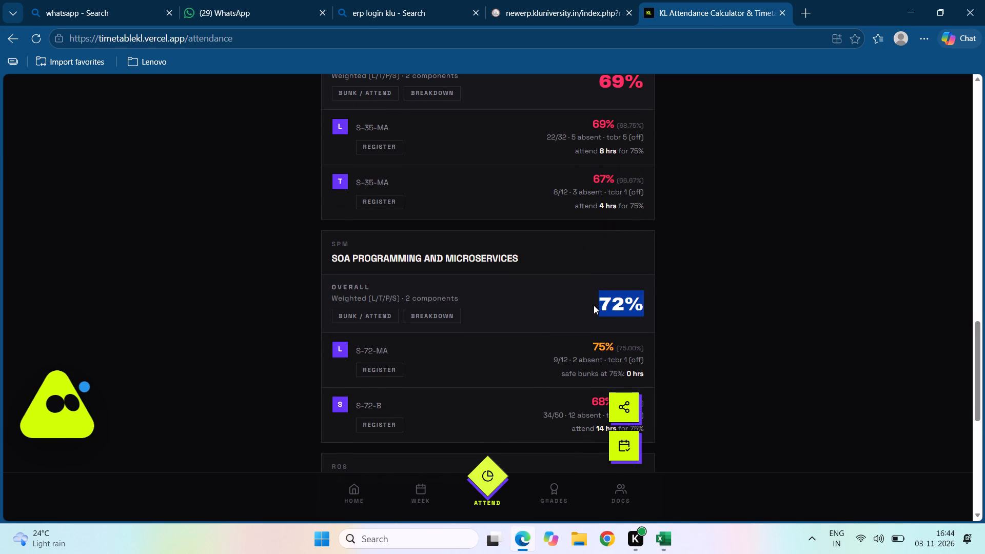
key(alt+Tab)
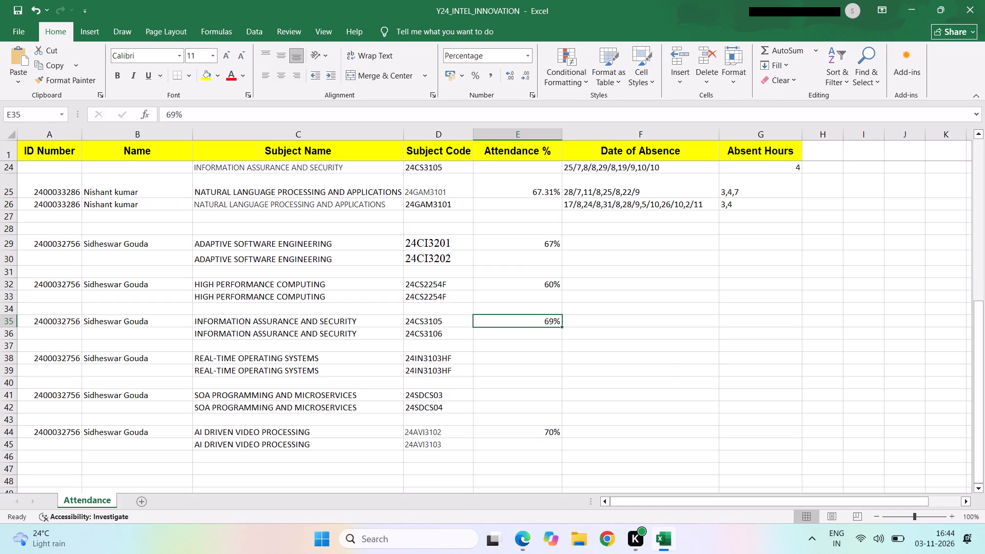
click(542, 401)
key(ctrl+v)
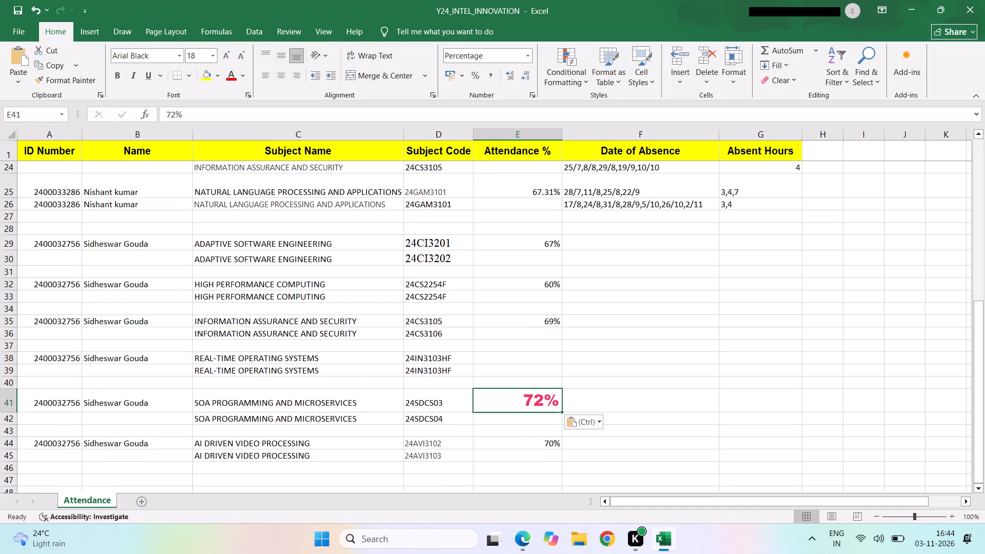
key(Right)
key(Return)
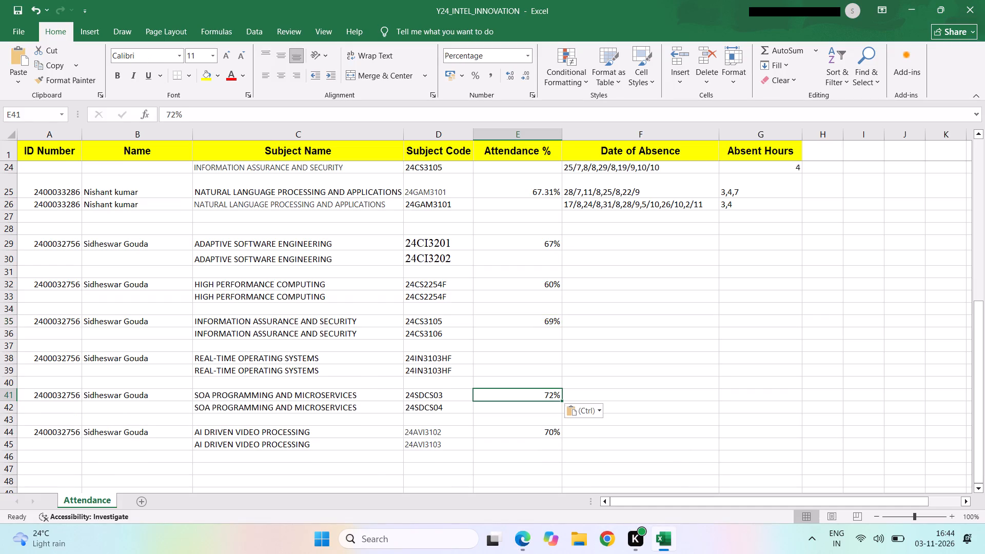
Copy the overall 68% for REAL-TIME OPERATING SYSTEMS from the Edge attendance page into E38 in Excel, matching the sheet's formatting.
key(alt+Tab)
scroll(503, 372, down, 2)
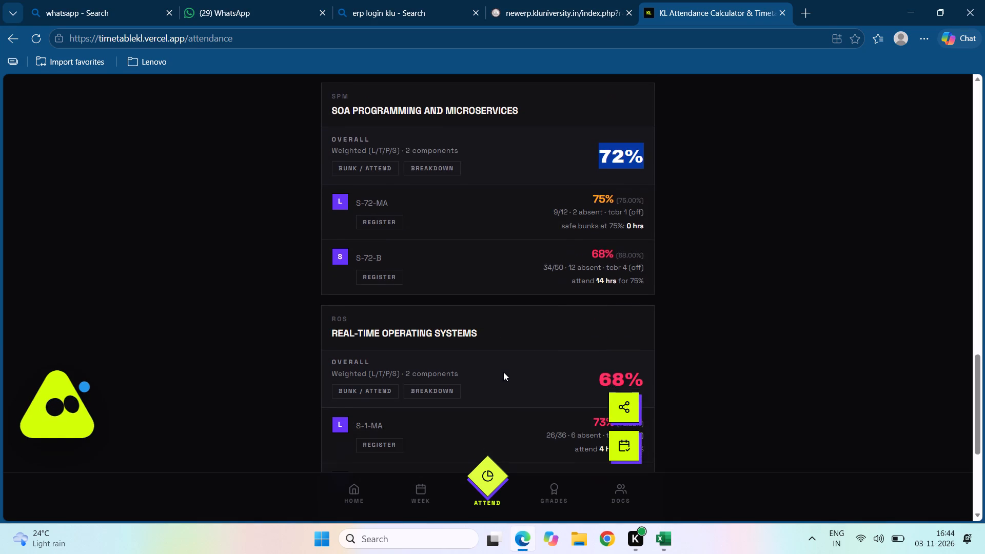
scroll(571, 345, down, 1)
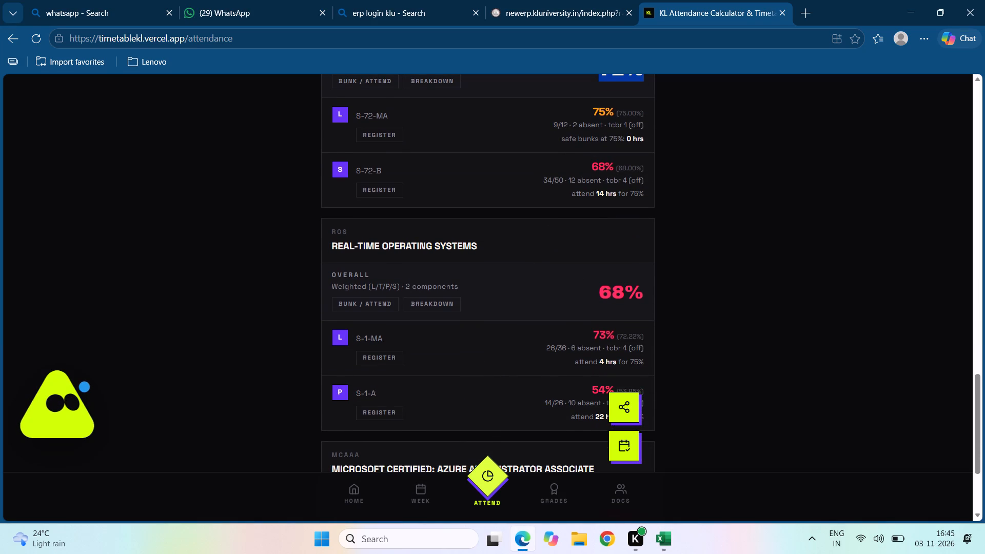
drag(641, 290, 596, 295)
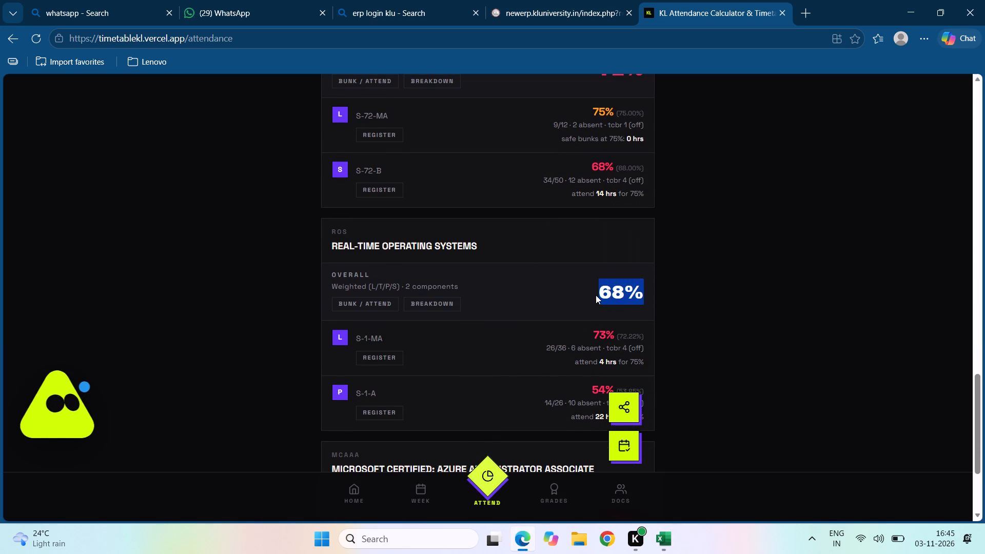
key(ctrl+c)
key(alt+Tab)
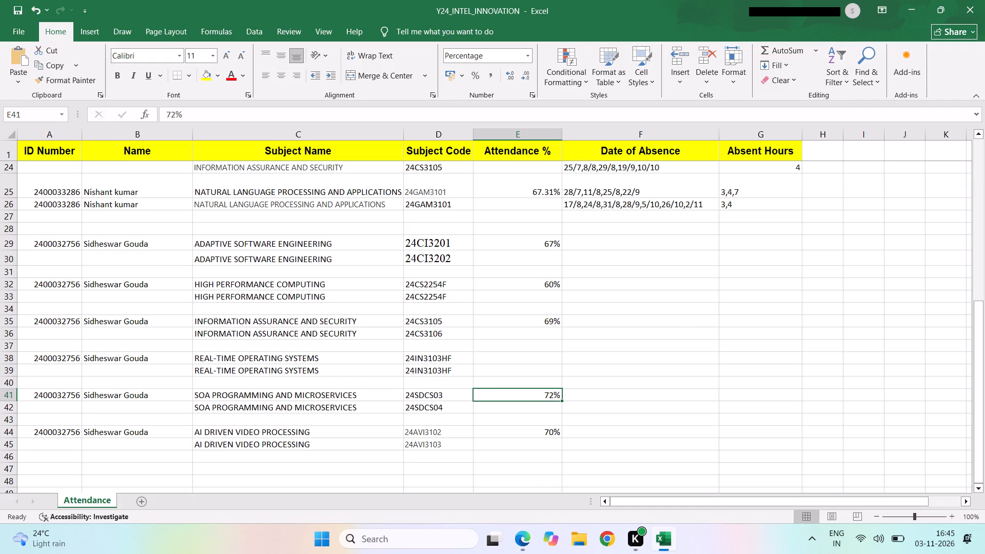
click(551, 358)
key(ctrl+v)
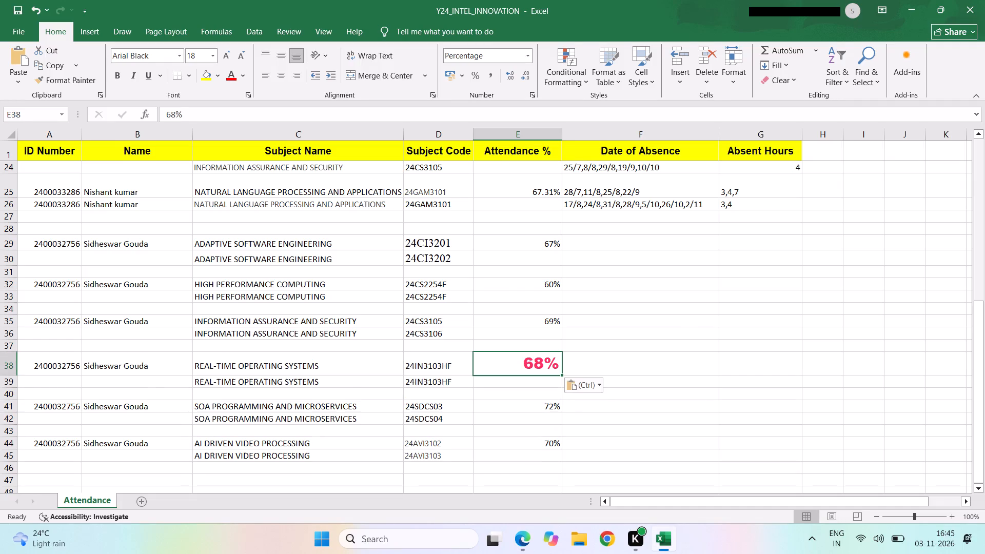
key(Right)
key(Return)
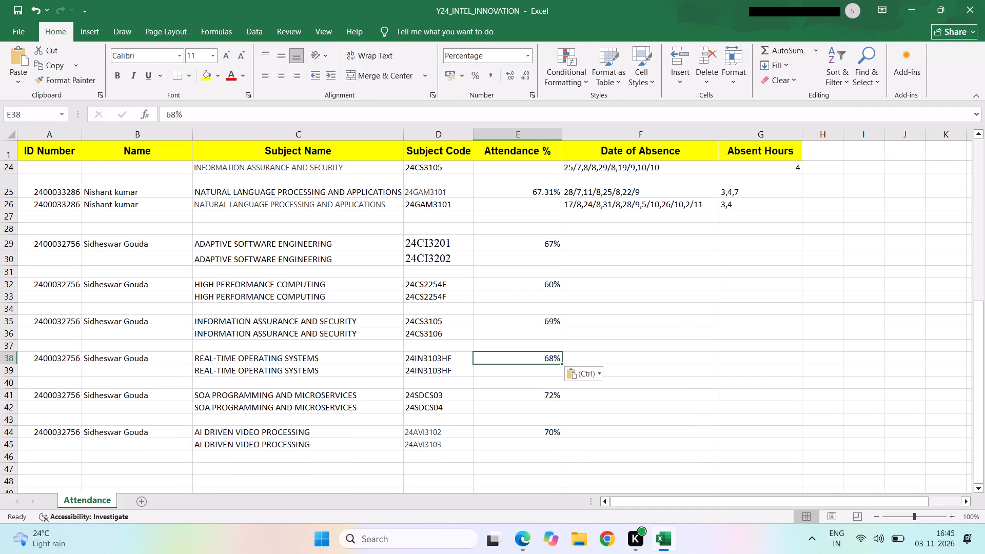
Select F29 and examine how the other students' Date of Absence and Absent Hours entries are laid out across their subject rows.
click(608, 245)
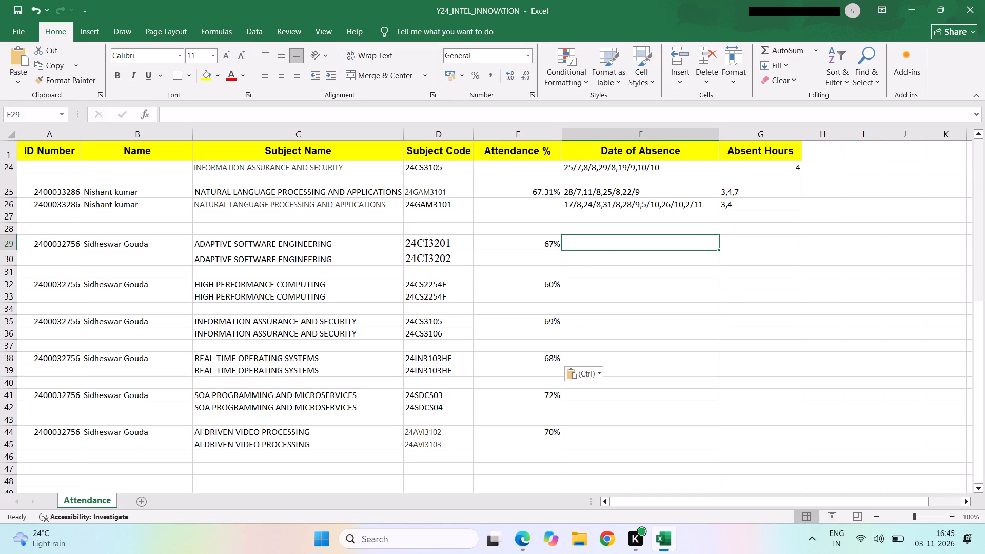
scroll(632, 218, up, 4)
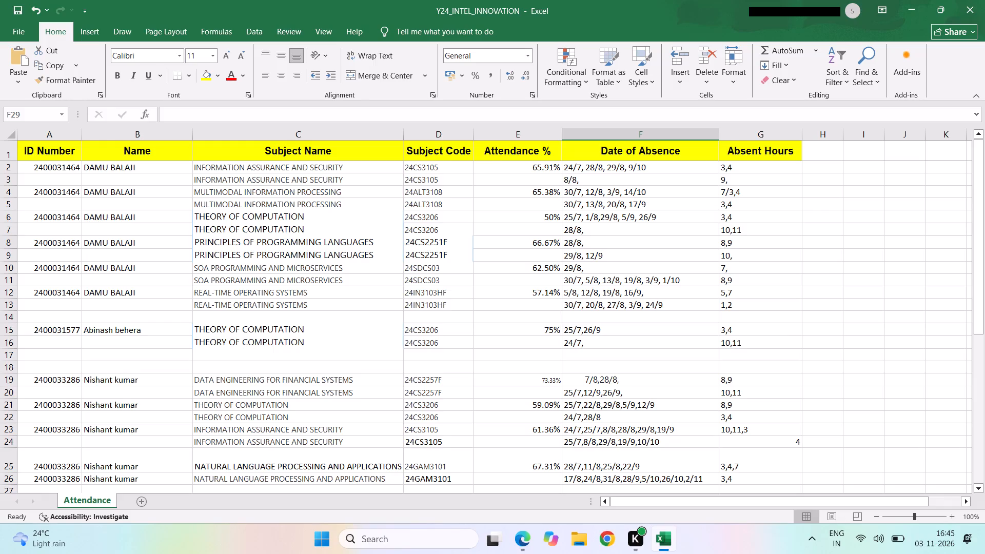
scroll(632, 218, down, 1)
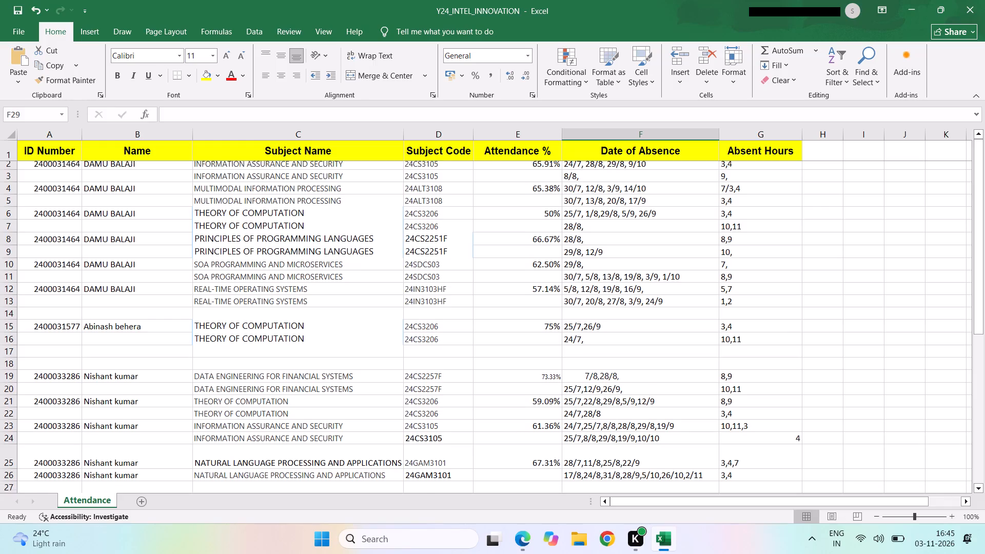
scroll(632, 218, down, 5)
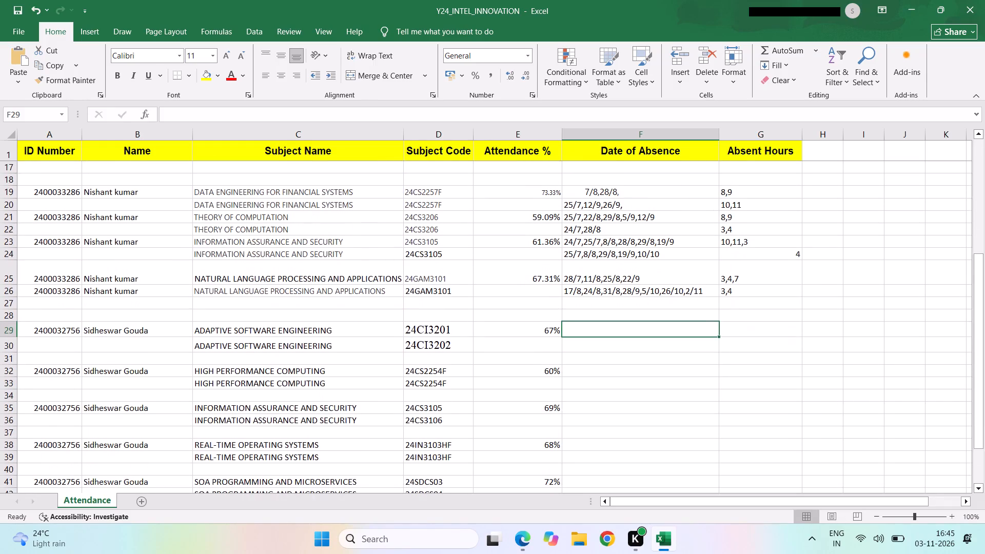
scroll(632, 218, down, 3)
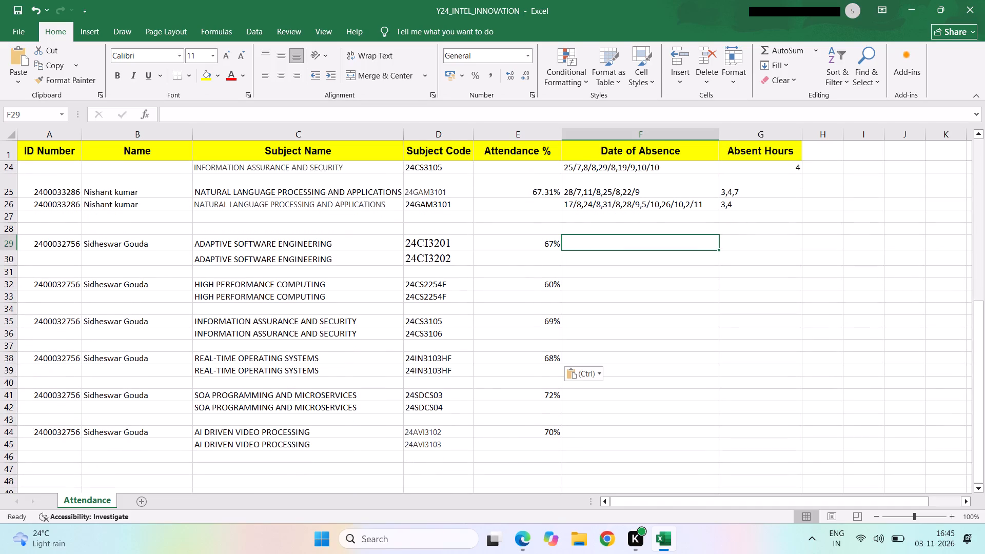
scroll(632, 218, up, 3)
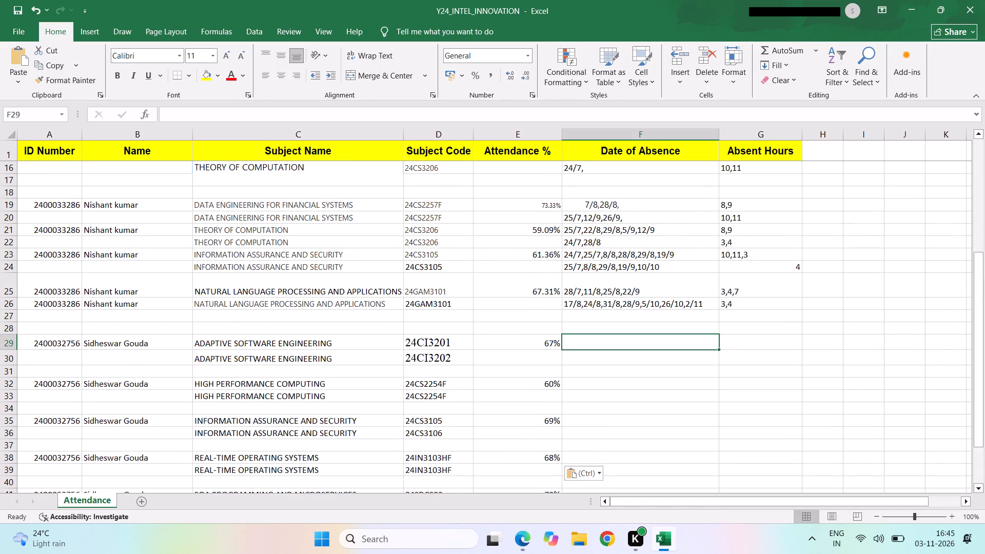
scroll(632, 218, up, 2)
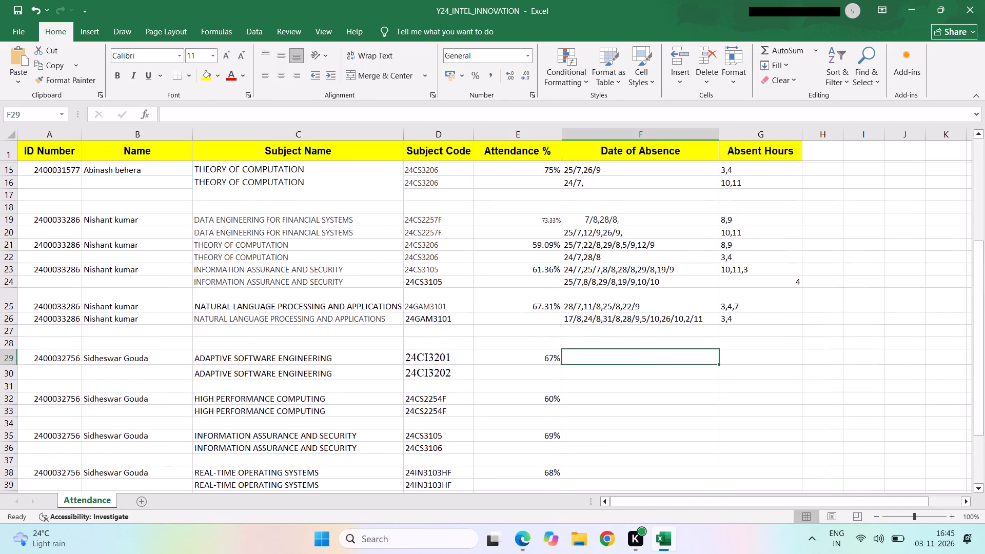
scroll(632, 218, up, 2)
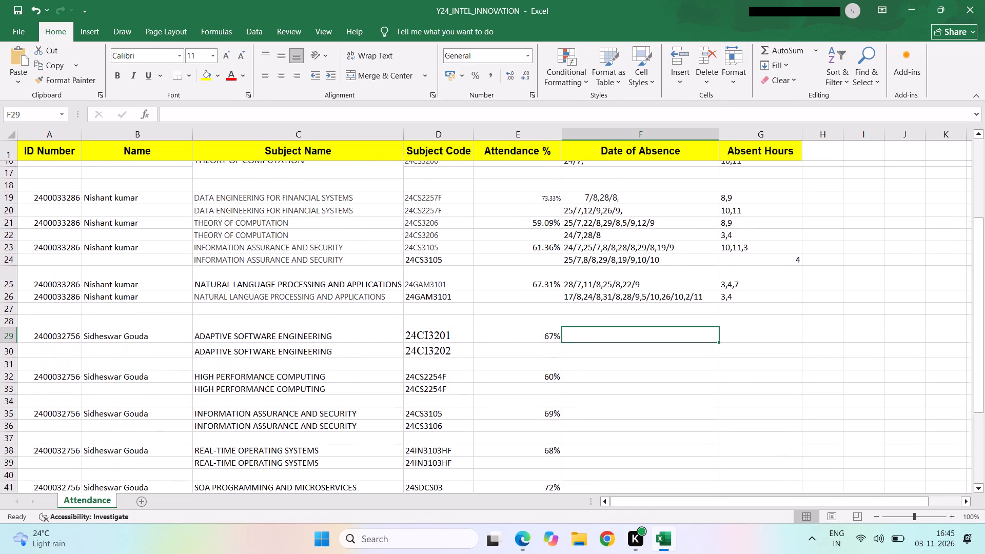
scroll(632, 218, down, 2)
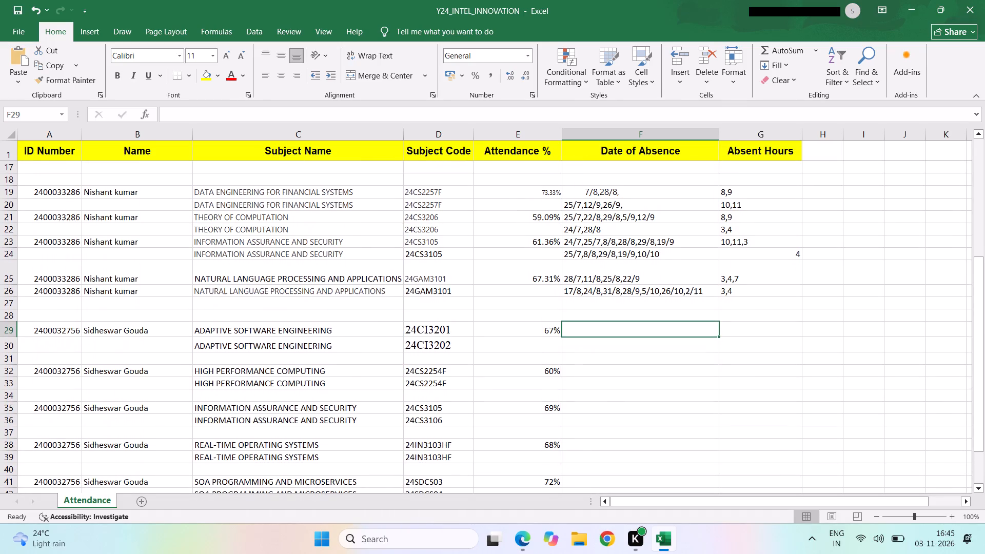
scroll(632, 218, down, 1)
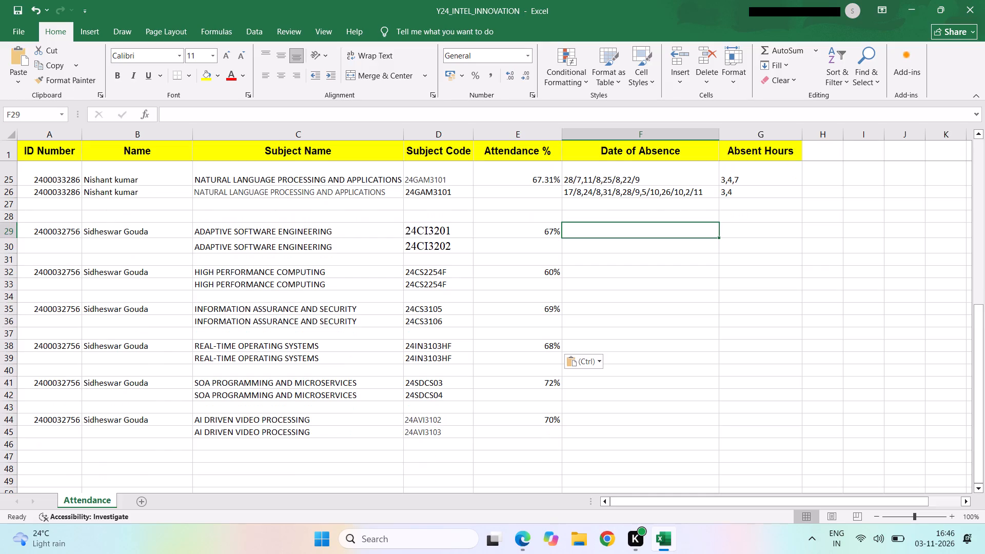
Switch to Edge and examine this week's classes in the SOA PROGRAMMING AND MICROSERVICES bunk calculator, trying the no-class and skip options for Wed, Nov 4.
key(alt+Tab)
scroll(549, 327, up, 1)
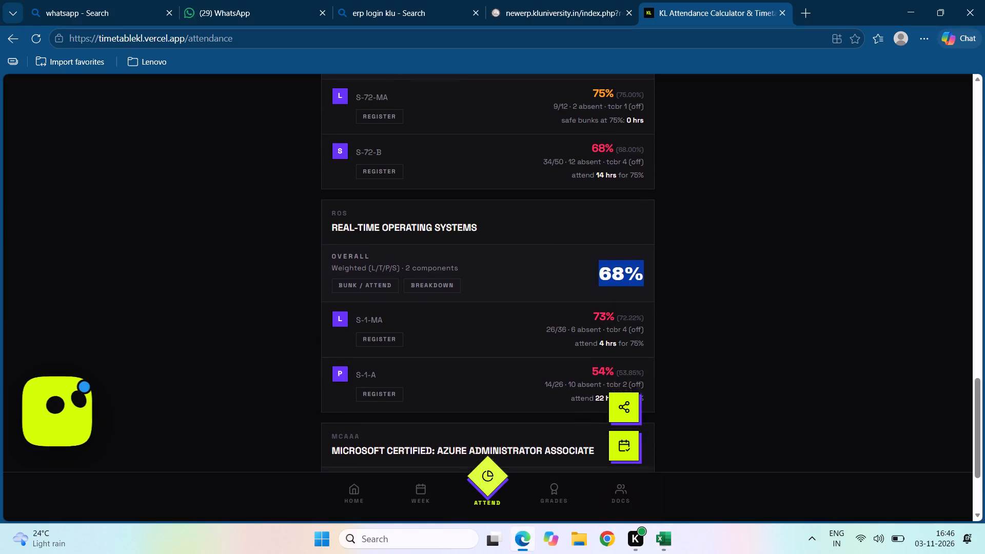
scroll(549, 327, up, 2)
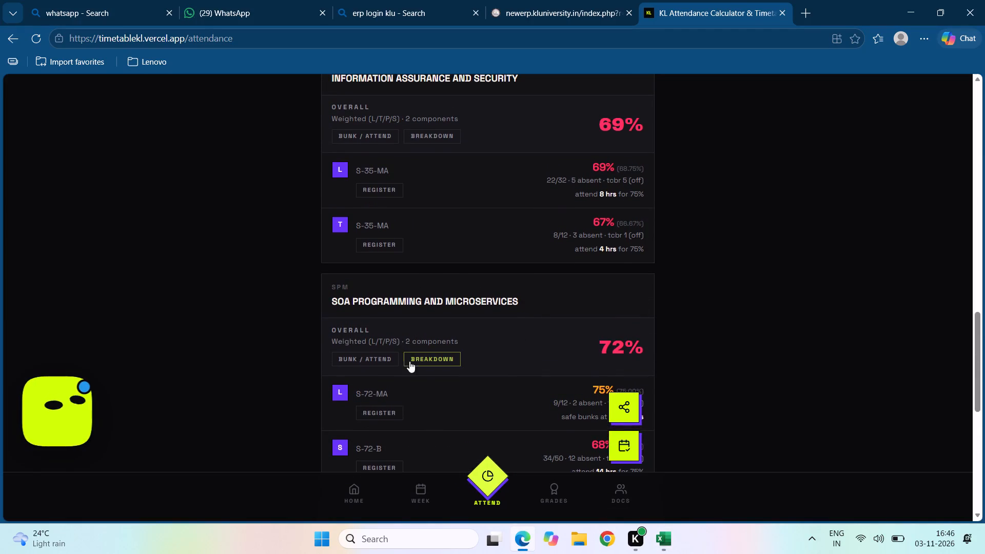
click(384, 358)
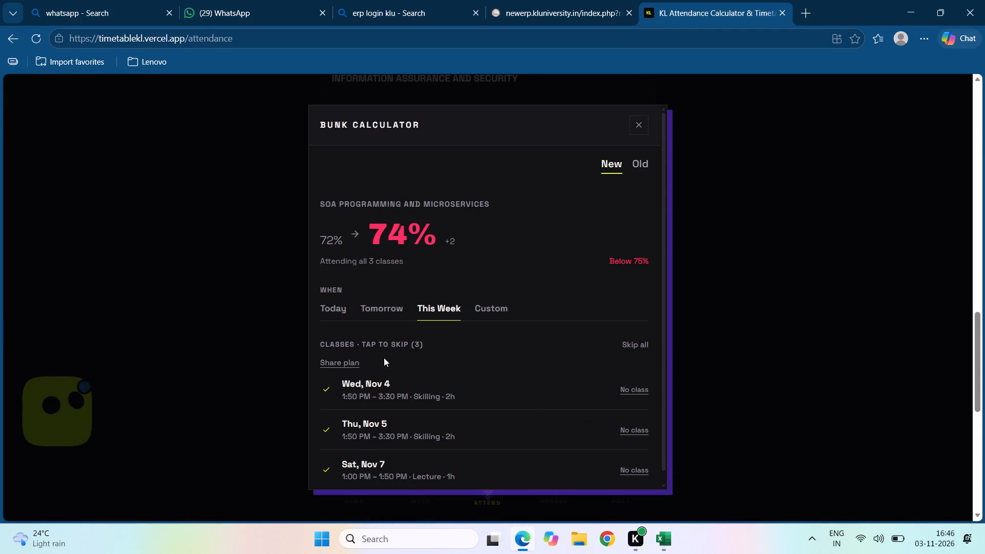
scroll(395, 387, down, 2)
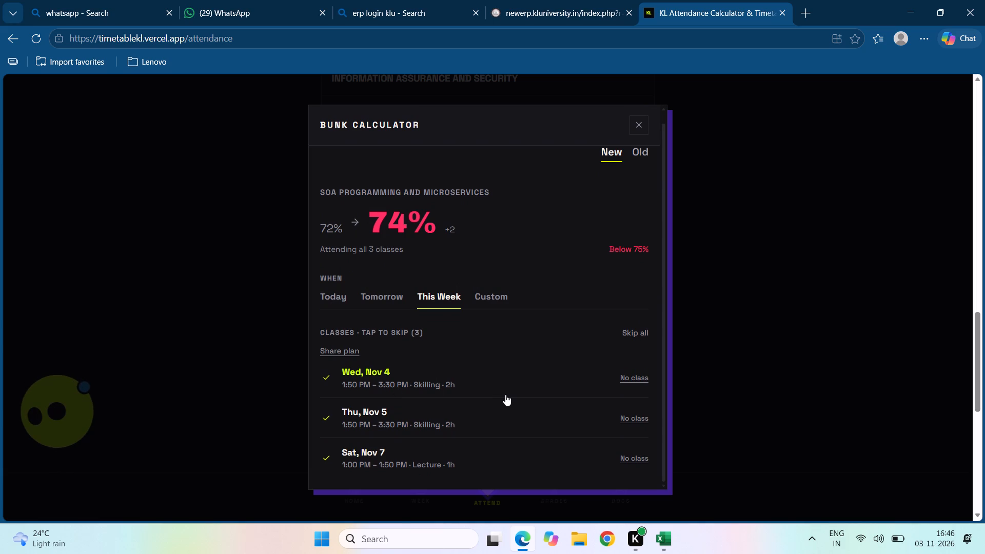
click(637, 375)
click(637, 375)
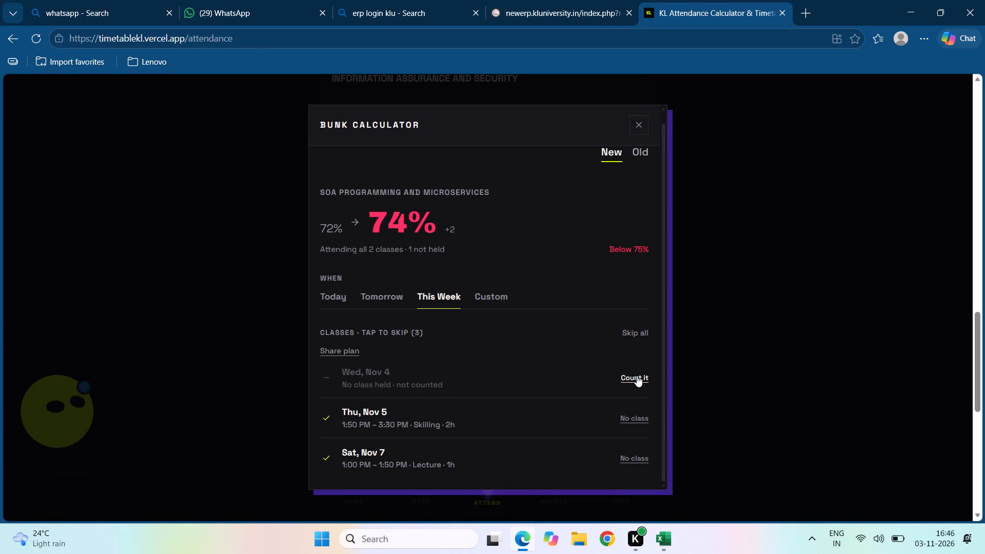
click(637, 375)
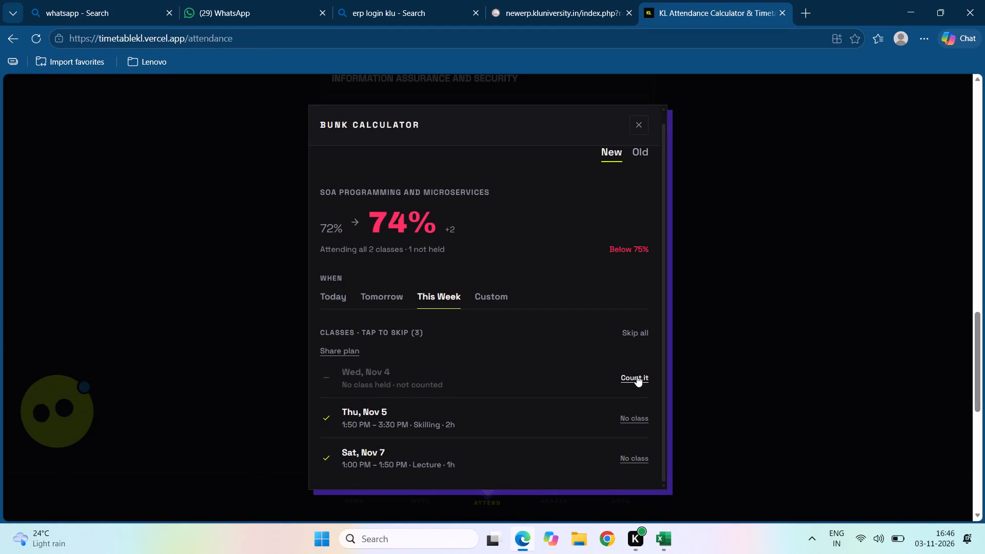
click(637, 375)
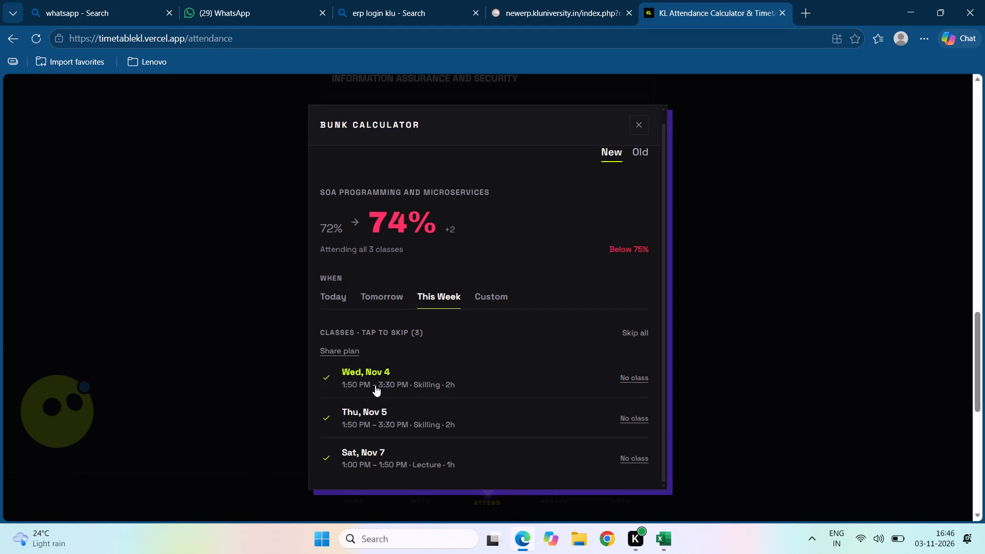
click(375, 385)
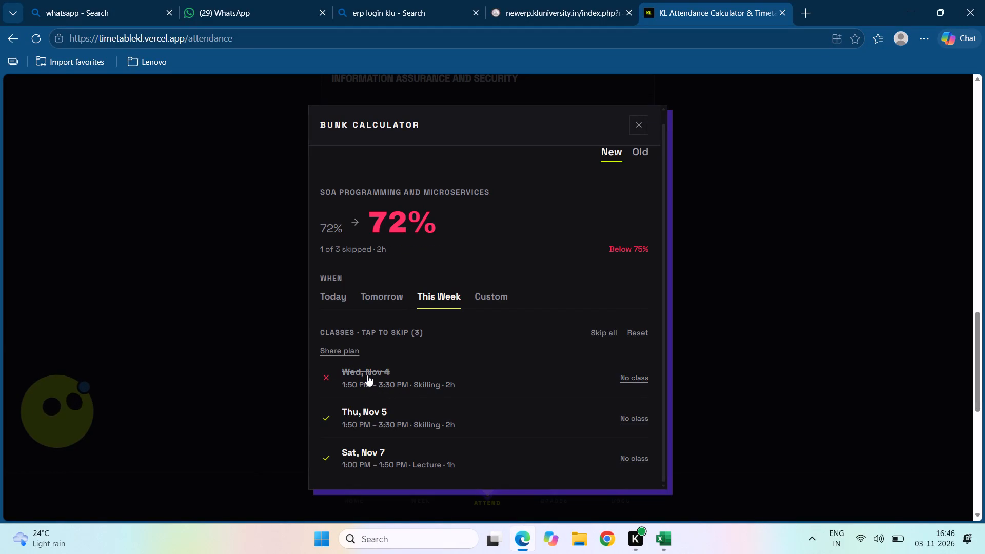
click(367, 375)
click(367, 375)
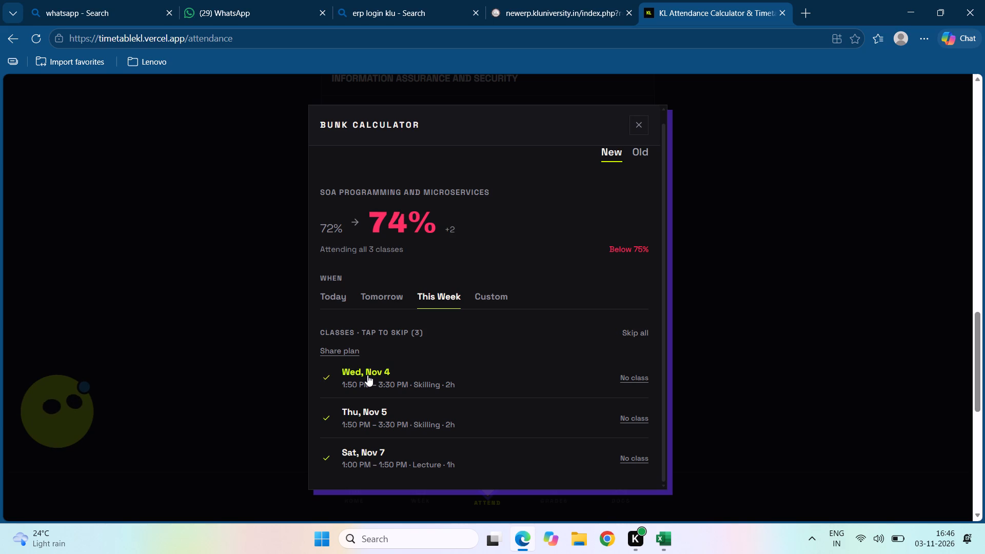
click(367, 375)
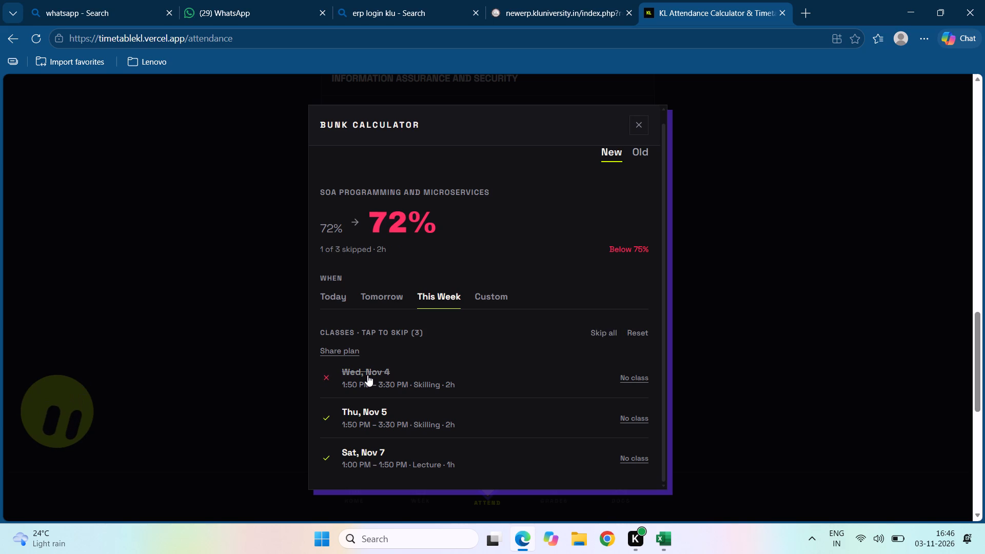
click(641, 132)
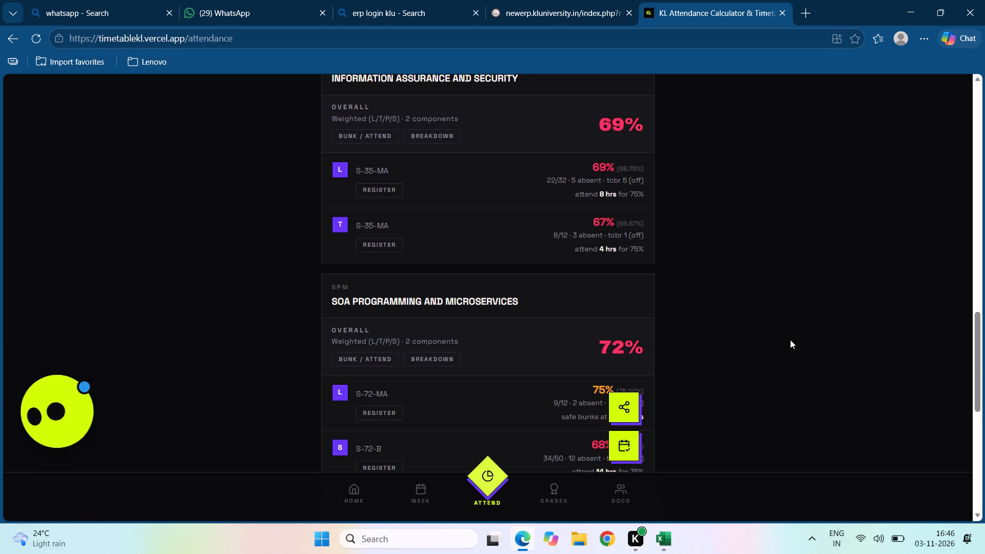
Replace the ADAPTIVE SOFTWARE ENGINEERING percentage in Excel cell E29 with the exact 66.67% copied from its breakdown on the Edge attendance page.
scroll(497, 280, up, 2)
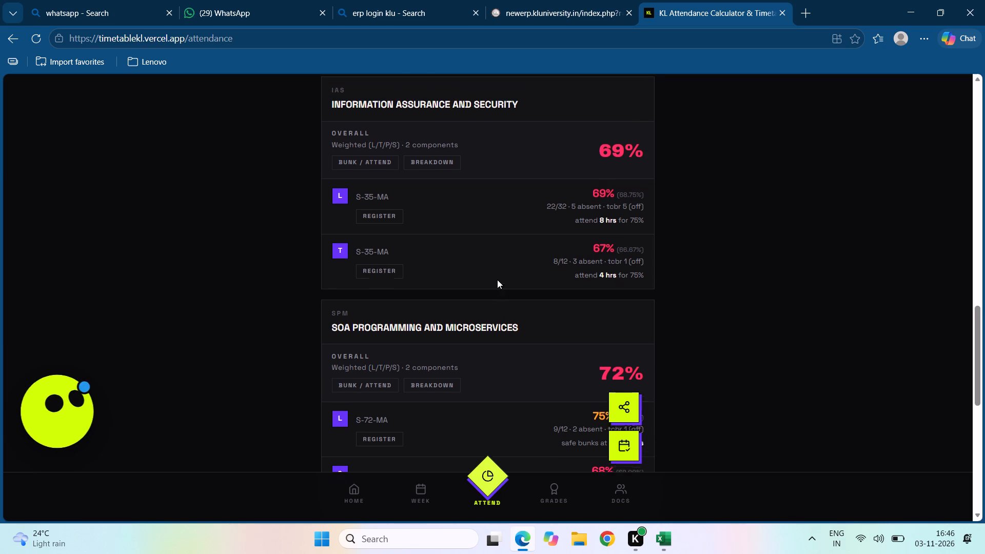
scroll(497, 280, up, 7)
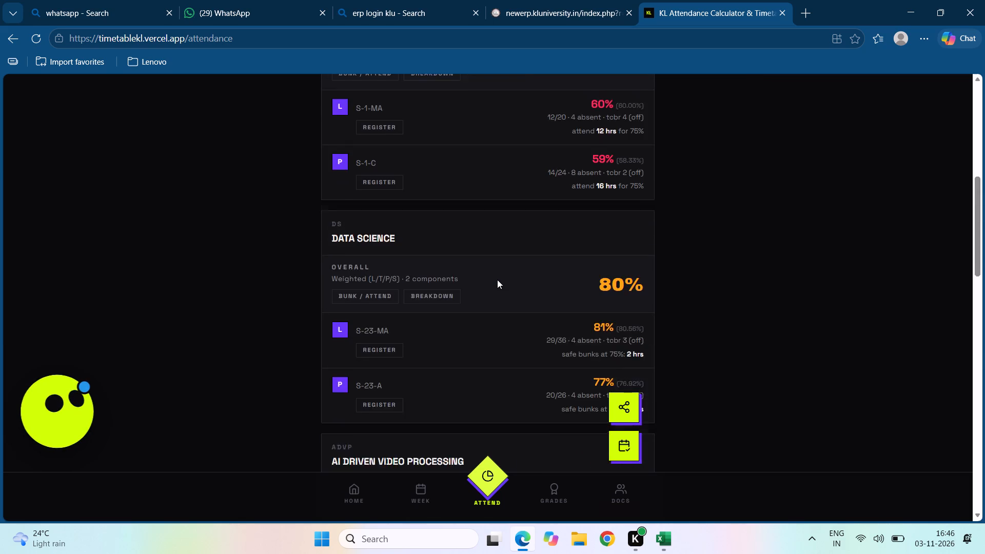
scroll(497, 280, up, 6)
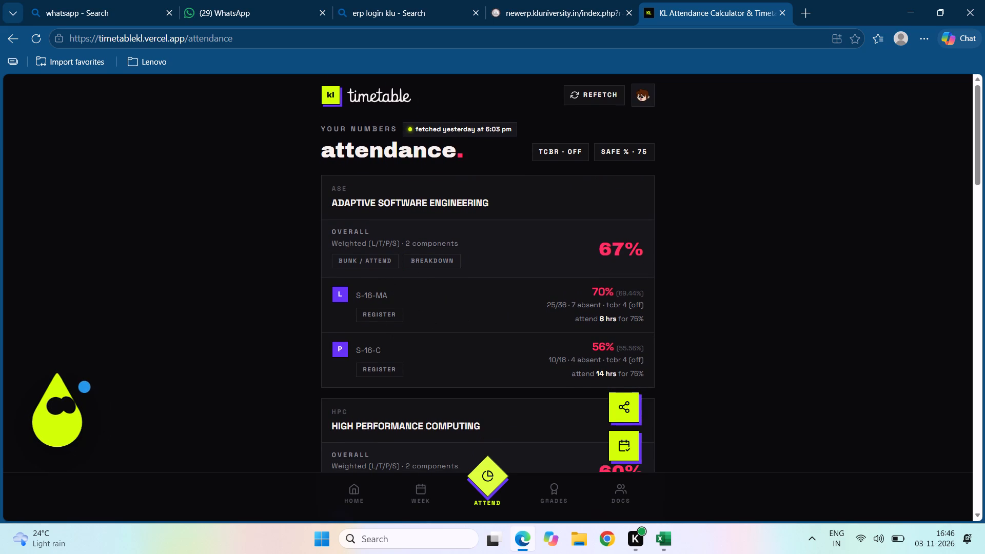
click(435, 264)
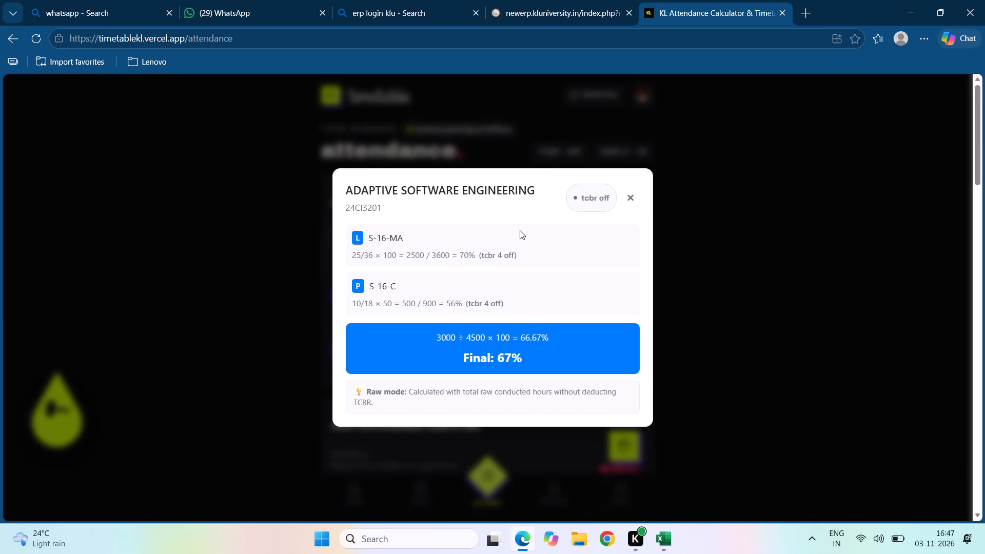
click(441, 351)
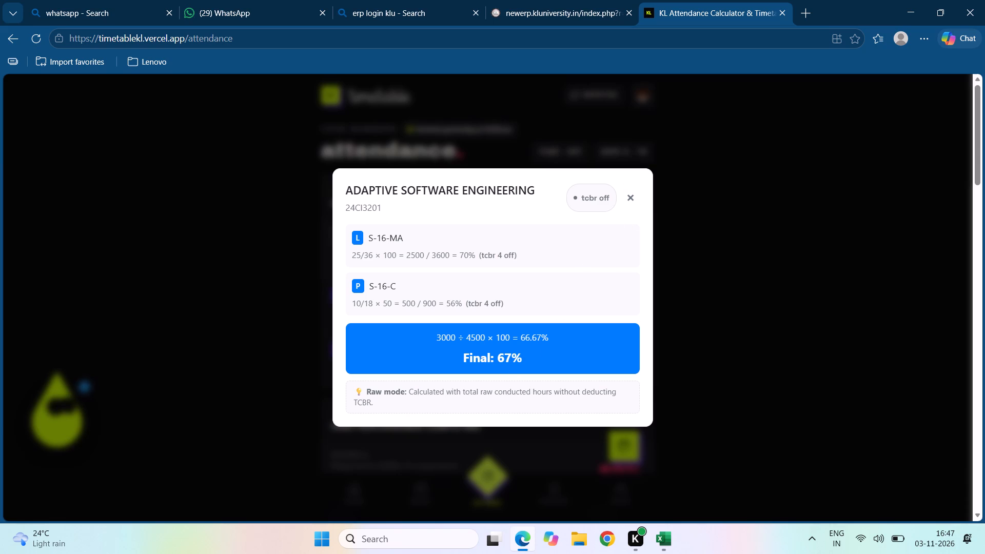
drag(549, 334, 521, 337)
key(ctrl+c)
key(alt+Tab)
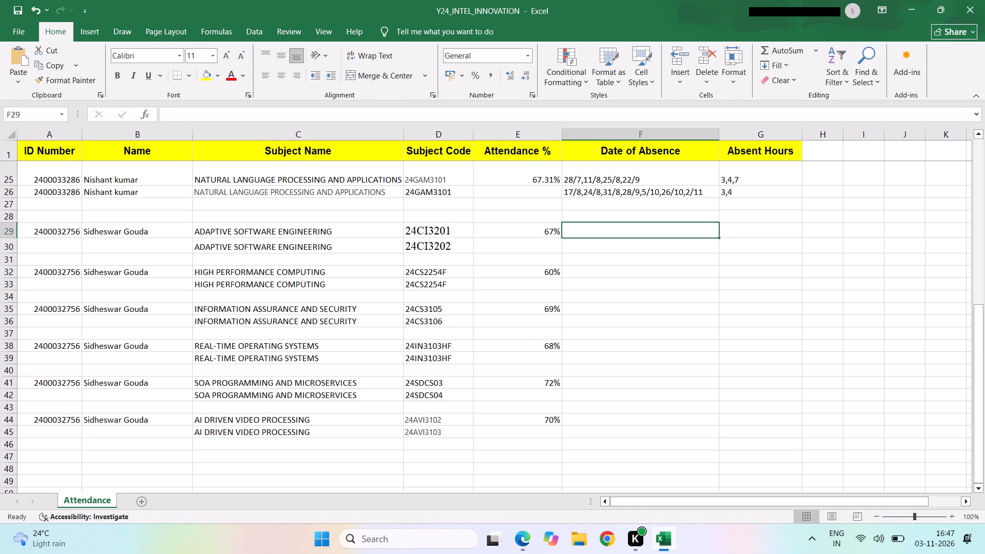
click(554, 235)
key(BackSpace)
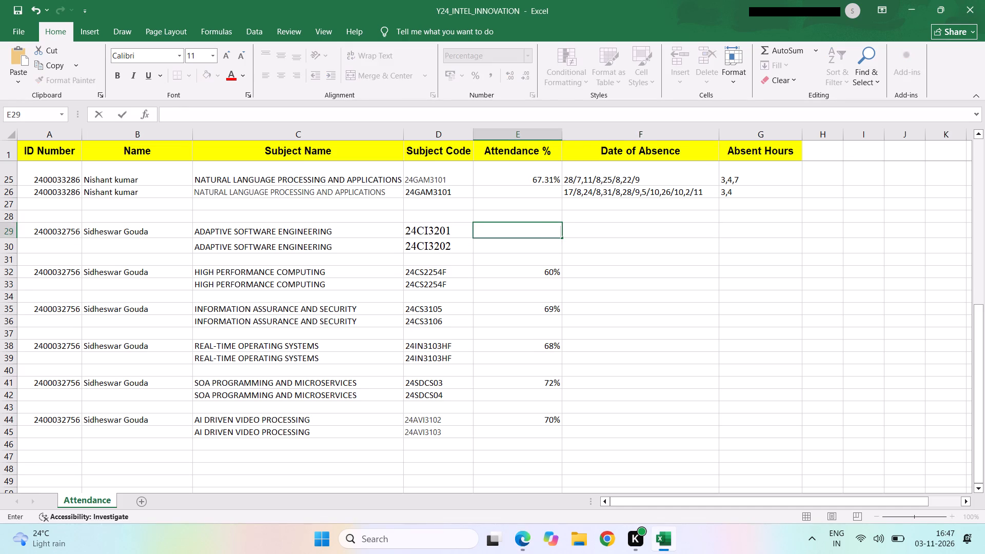
key(ctrl+v)
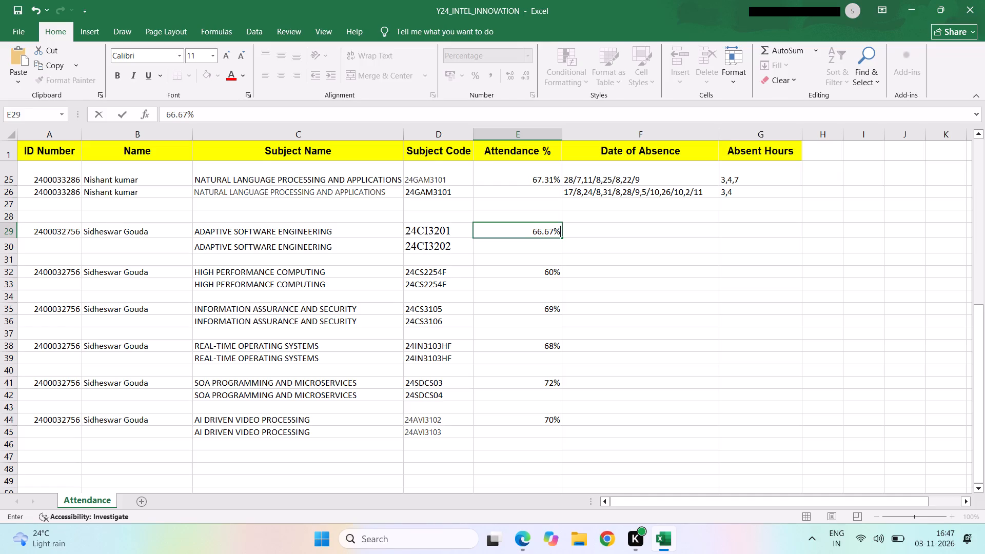
Replace the HIGH PERFORMANCE COMPUTING percentage in Excel cell E32 with the exact 59.38% copied from its breakdown on the Edge attendance page.
key(alt+Tab)
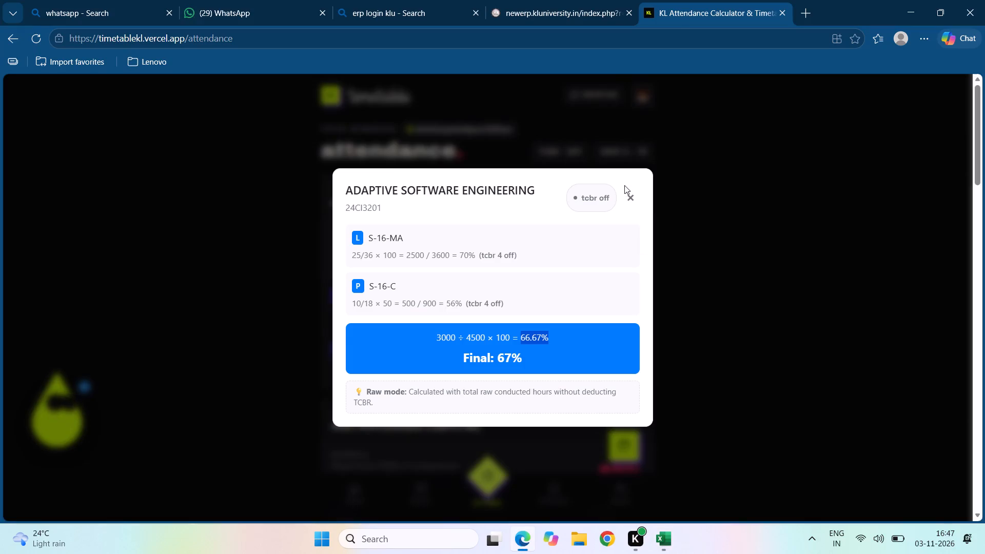
click(628, 197)
scroll(512, 293, down, 1)
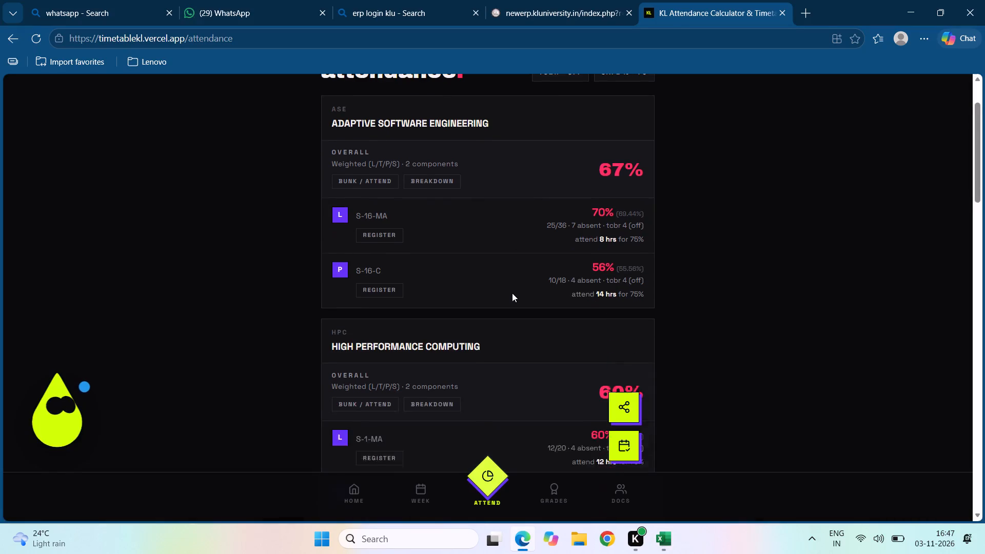
scroll(512, 293, down, 2)
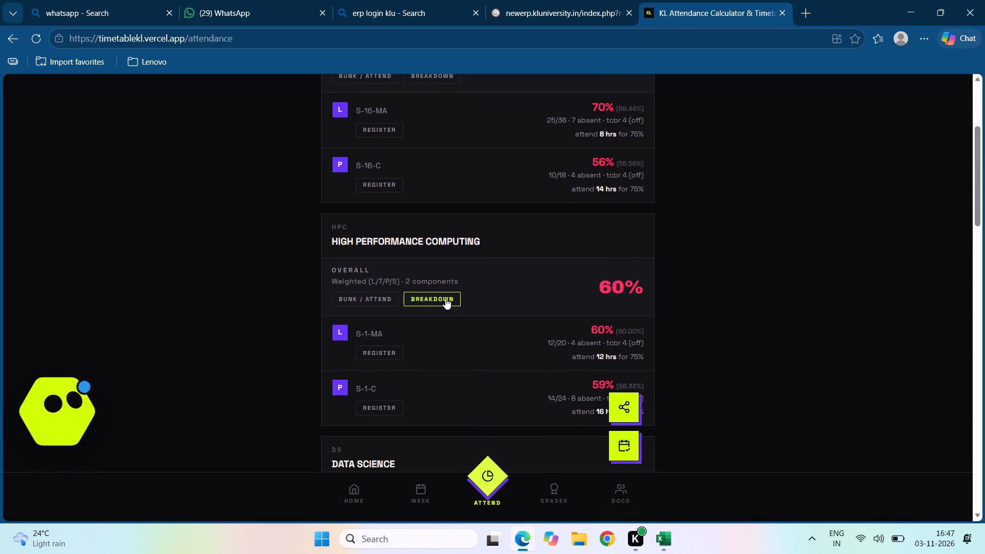
click(445, 298)
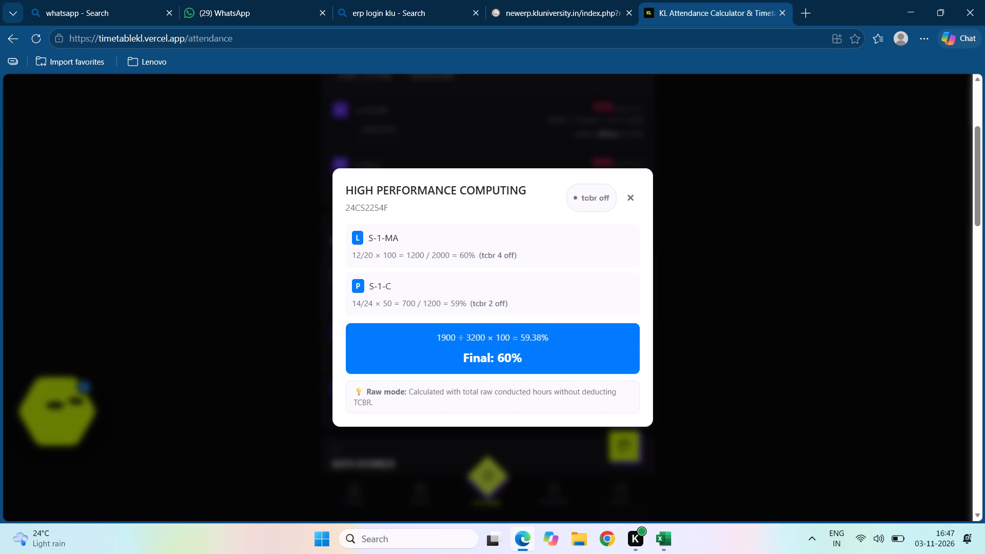
drag(557, 337, 524, 337)
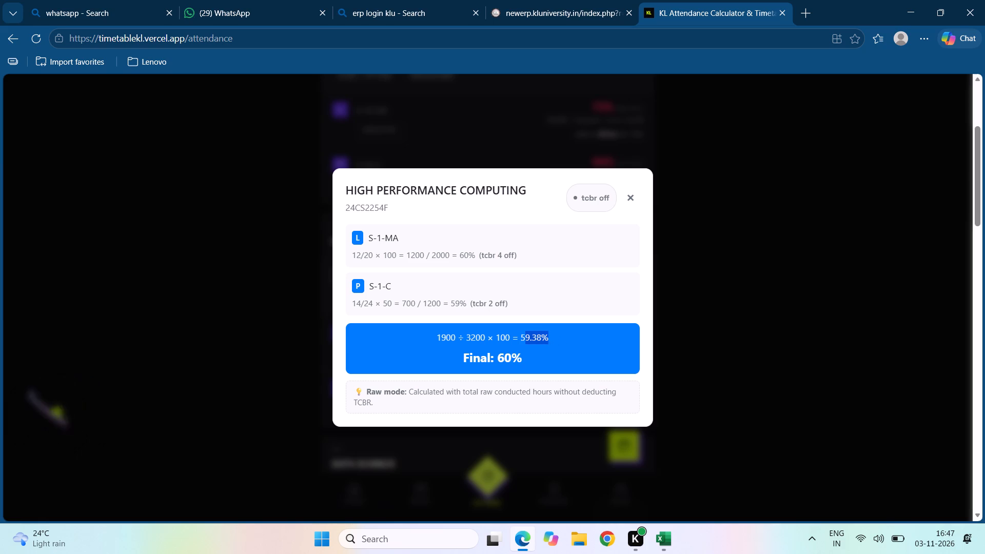
drag(524, 337, 523, 337)
key(ctrl+c)
key(alt+Tab)
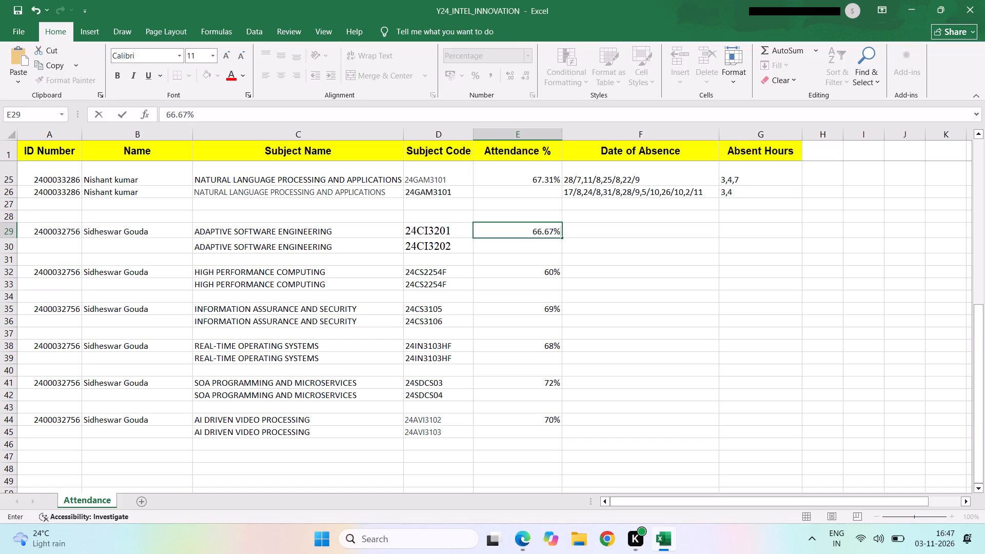
click(545, 273)
key(BackSpace)
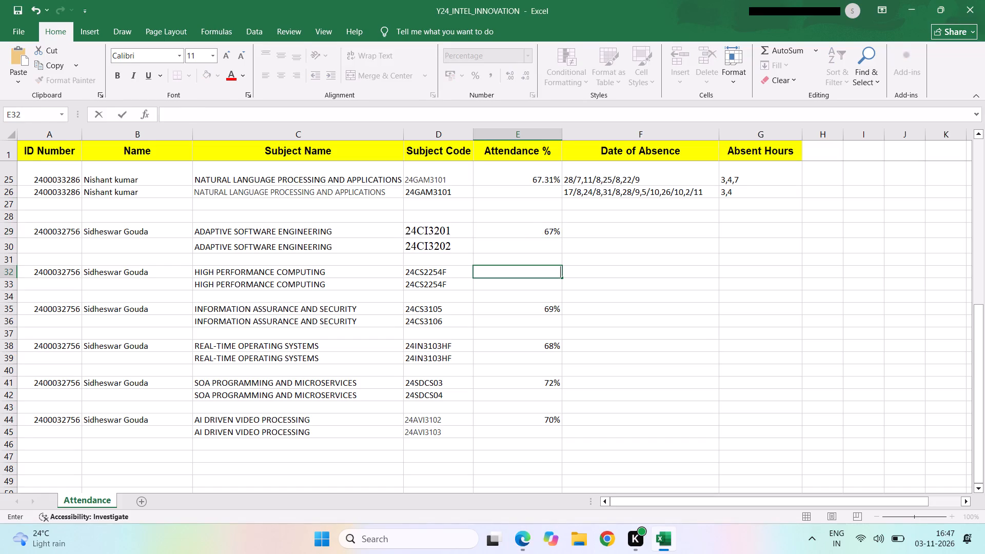
key(ctrl+v)
Replace the AI DRIVEN VIDEO PROCESSING percentage in Excel cell E44 with the exact 69.23% copied from its breakdown on the Edge attendance page.
key(alt+Tab)
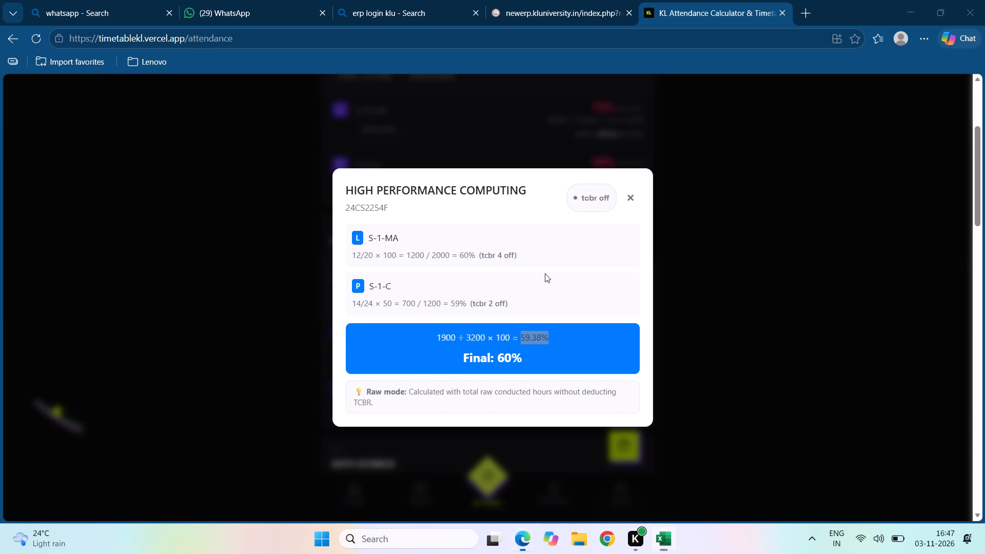
click(638, 197)
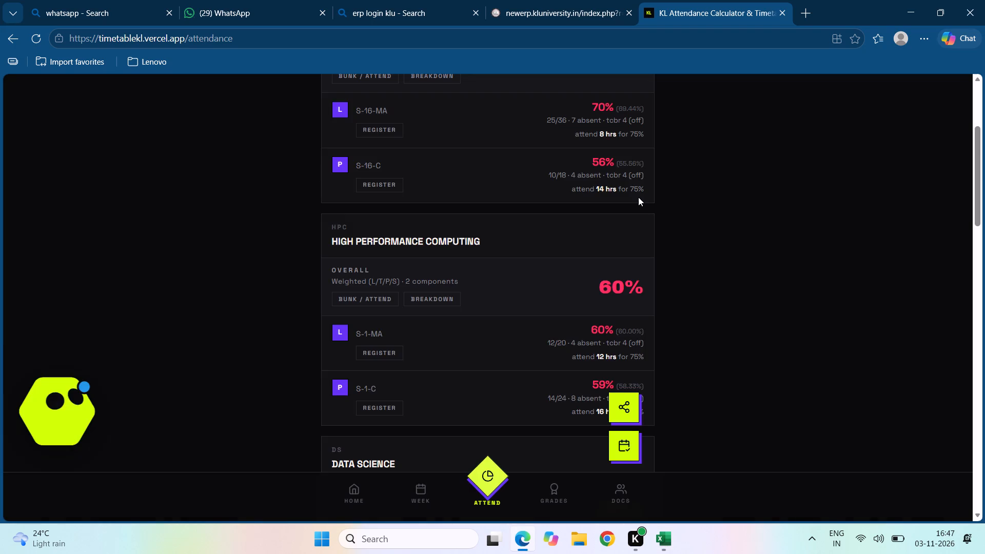
scroll(555, 322, down, 5)
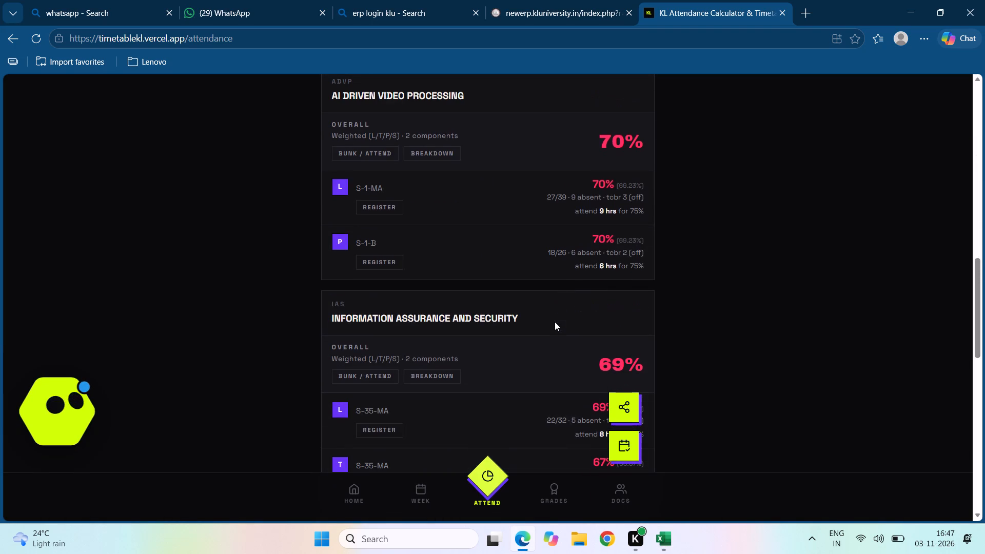
click(444, 150)
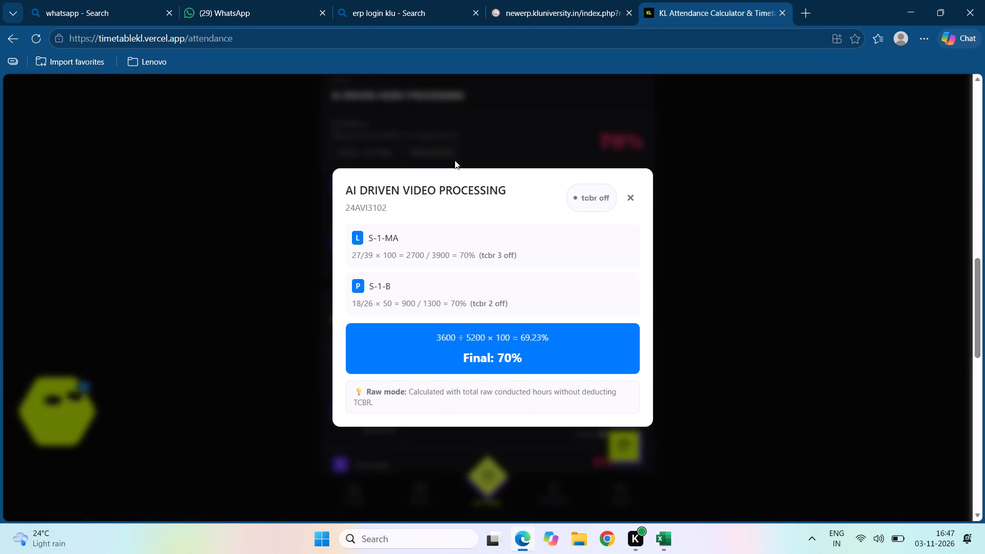
drag(549, 332, 535, 335)
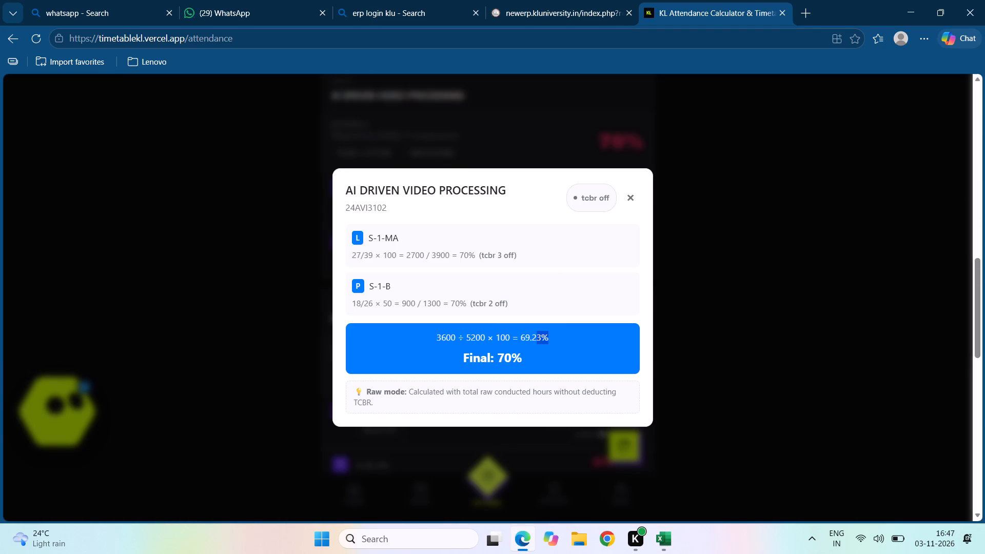
drag(535, 335, 520, 337)
key(ctrl+c)
key(alt+Tab)
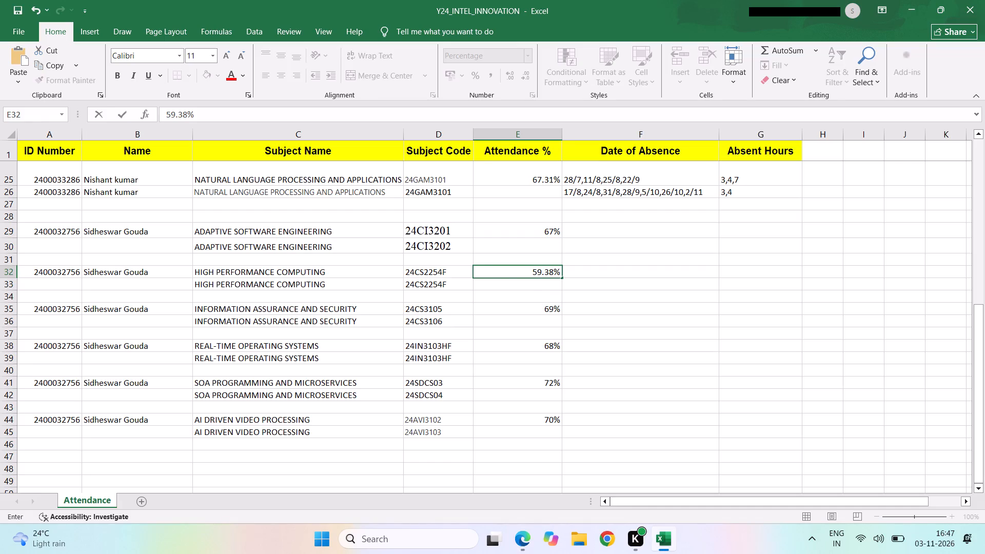
click(549, 421)
key(BackSpace)
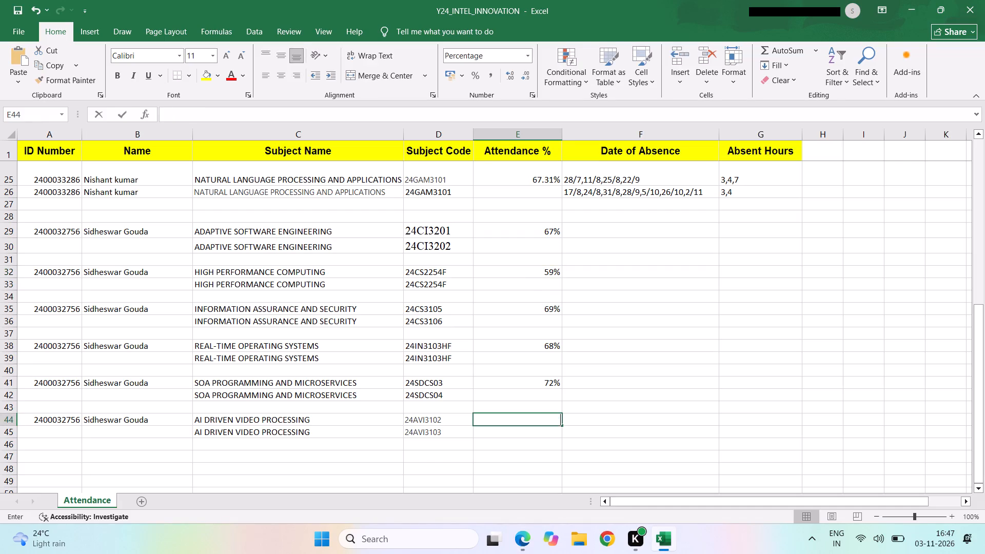
key(ctrl+v)
Replace the INFORMATION ASSURANCE AND SECURITY percentage in Excel cell E35 with the exact 68.18% copied from its breakdown on the Edge attendance page.
key(alt+Tab)
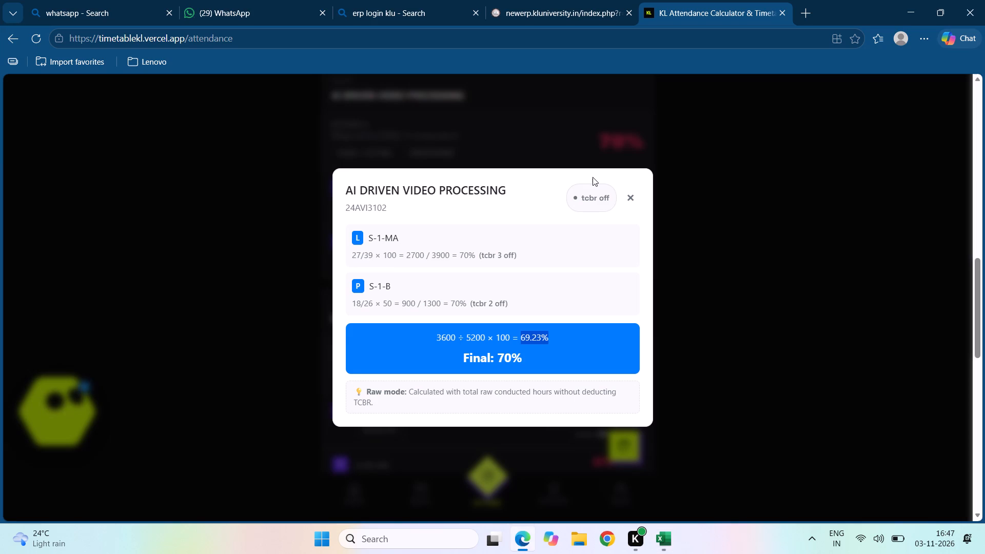
click(629, 197)
scroll(527, 324, down, 1)
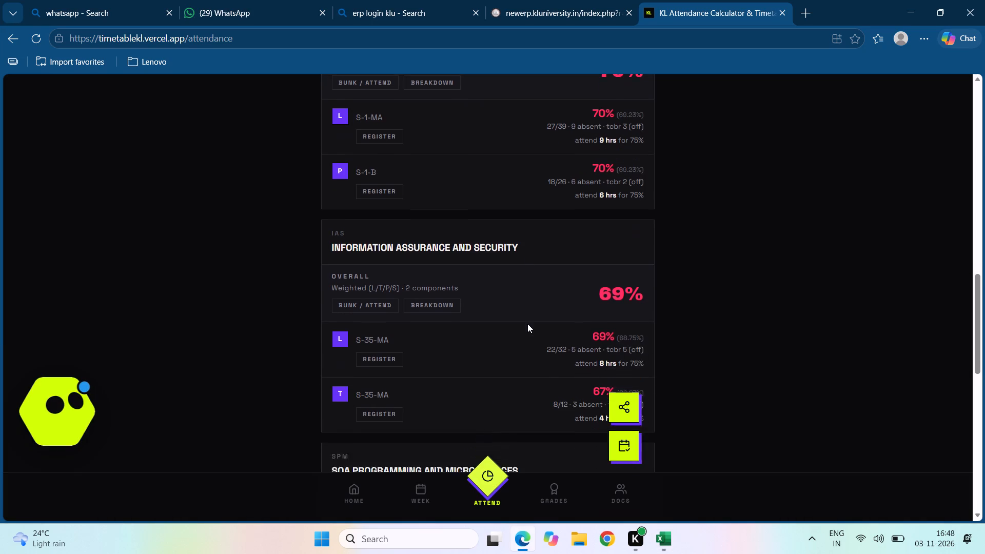
scroll(527, 324, down, 1)
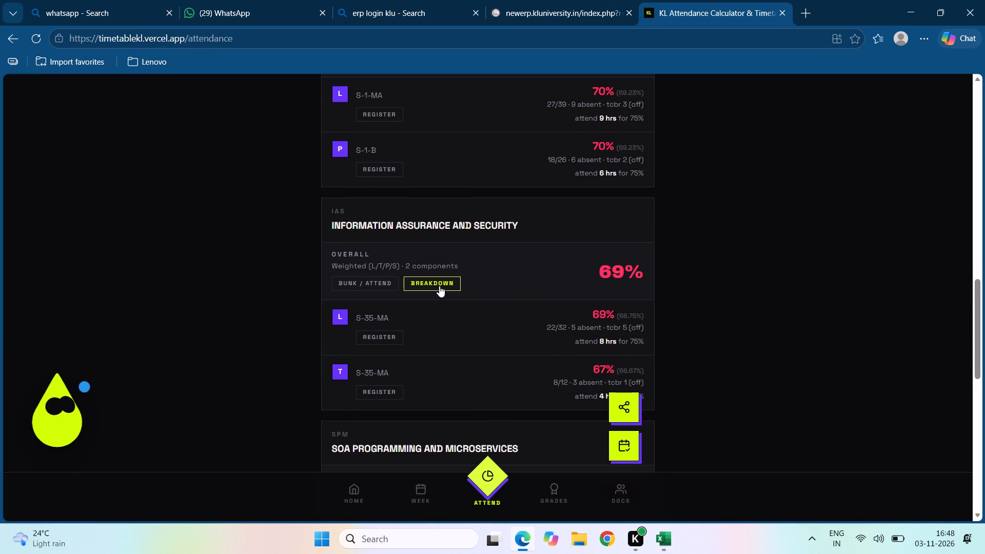
click(439, 286)
drag(550, 343, 529, 346)
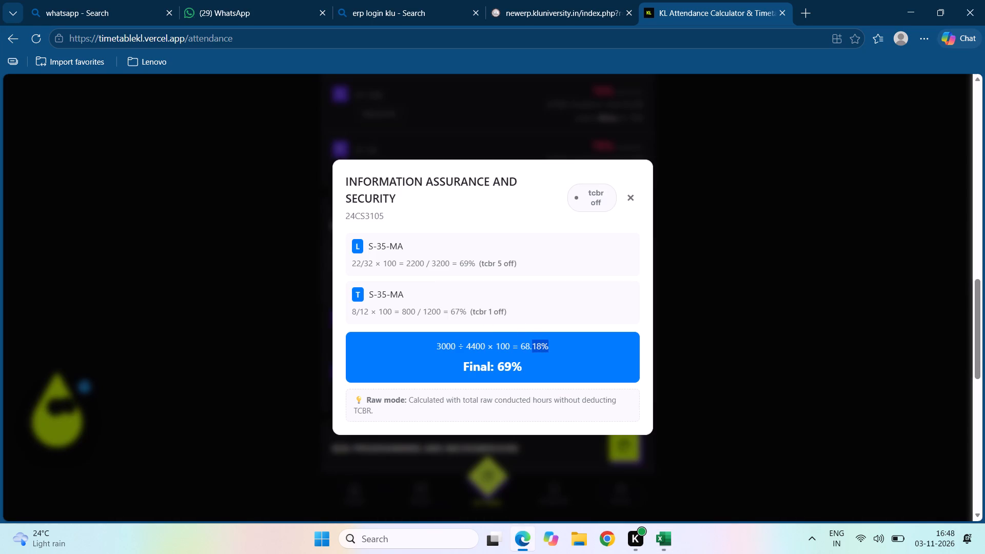
drag(529, 346, 521, 347)
key(ctrl+c)
key(alt+Tab)
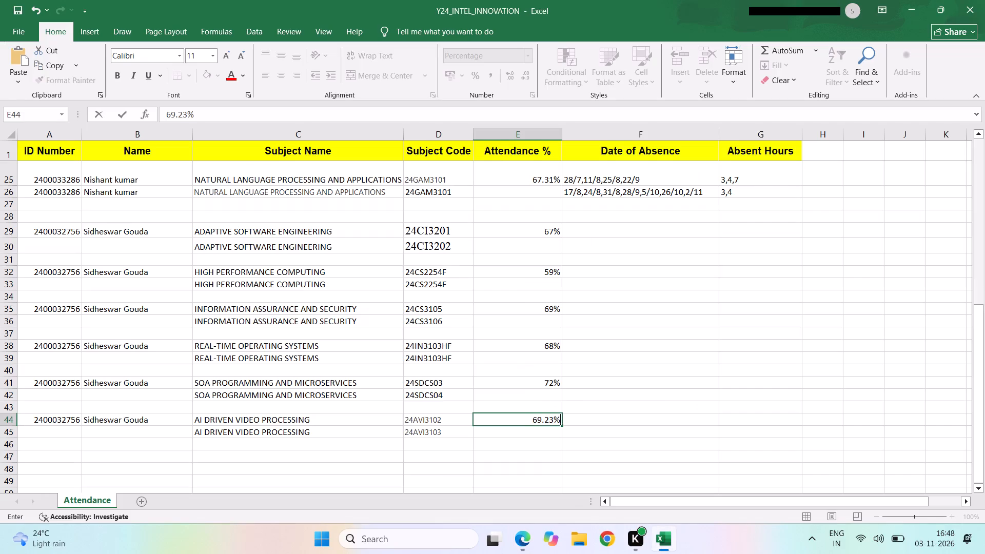
key(alt+Tab)
key(alt+Tab)
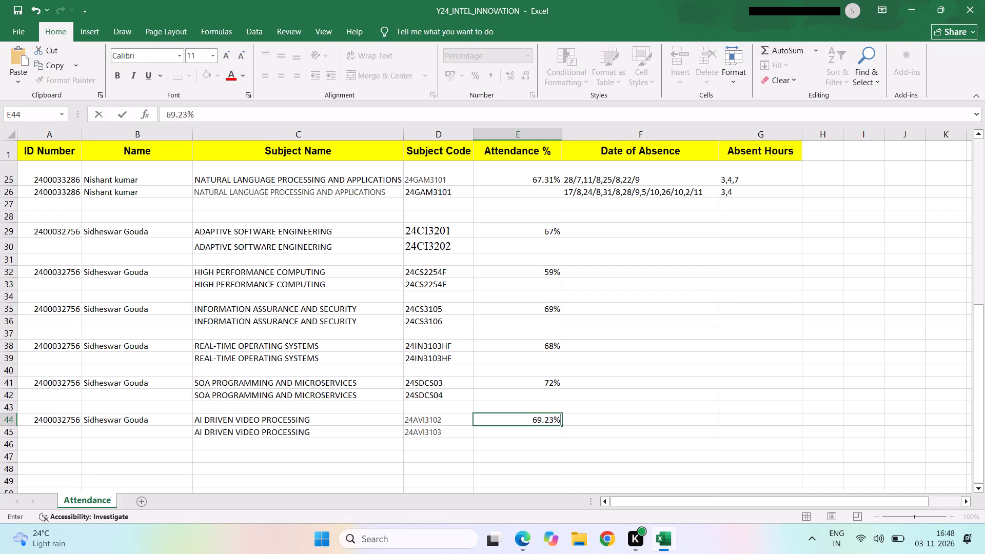
click(557, 314)
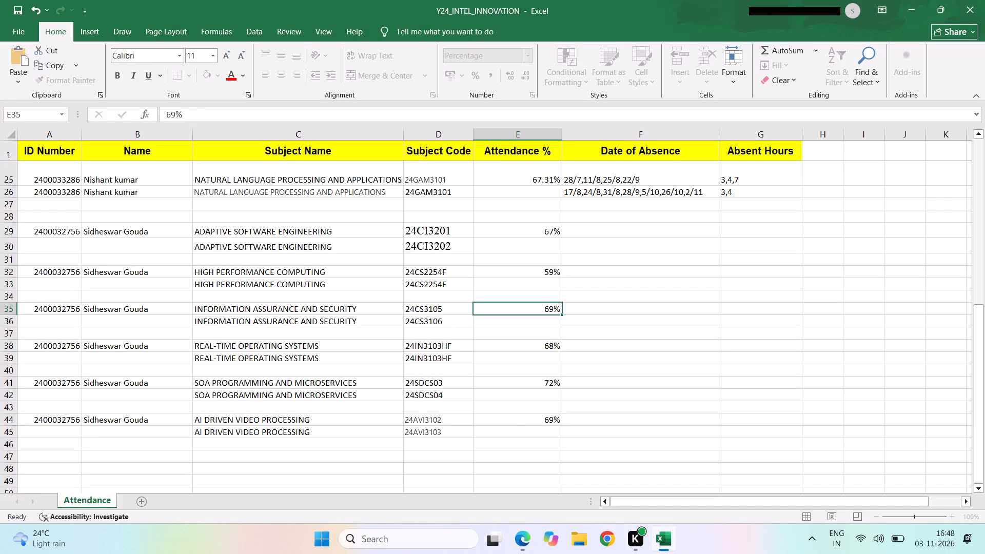
key(BackSpace)
key(ctrl+v)
Replace the SOA PROGRAMMING AND MICROSERVICES percentage in Excel cell E41 with the exact 71.43% copied from its breakdown on the Edge attendance page.
key(alt+Tab)
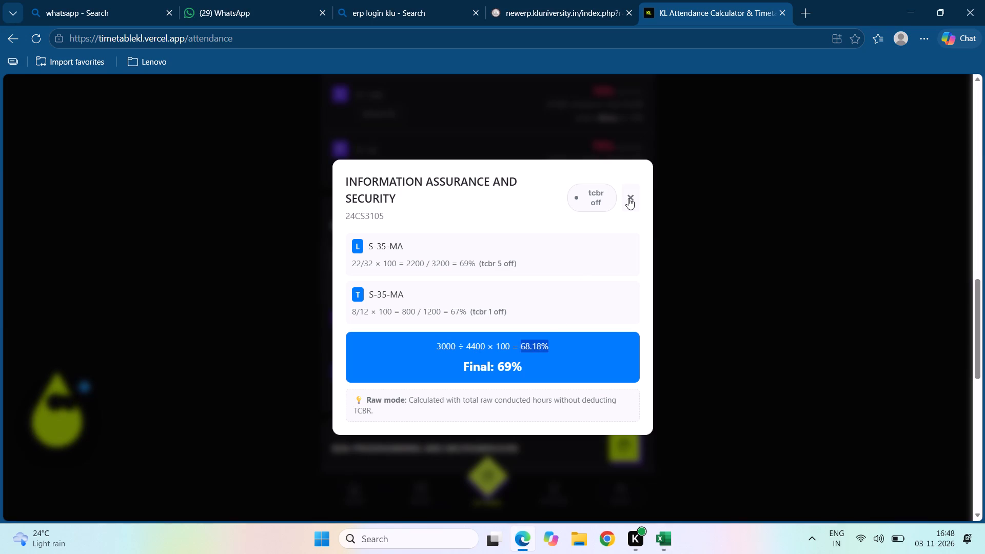
click(628, 198)
scroll(525, 257, down, 2)
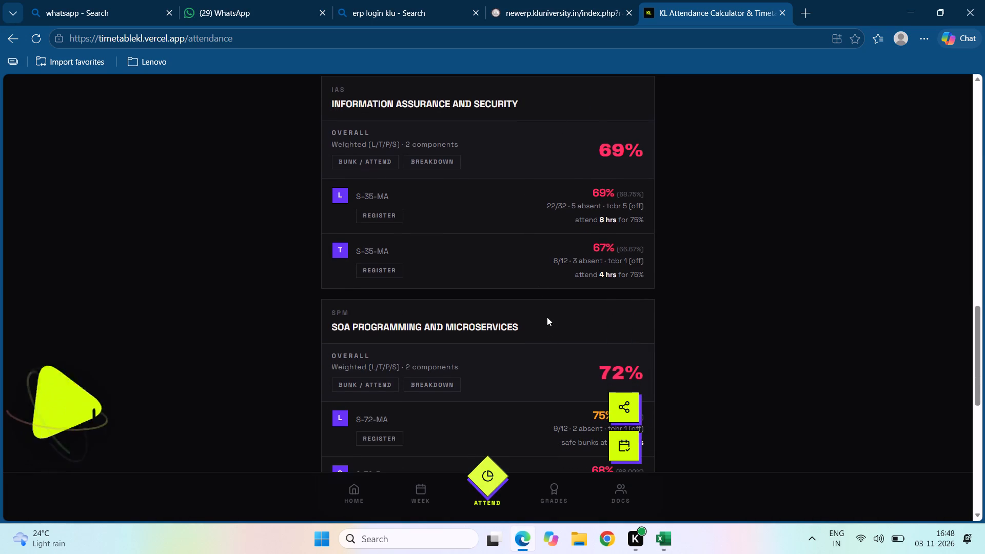
click(438, 388)
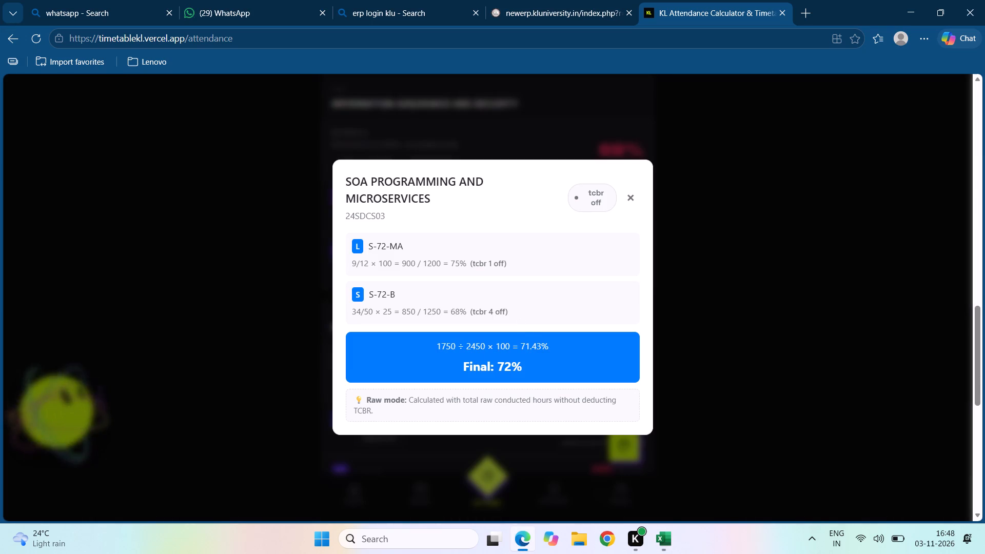
click(549, 351)
drag(549, 348, 519, 348)
key(ctrl+c)
key(alt+Tab)
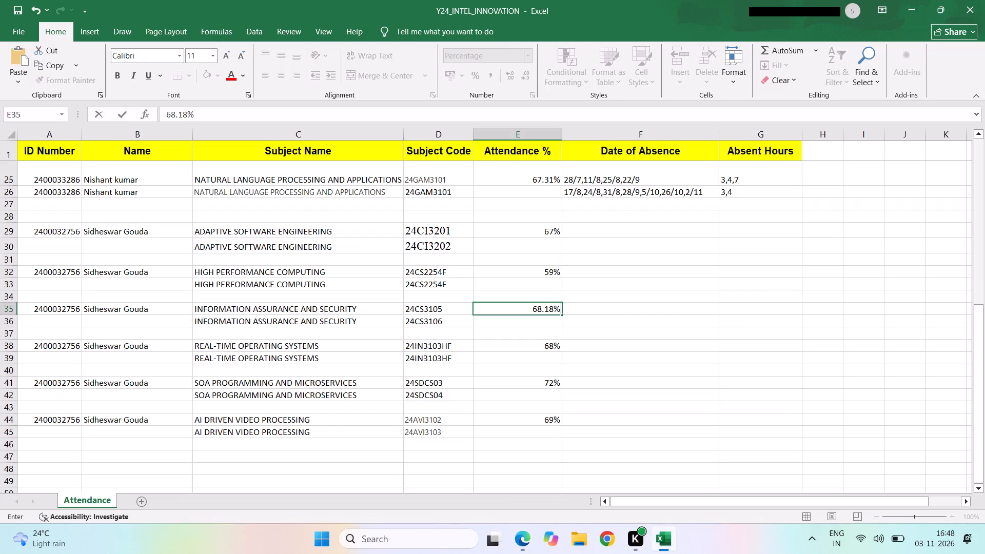
click(545, 386)
key(BackSpace)
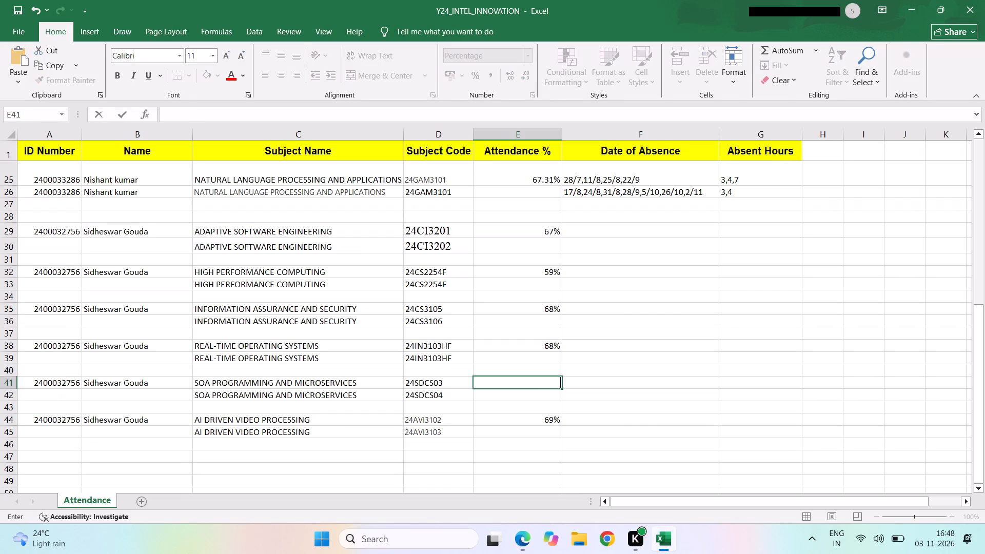
key(ctrl+v)
Replace the REAL-TIME OPERATING SYSTEMS percentage in Excel cell E38 with the exact 67.35% copied from its breakdown on the Edge attendance page.
key(alt+Tab)
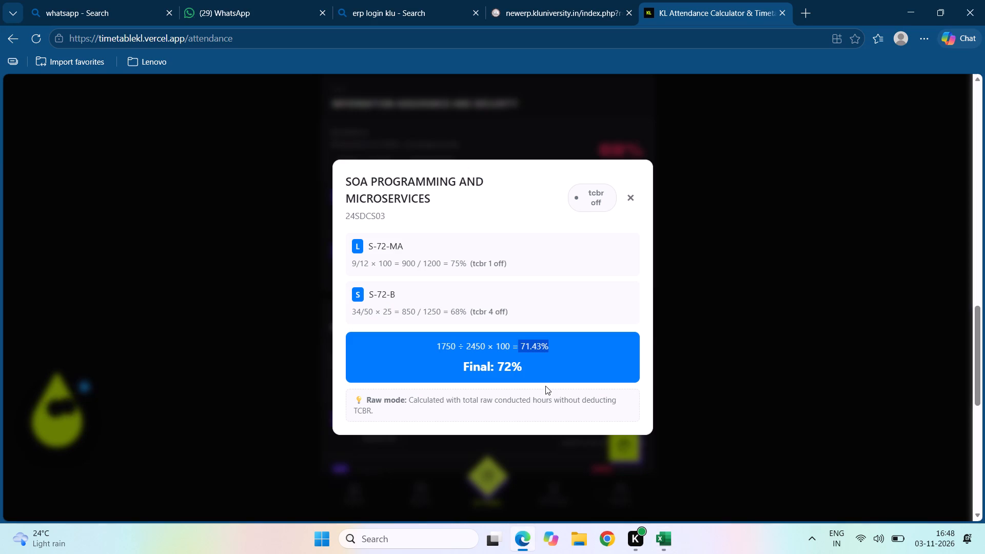
click(635, 202)
scroll(511, 307, down, 1)
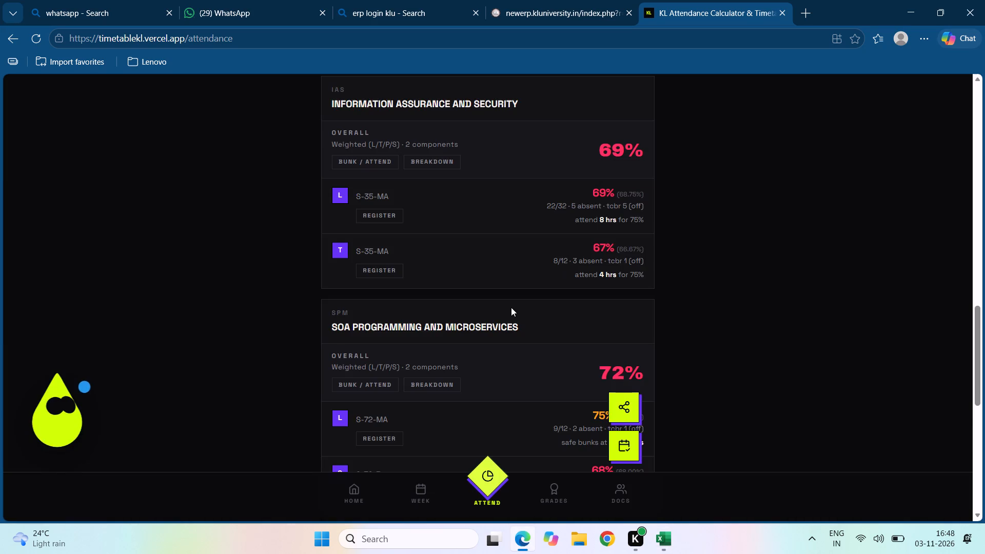
scroll(511, 307, down, 2)
click(453, 375)
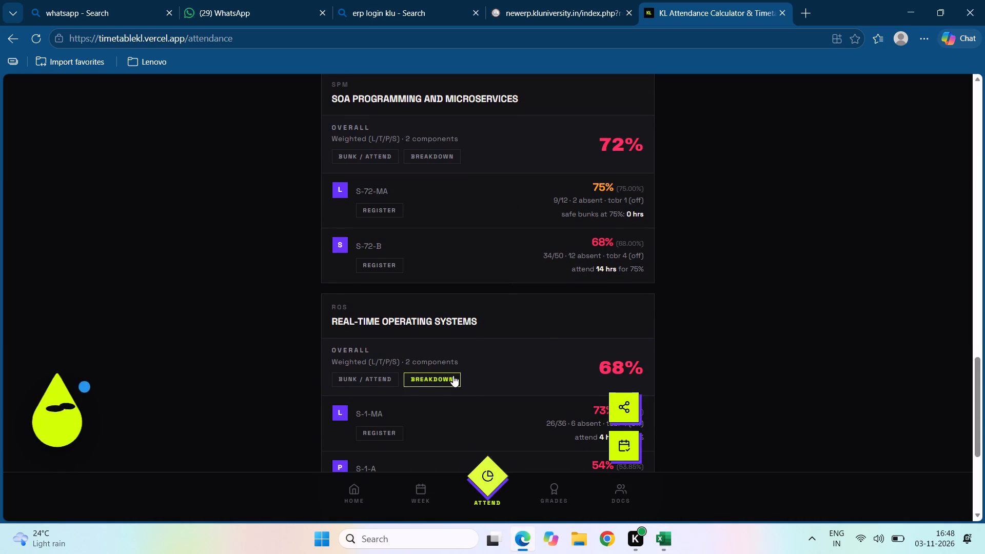
drag(550, 337, 532, 337)
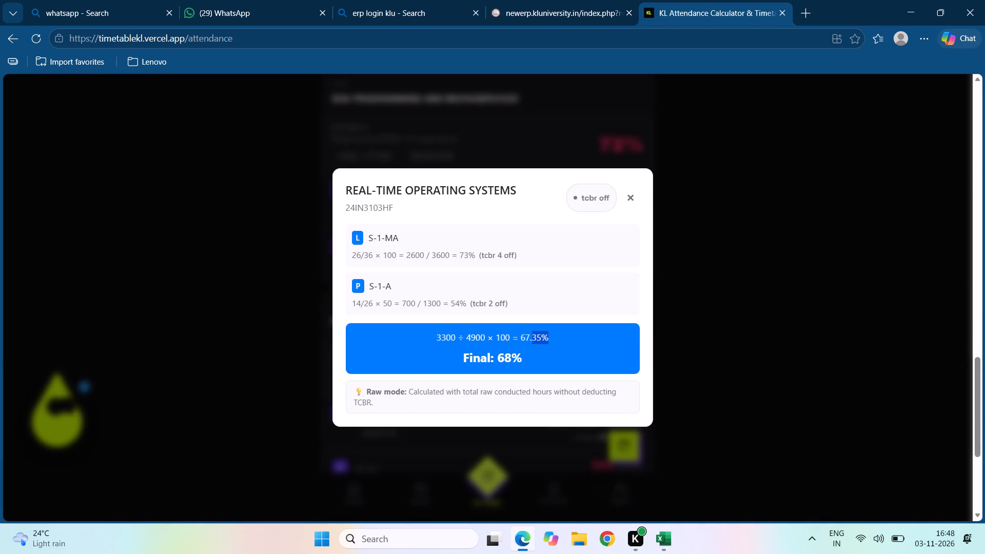
drag(532, 337, 521, 339)
key(ctrl+c)
key(alt+Tab)
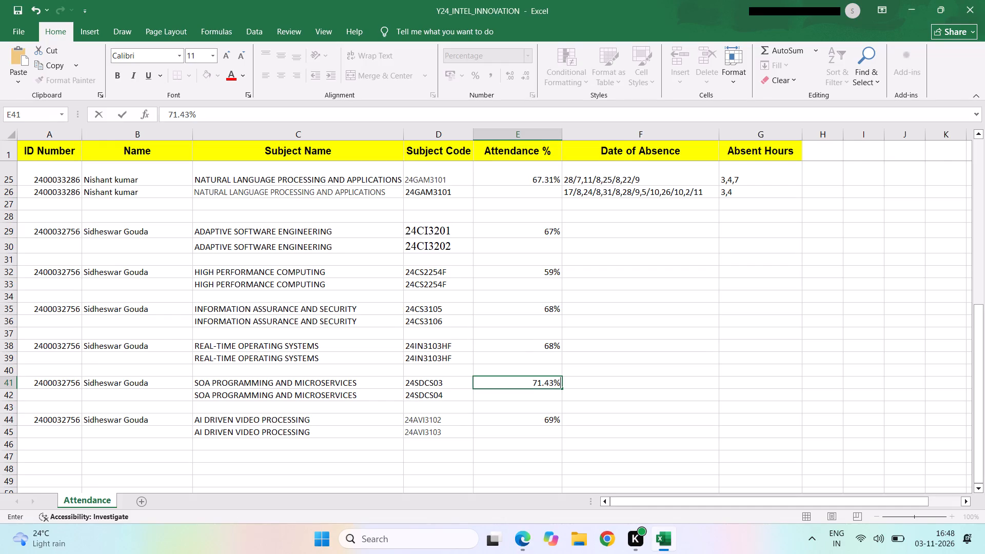
key(alt+Tab)
key(alt+Tab)
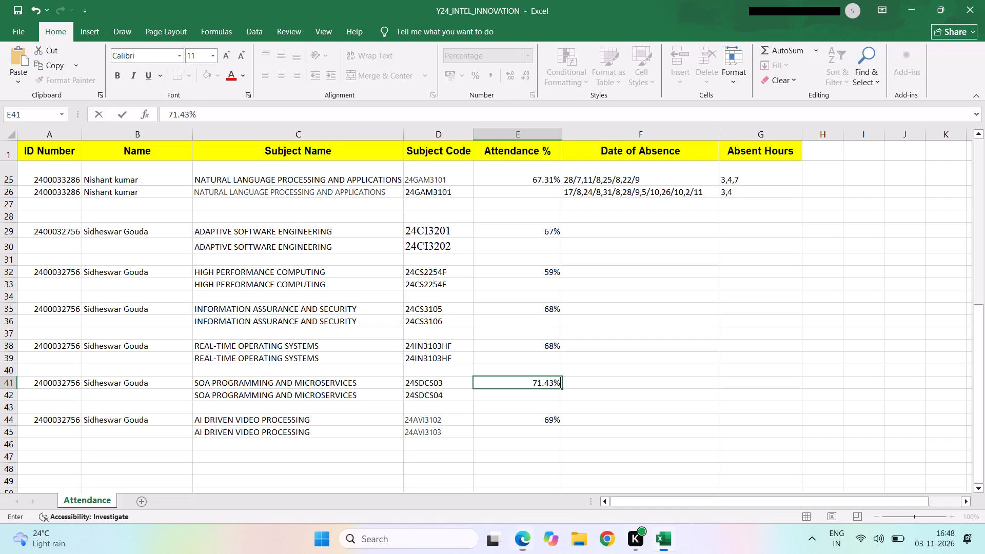
click(549, 350)
key(ctrl+v)
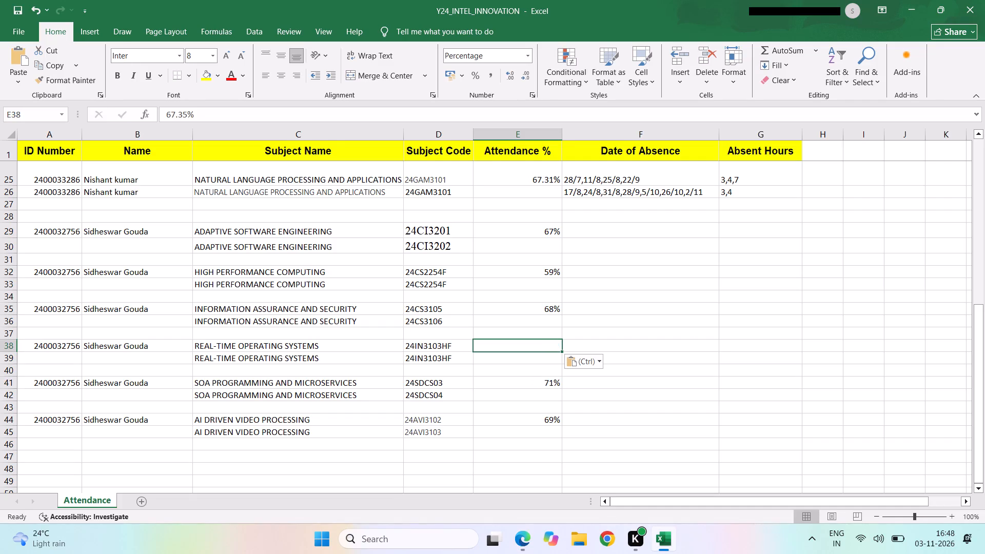
key(ctrl+v)
key(alt+Tab)
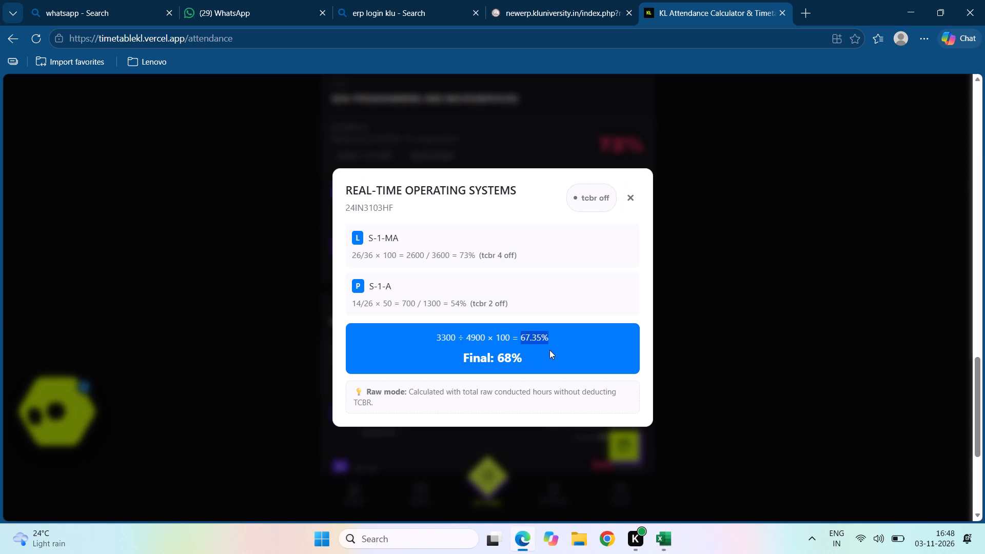
key(ctrl+c)
key(alt+Tab)
key(ctrl+v)
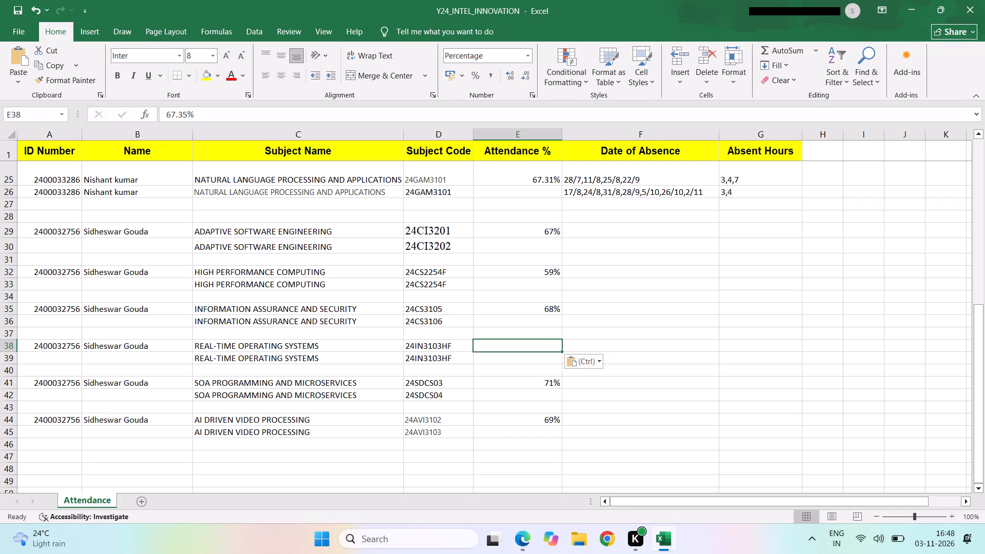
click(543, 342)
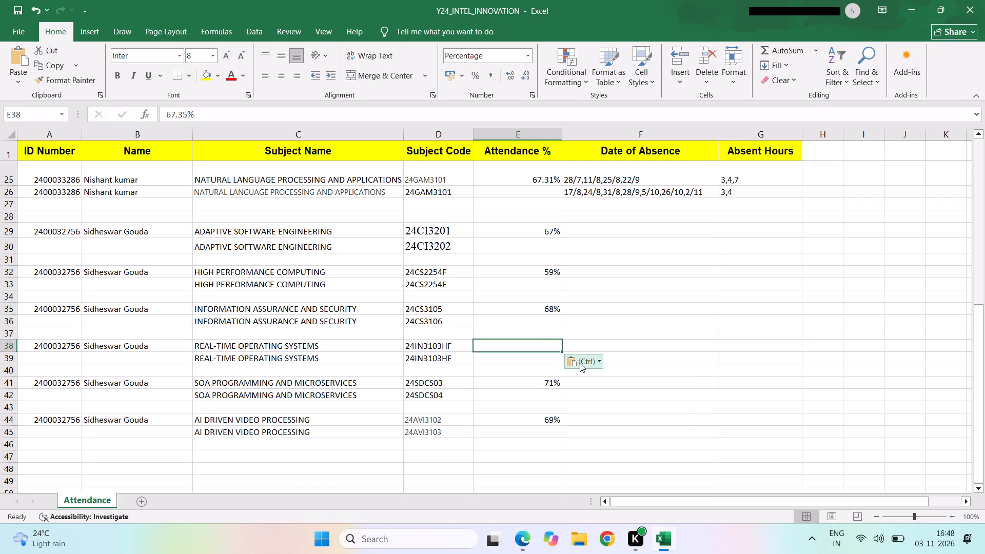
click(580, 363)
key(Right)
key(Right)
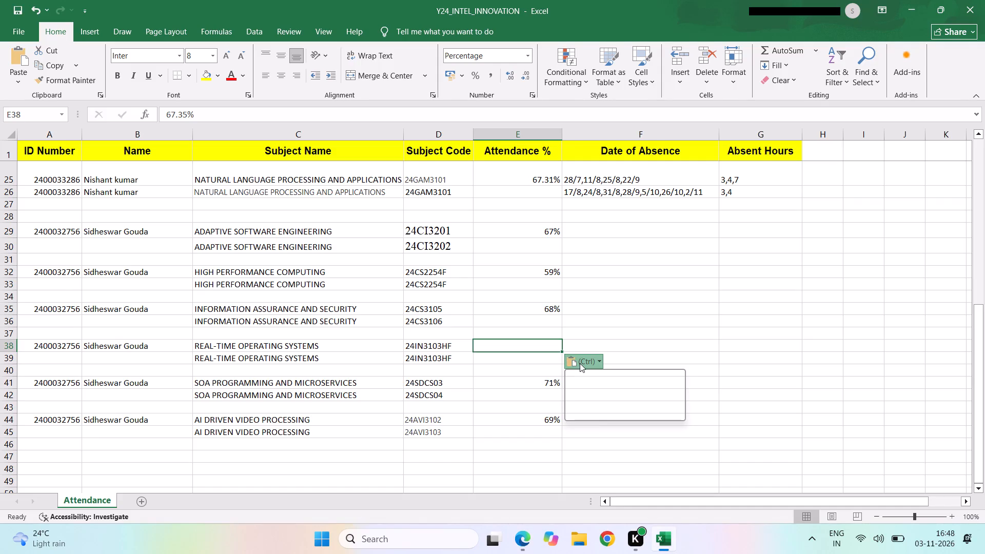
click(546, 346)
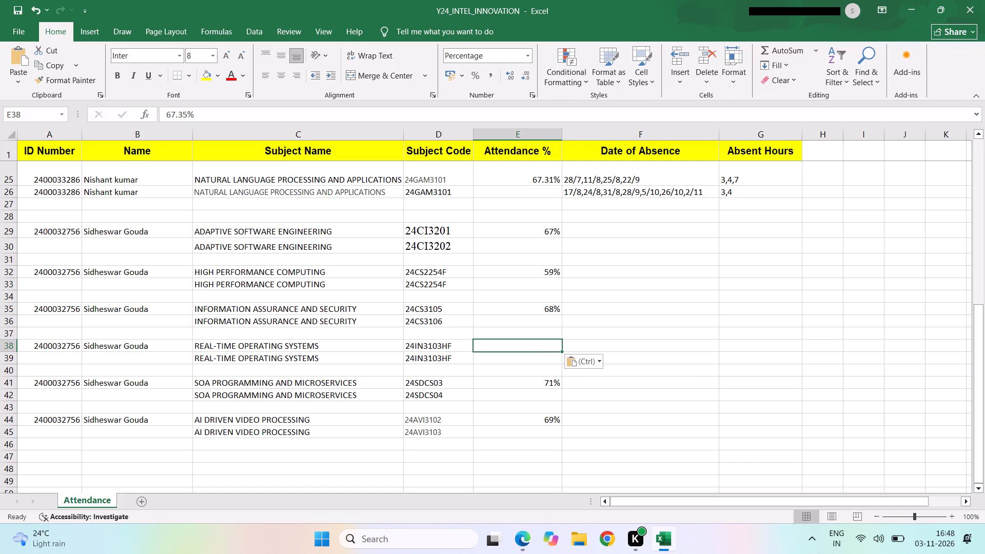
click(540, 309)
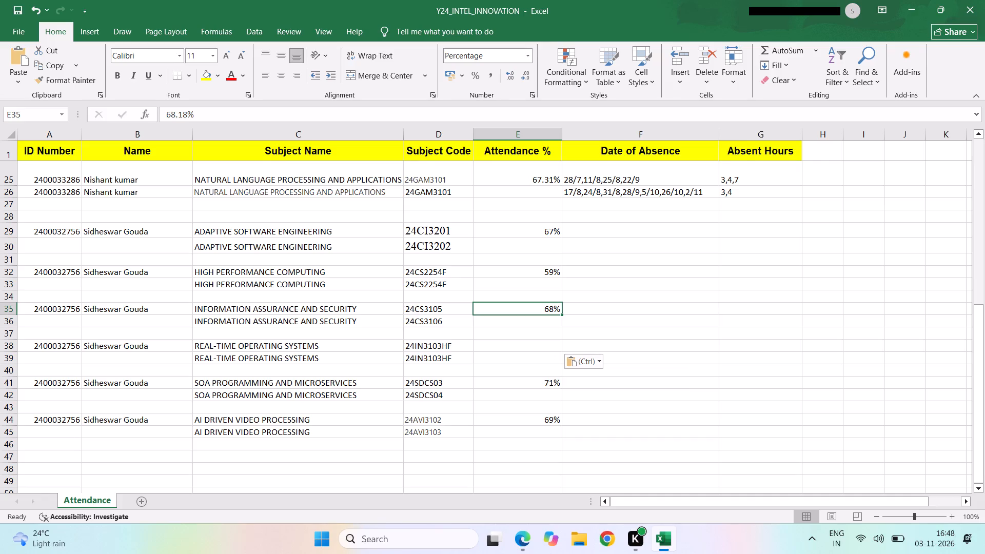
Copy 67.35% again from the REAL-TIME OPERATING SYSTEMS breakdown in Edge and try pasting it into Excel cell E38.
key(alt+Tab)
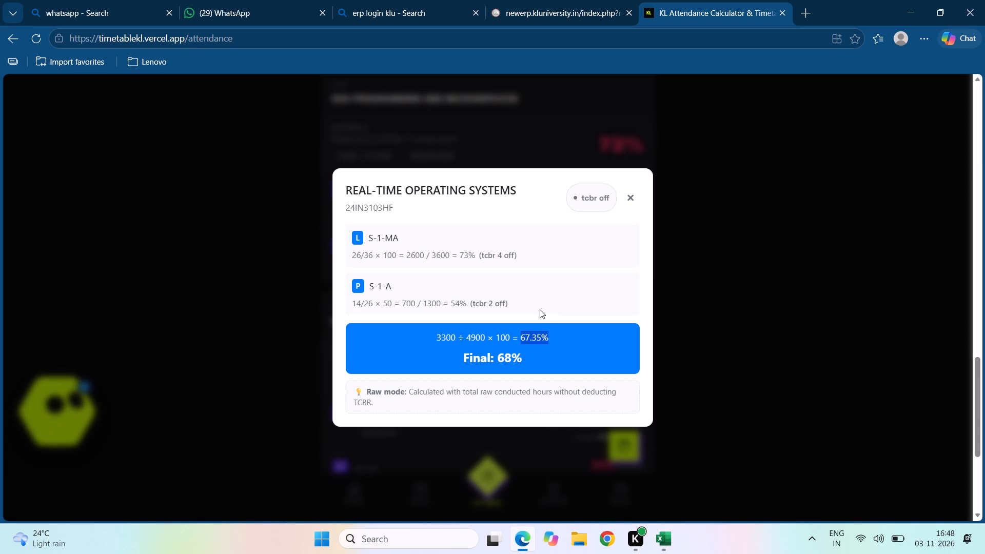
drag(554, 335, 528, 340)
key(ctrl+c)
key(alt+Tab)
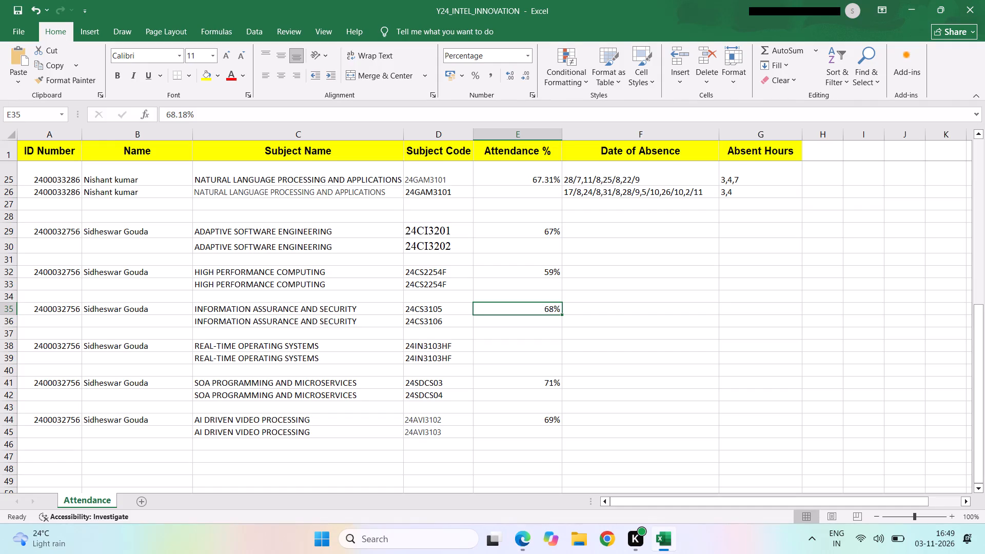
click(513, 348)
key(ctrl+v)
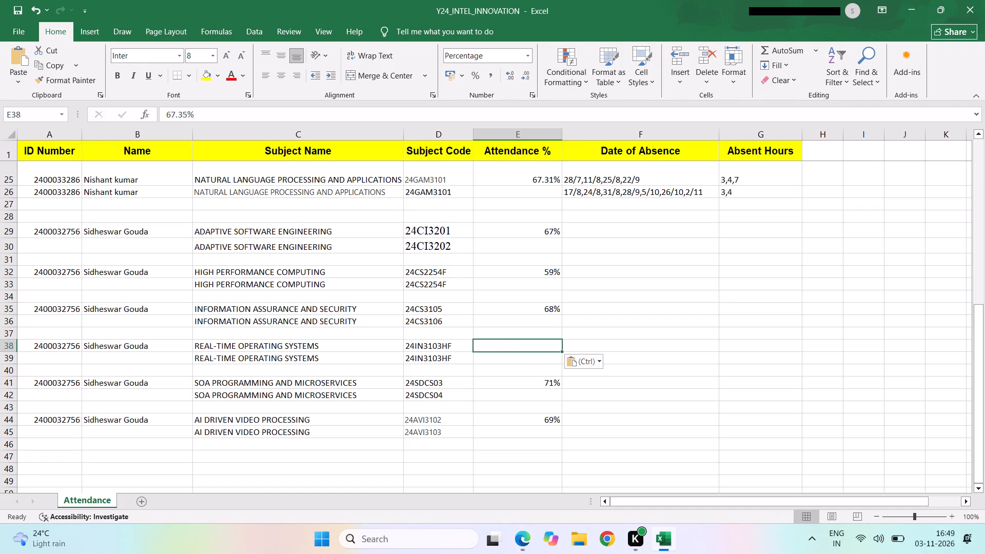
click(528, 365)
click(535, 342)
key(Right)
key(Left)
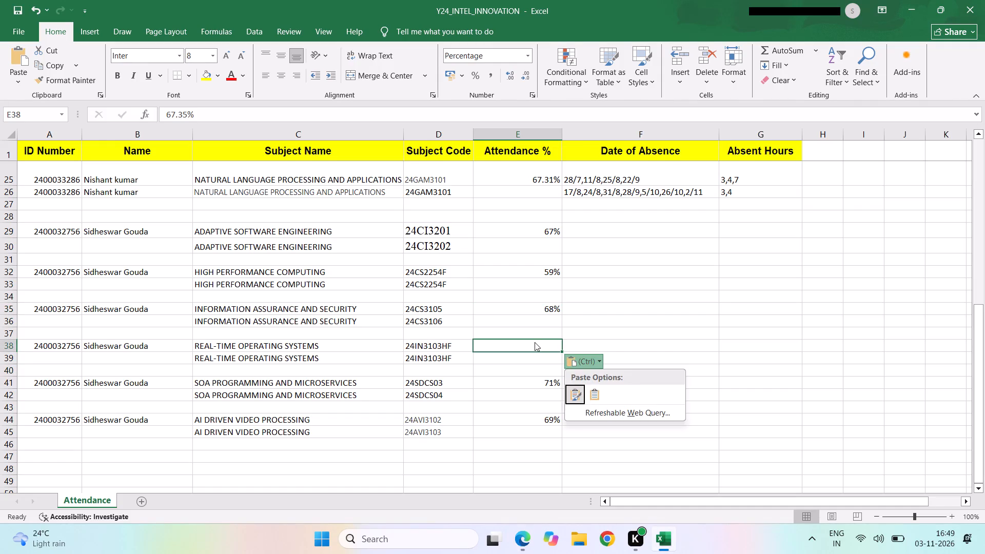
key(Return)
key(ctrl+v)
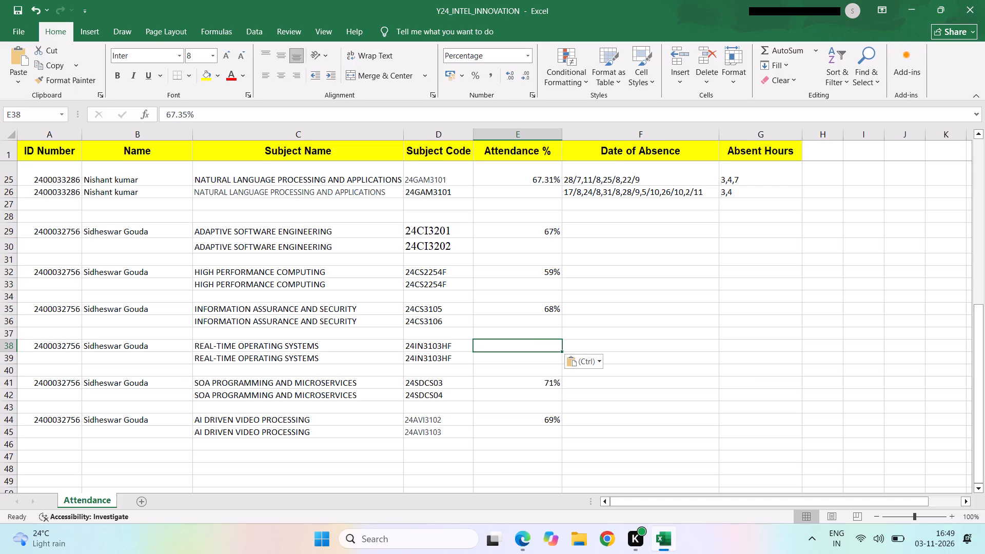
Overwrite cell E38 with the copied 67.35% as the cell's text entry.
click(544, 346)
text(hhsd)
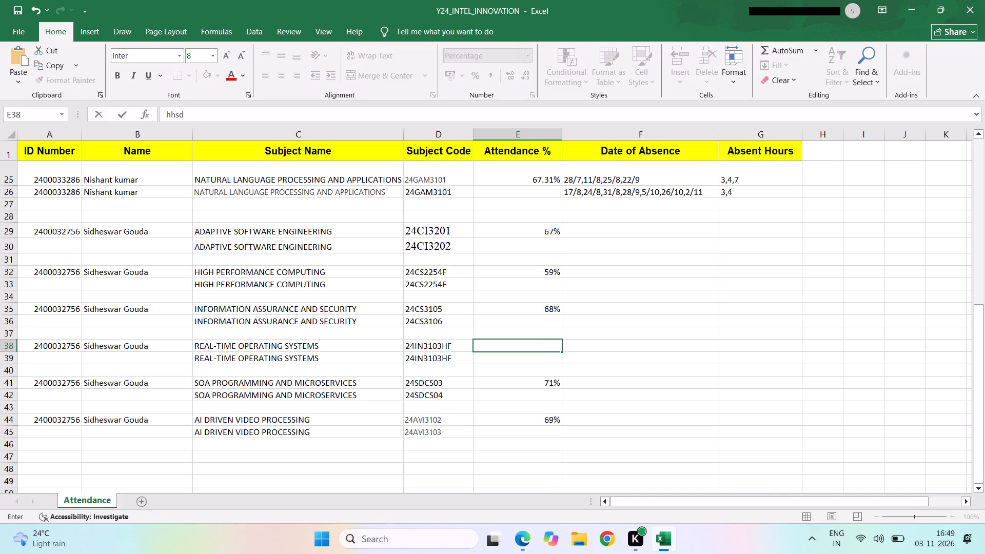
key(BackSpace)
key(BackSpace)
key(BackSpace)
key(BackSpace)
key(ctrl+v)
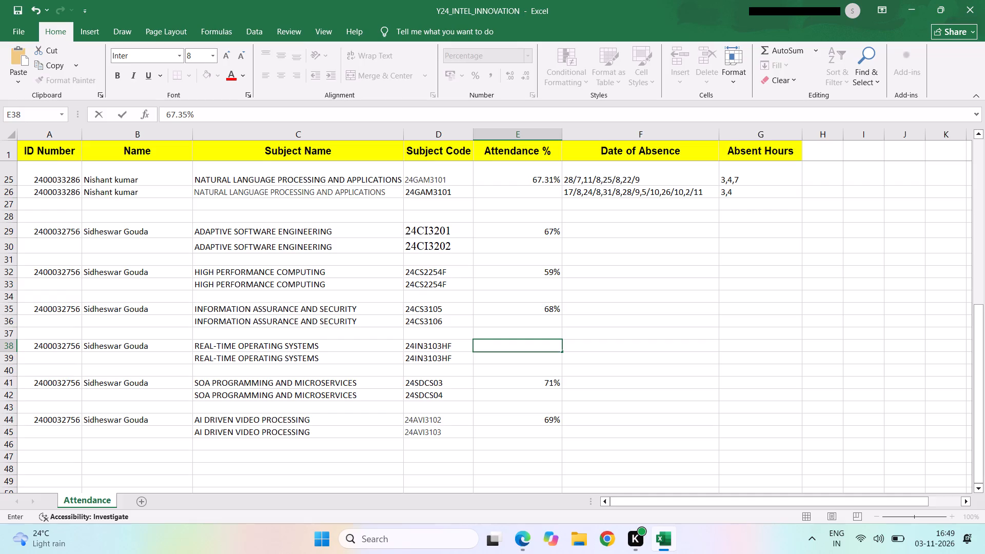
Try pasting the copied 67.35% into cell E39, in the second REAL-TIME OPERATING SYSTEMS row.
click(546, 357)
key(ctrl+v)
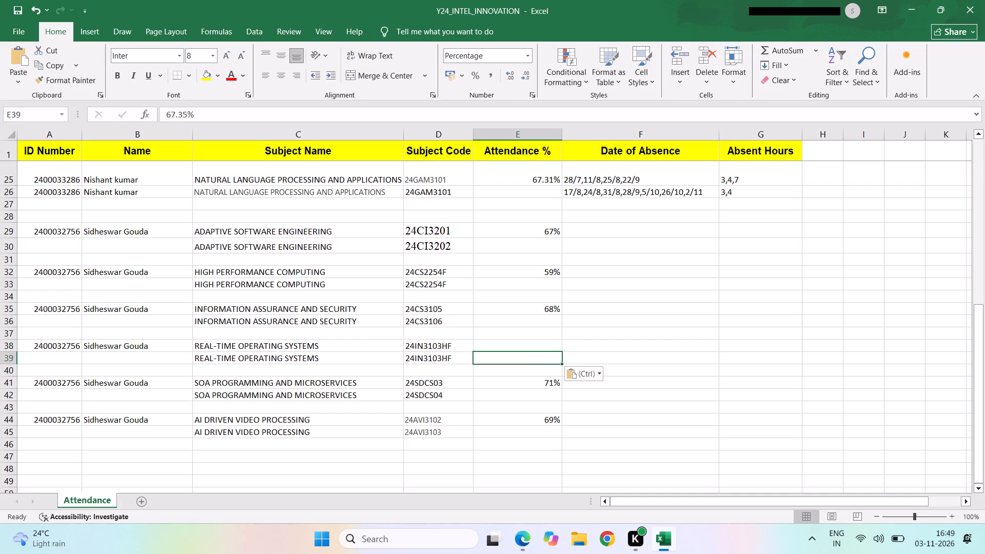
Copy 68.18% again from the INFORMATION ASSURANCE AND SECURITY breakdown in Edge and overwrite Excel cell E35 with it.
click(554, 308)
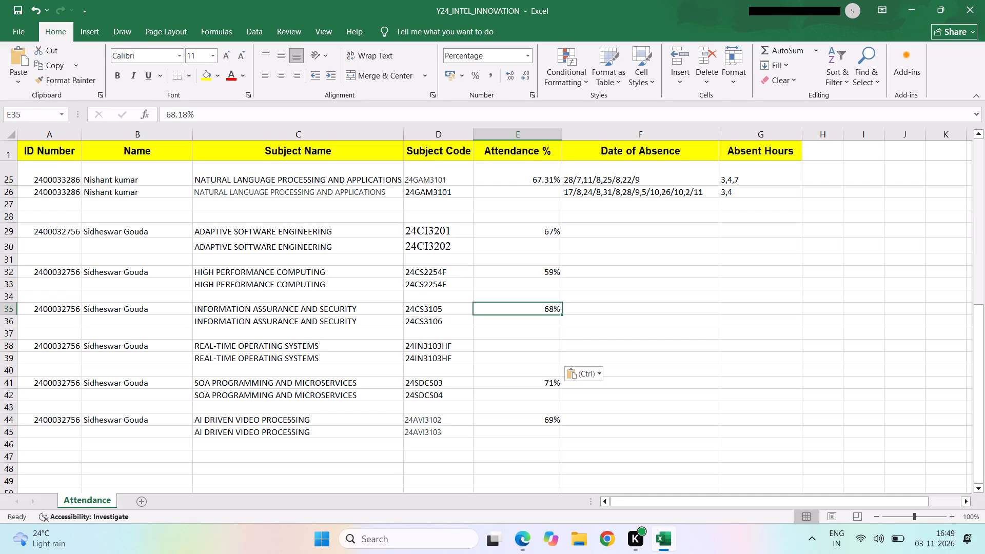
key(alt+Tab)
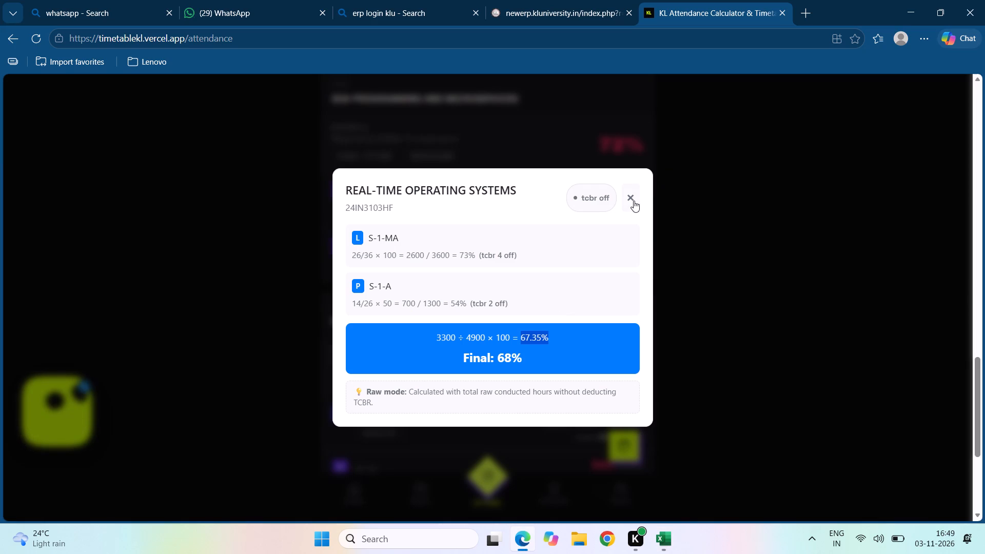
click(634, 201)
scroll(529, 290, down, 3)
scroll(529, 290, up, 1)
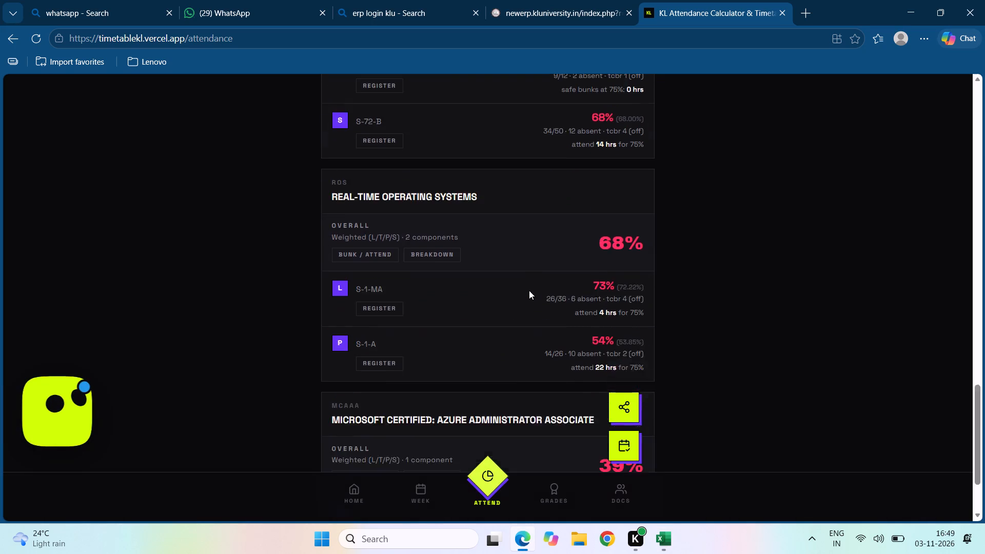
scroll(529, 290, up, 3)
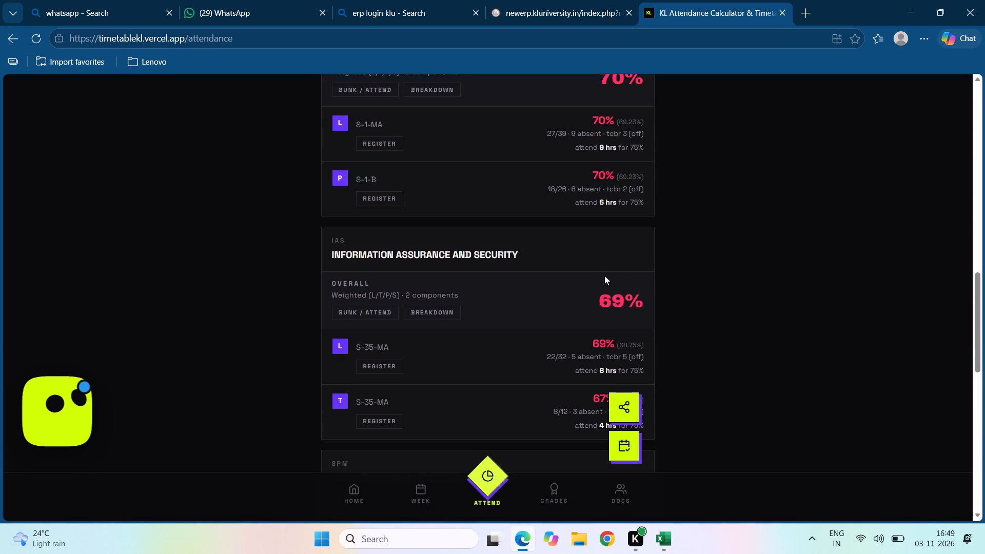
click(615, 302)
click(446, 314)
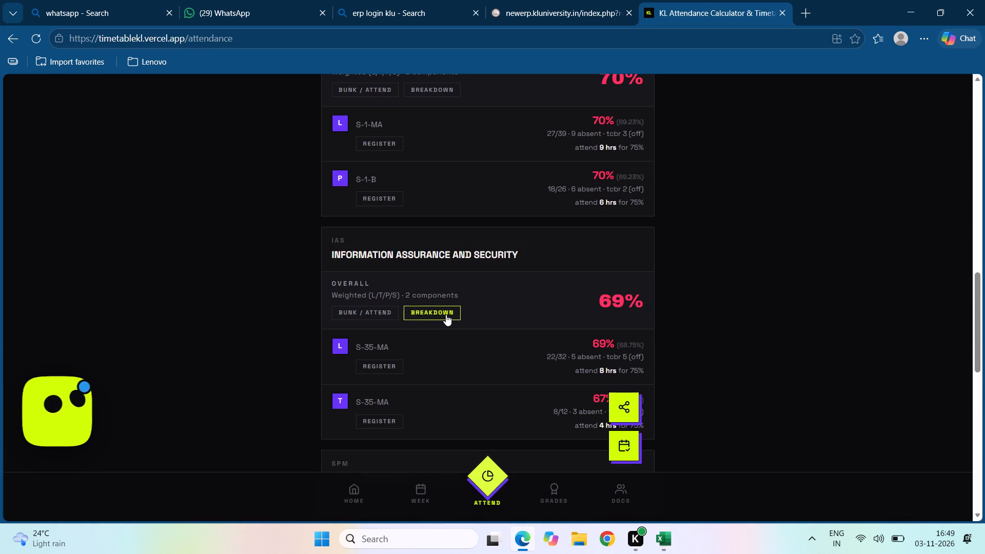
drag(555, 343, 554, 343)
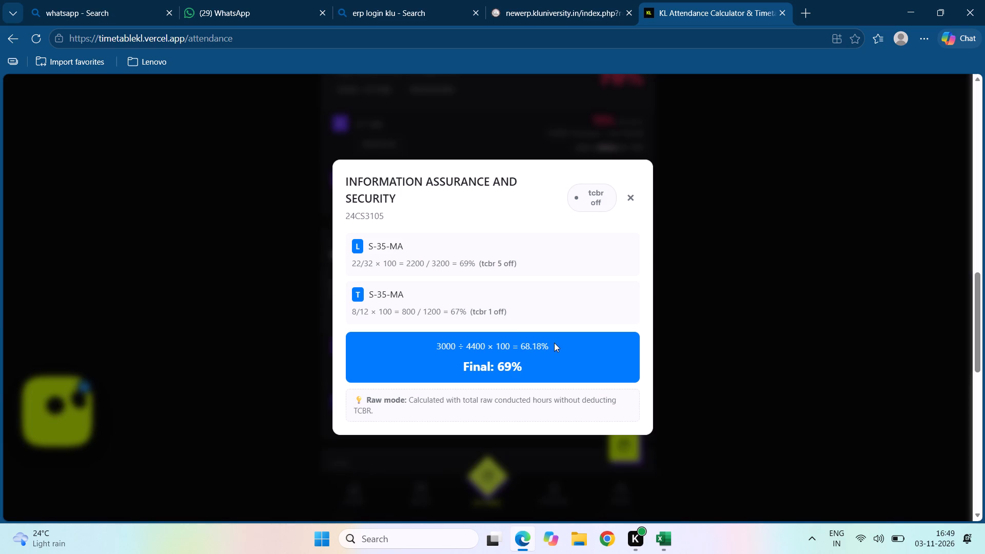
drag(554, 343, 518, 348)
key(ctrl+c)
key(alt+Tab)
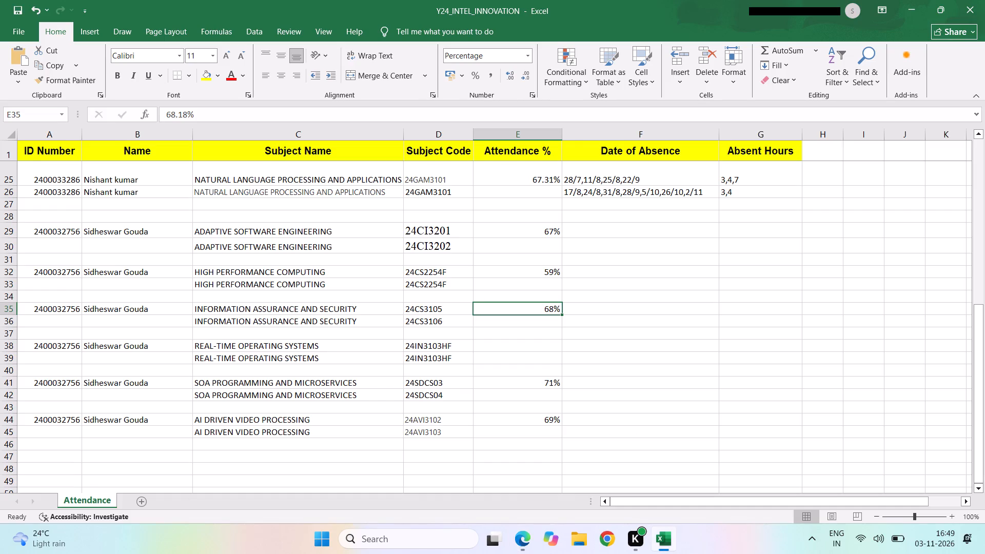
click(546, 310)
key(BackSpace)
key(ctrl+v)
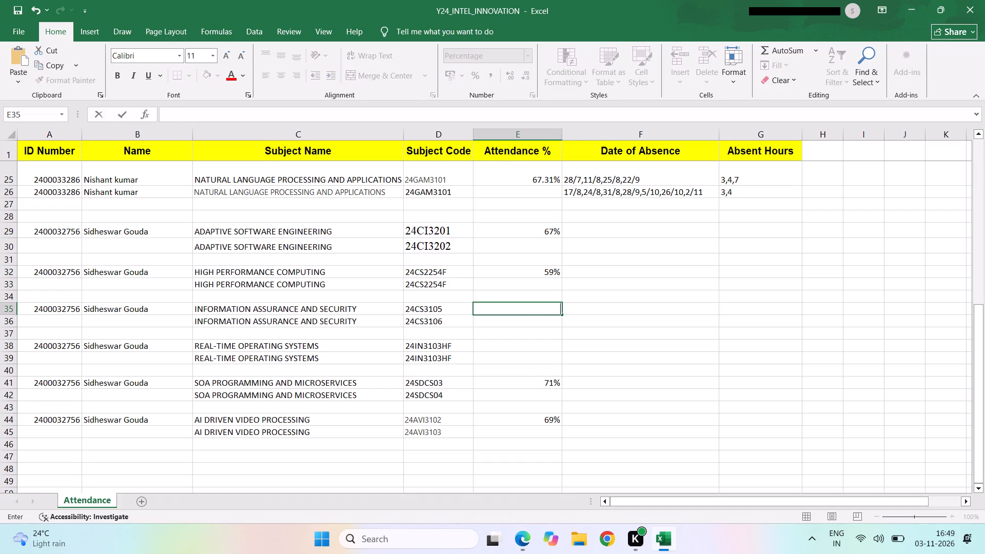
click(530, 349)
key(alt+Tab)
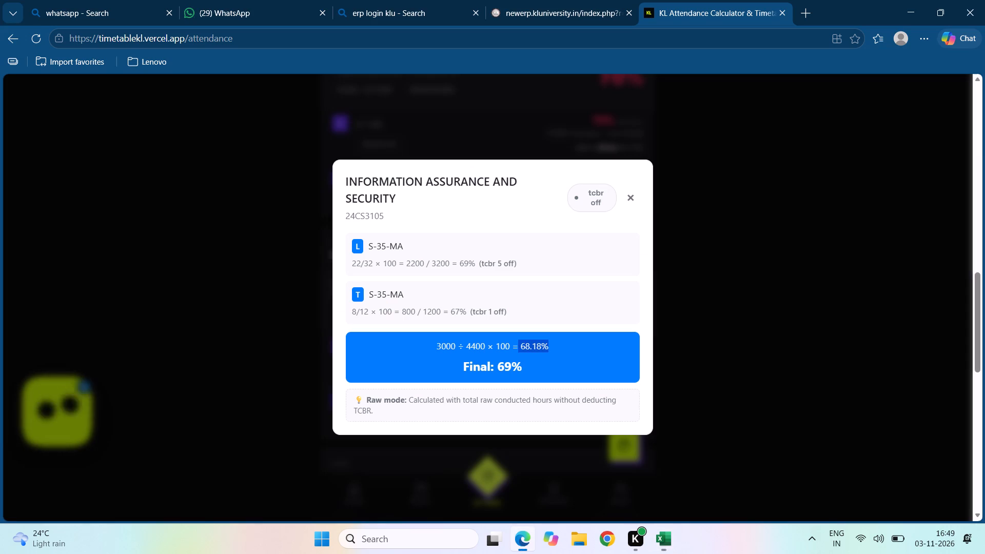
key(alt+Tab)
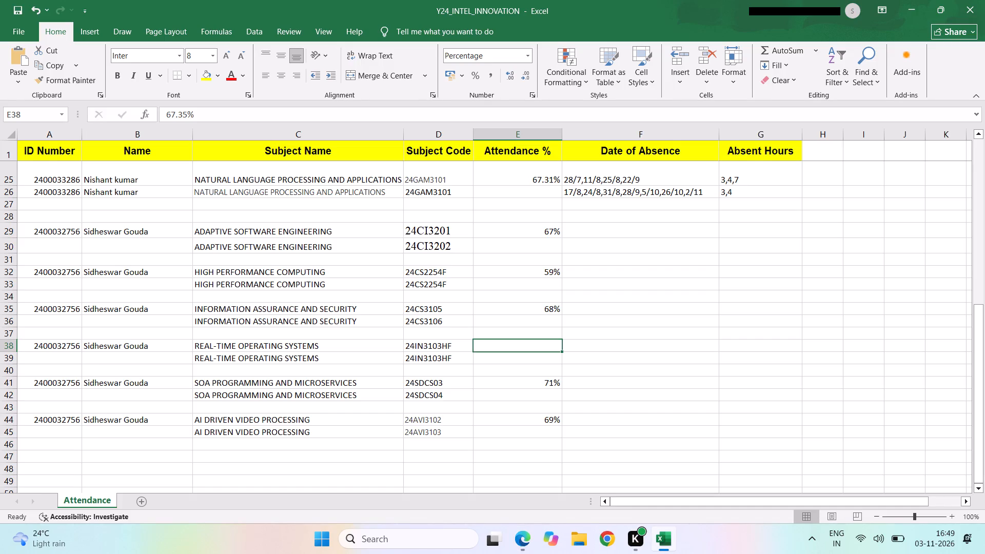
Undo the E39 paste and all the exact-percentage replacements in the Attendance % cells from E29 to E44.
key(ctrl+z)
key(ctrl+z)
key(ctrl+z)
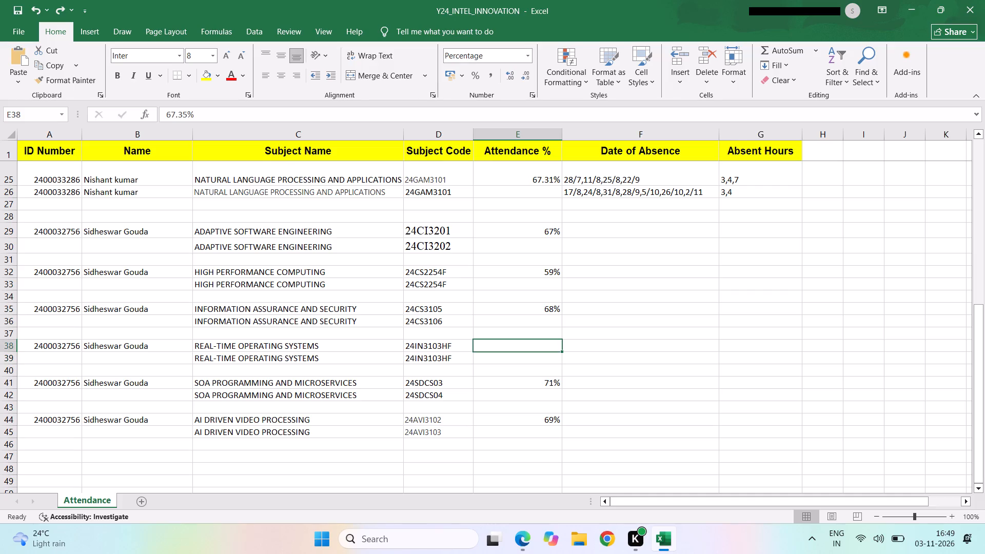
key(ctrl+z)
key(ctrl+z)
key(ctrl+Return)
key(ctrl+z)
key(ctrl+z)
key(ctrl+z)
key(ctrl+z)
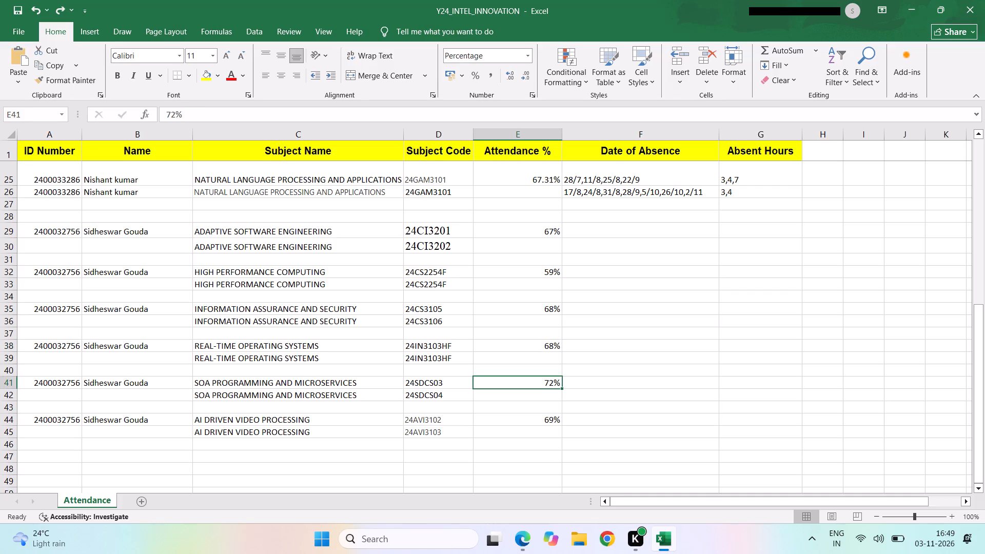
key(ctrl+z)
key(ctrl+z)
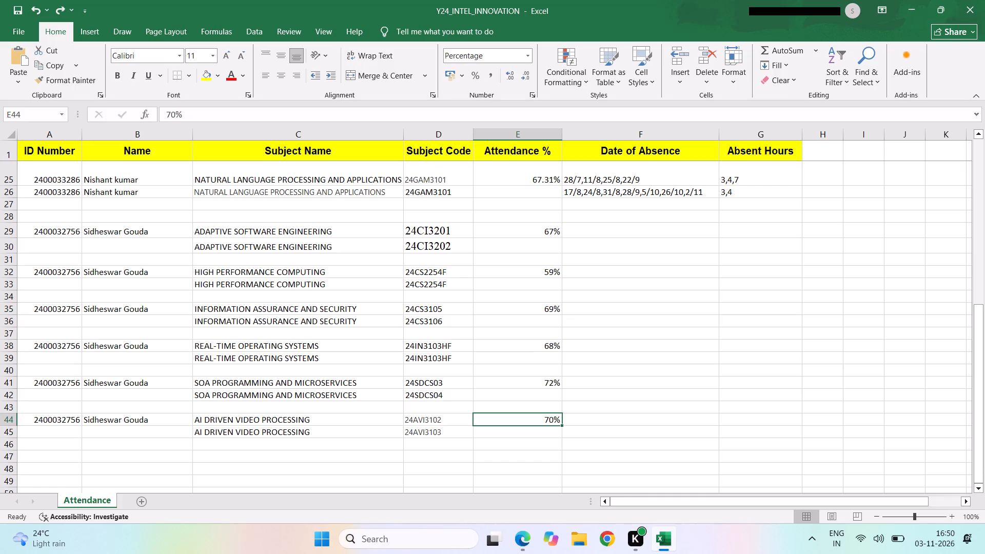
key(ctrl+z)
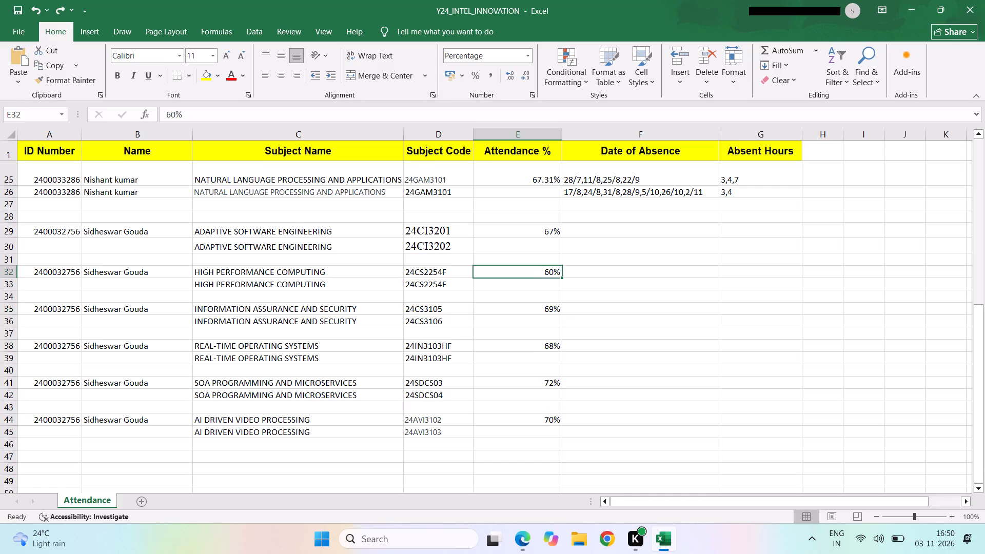
key(ctrl+z)
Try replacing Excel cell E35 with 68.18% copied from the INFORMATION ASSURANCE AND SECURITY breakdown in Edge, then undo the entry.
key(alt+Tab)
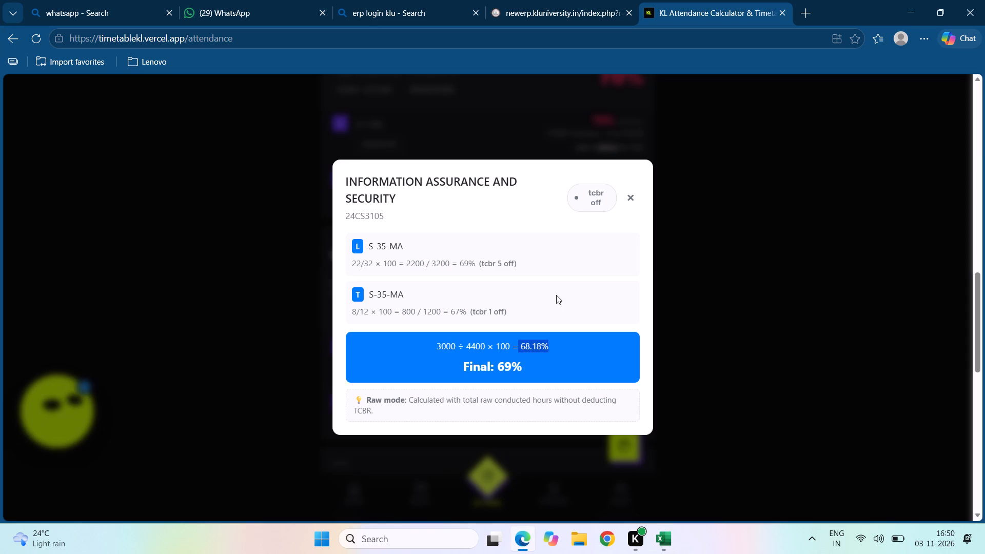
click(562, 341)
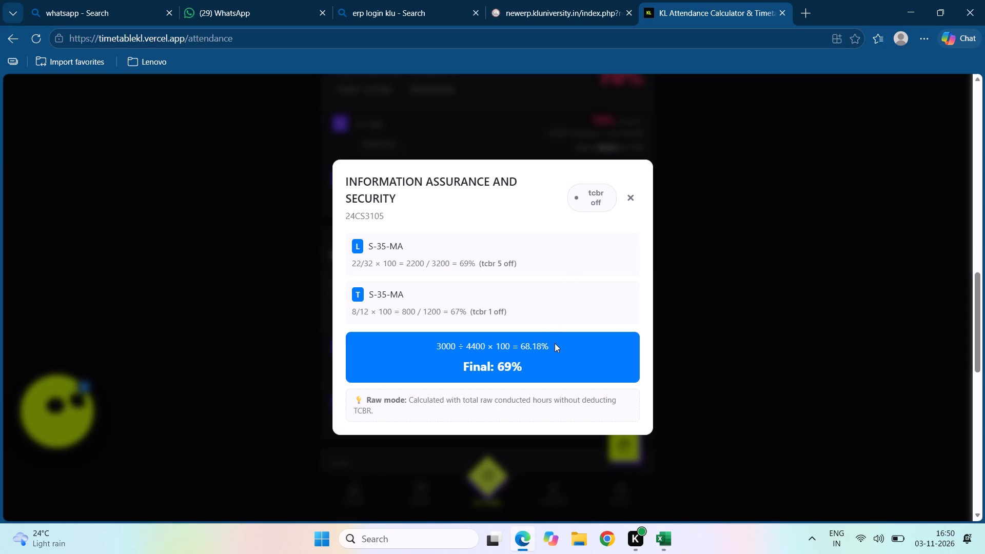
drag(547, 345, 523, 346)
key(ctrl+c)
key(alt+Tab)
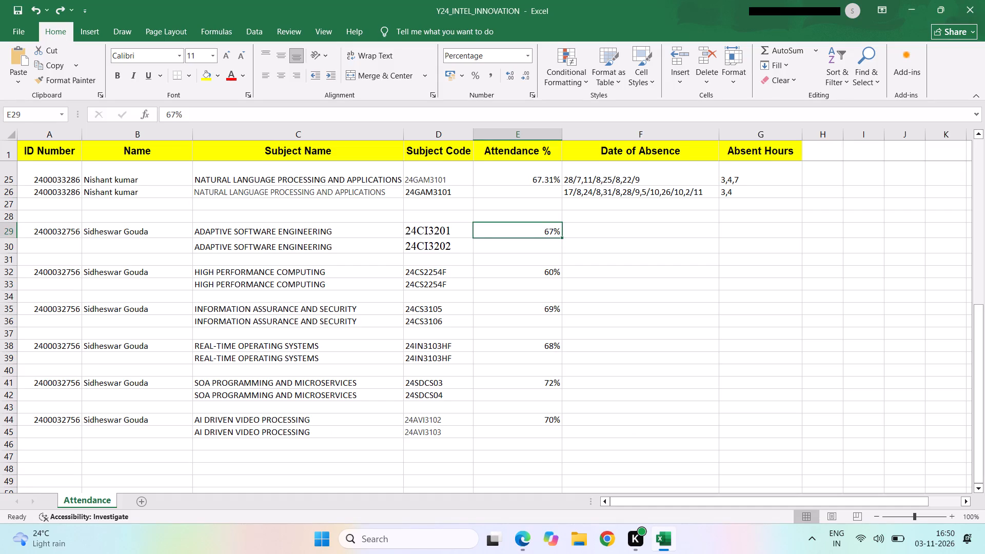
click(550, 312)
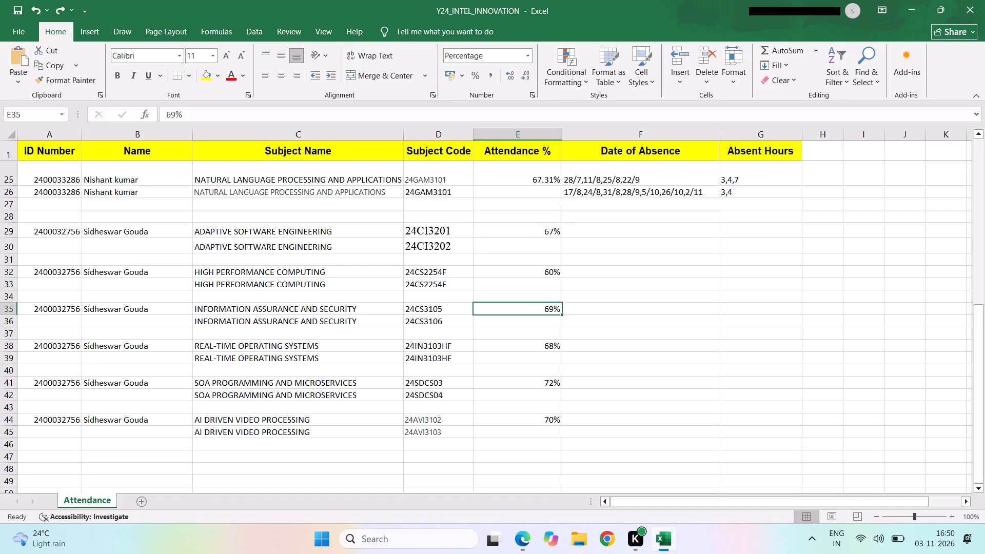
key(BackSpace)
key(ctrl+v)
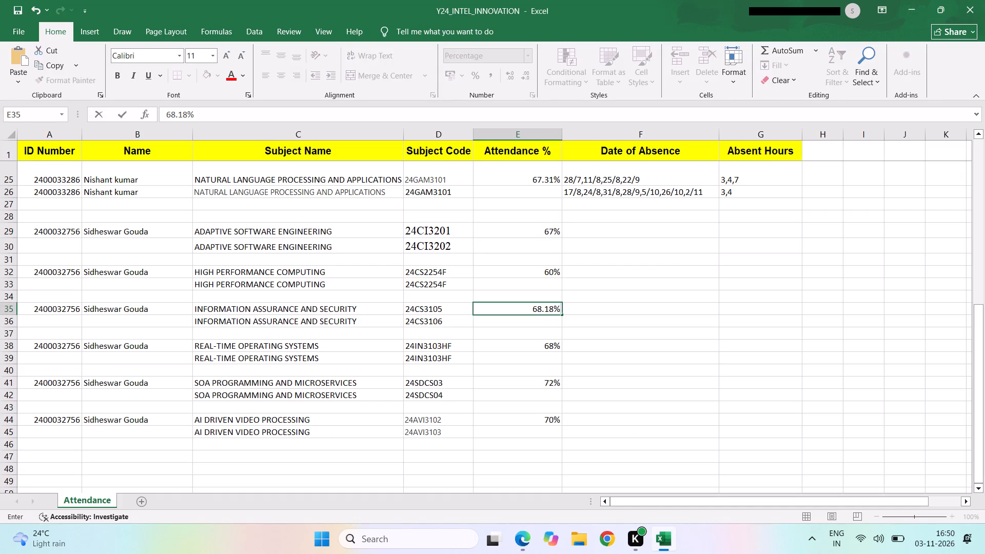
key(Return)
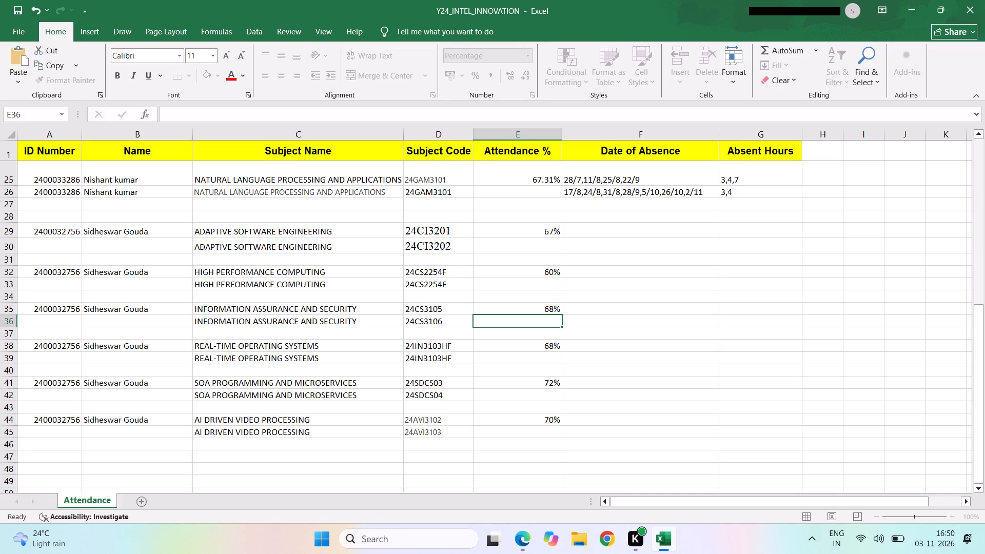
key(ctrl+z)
Copy 68.18% from the INFORMATION ASSURANCE AND SECURITY breakdown in Edge and replace the content of Excel cell E35 with it.
key(alt+Tab)
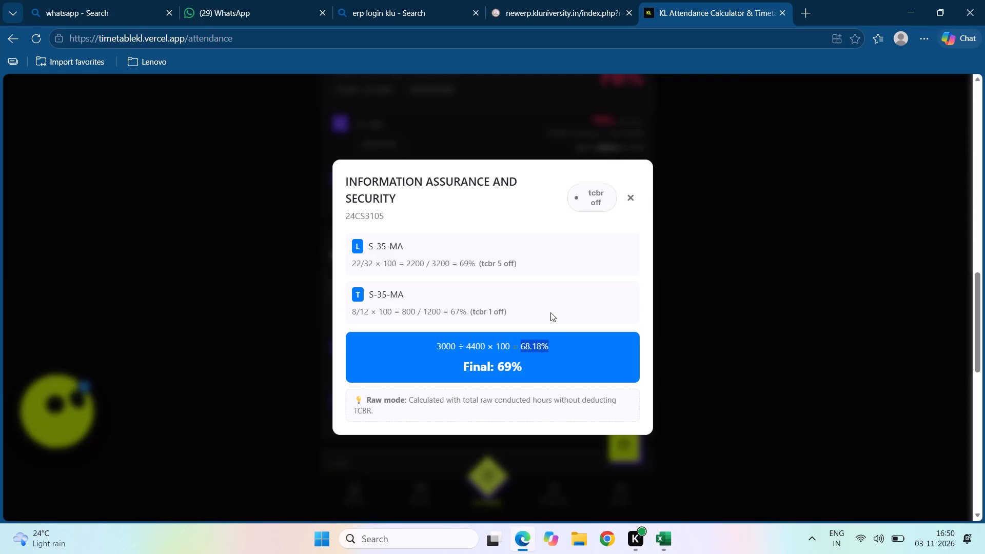
click(574, 347)
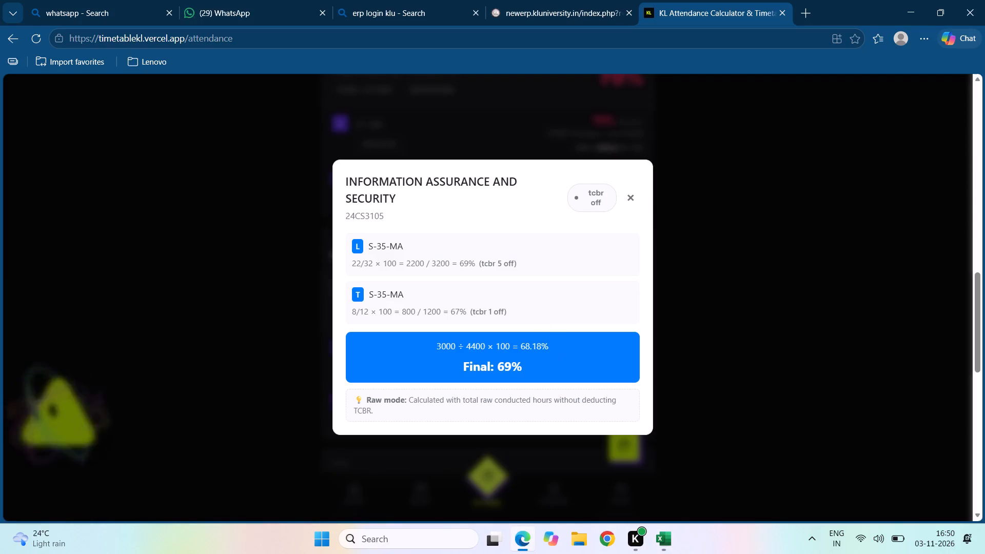
drag(547, 345, 522, 344)
key(ctrl+c)
key(alt+Tab)
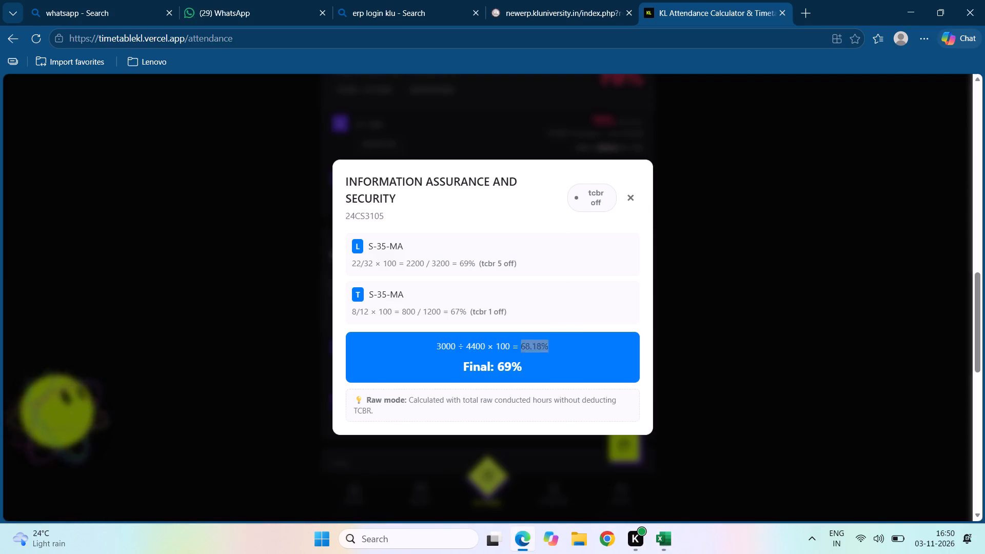
key(ctrl+v)
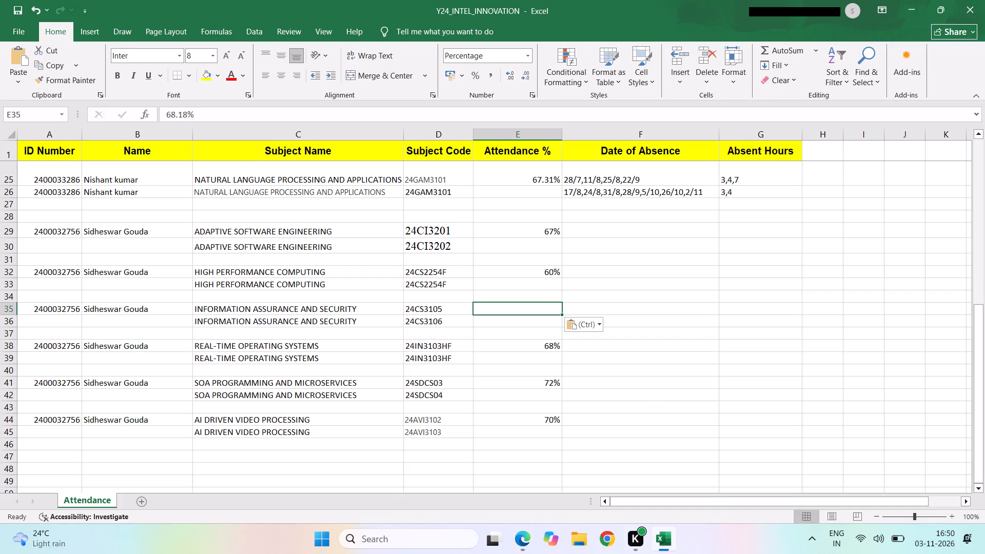
key(ctrl+z)
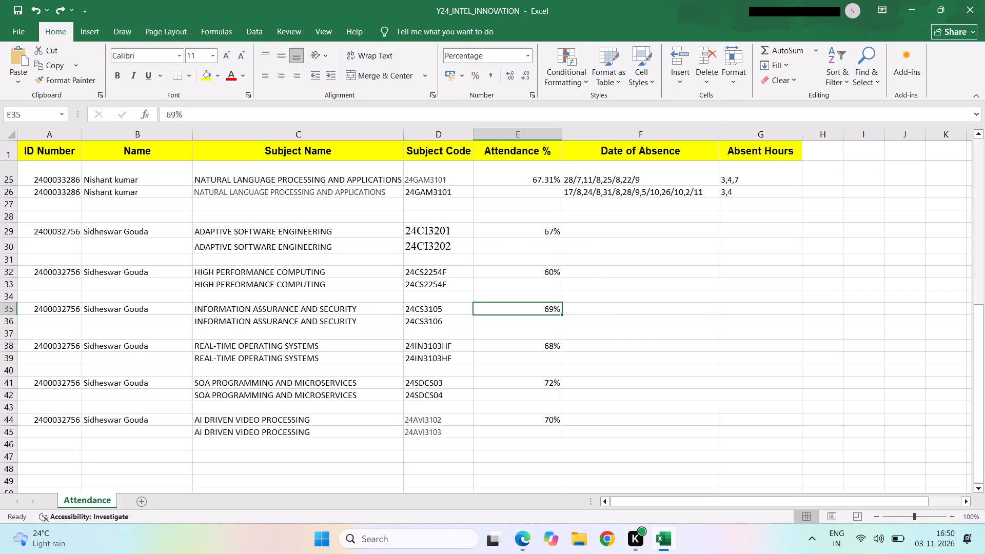
key(BackSpace)
key(ctrl+v)
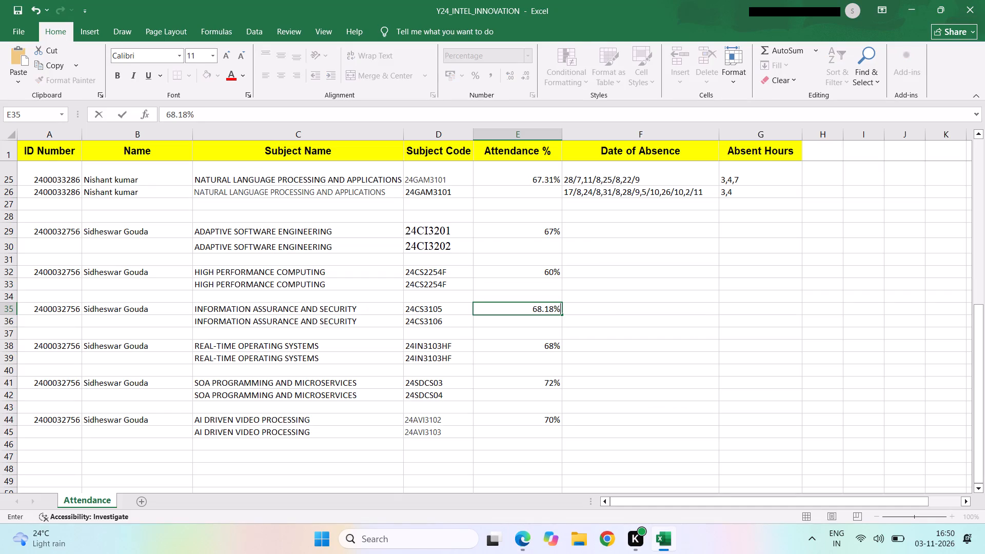
click(536, 354)
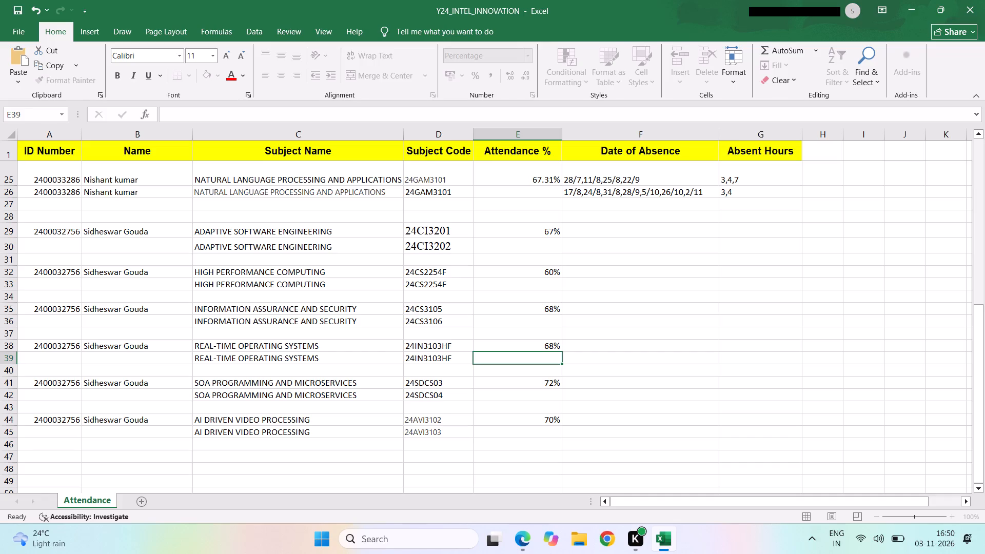
Review how absence dates and hours are recorded for the earlier students, and select the Date of Absence cell F29.
scroll(545, 315, up, 6)
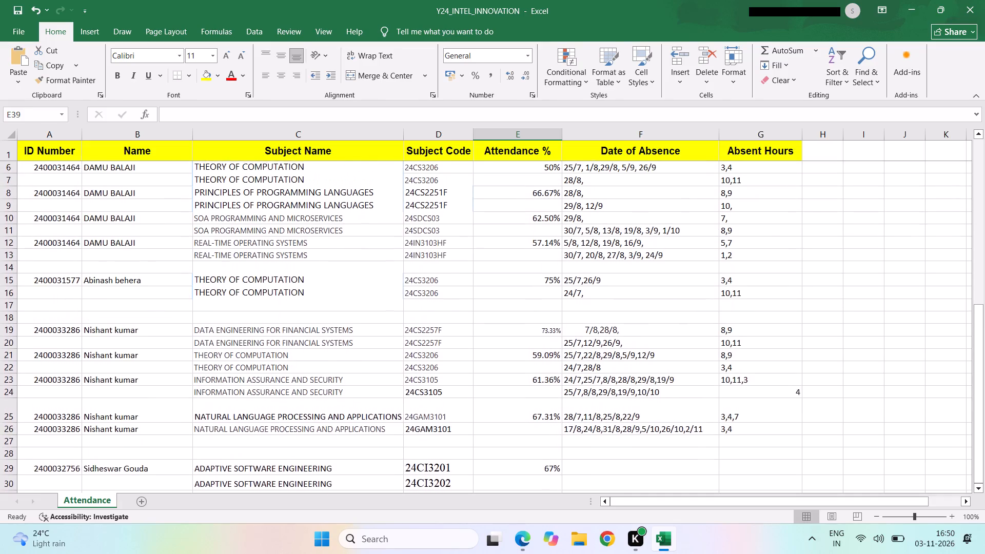
scroll(545, 315, up, 1)
scroll(545, 315, down, 3)
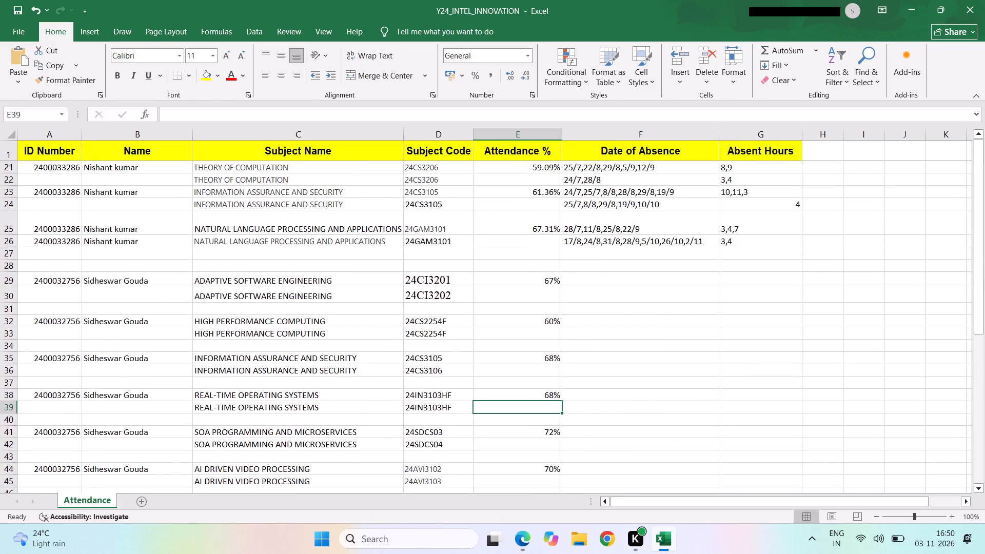
click(614, 293)
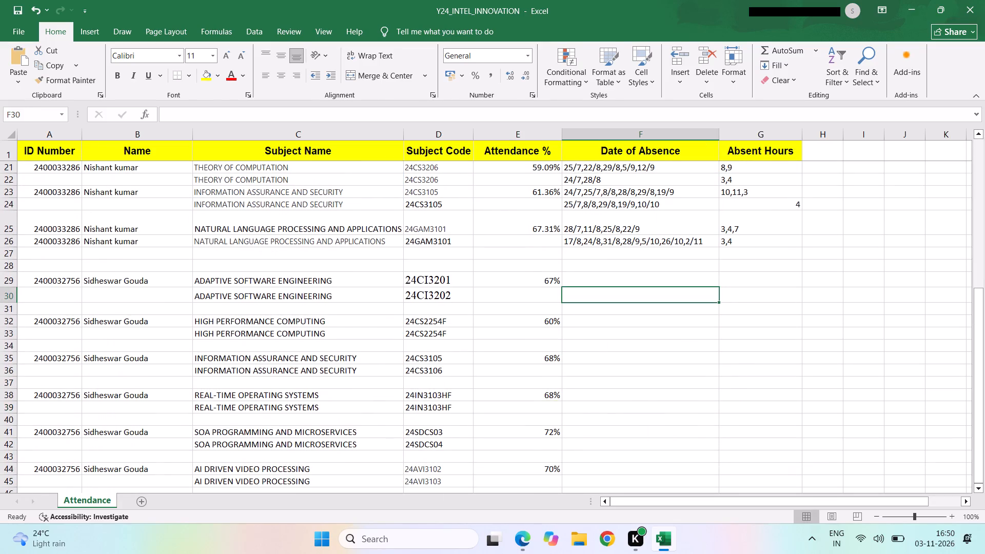
click(605, 282)
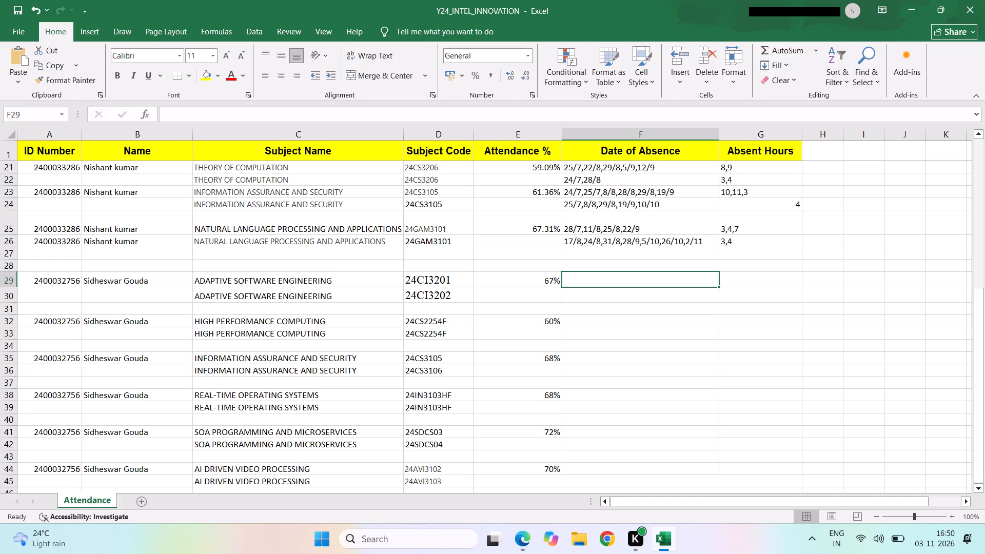
Switch to Edge, dismiss the breakdown, and check tomorrow's plan in the SOA PROGRAMMING AND MICROSERVICES bunk calculator.
key(alt+Tab)
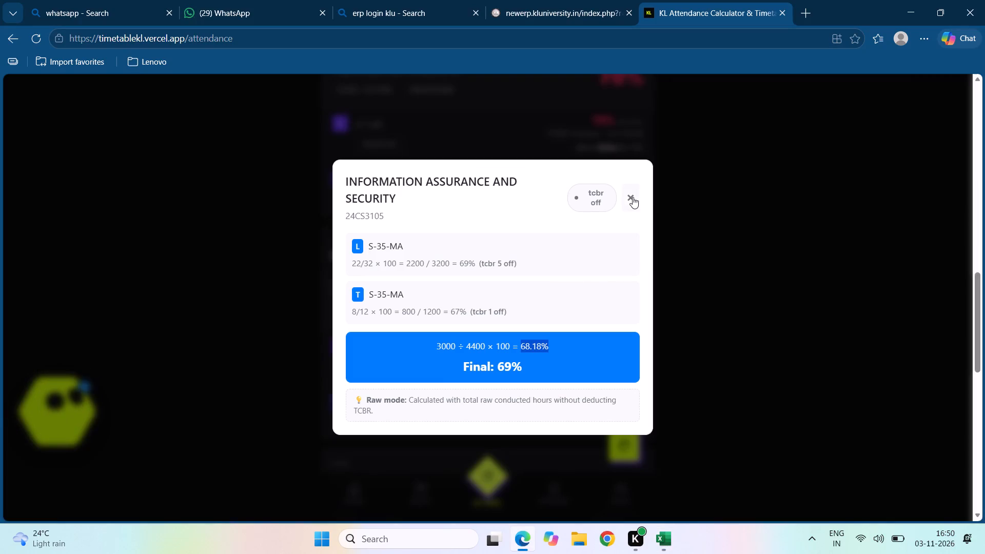
click(633, 197)
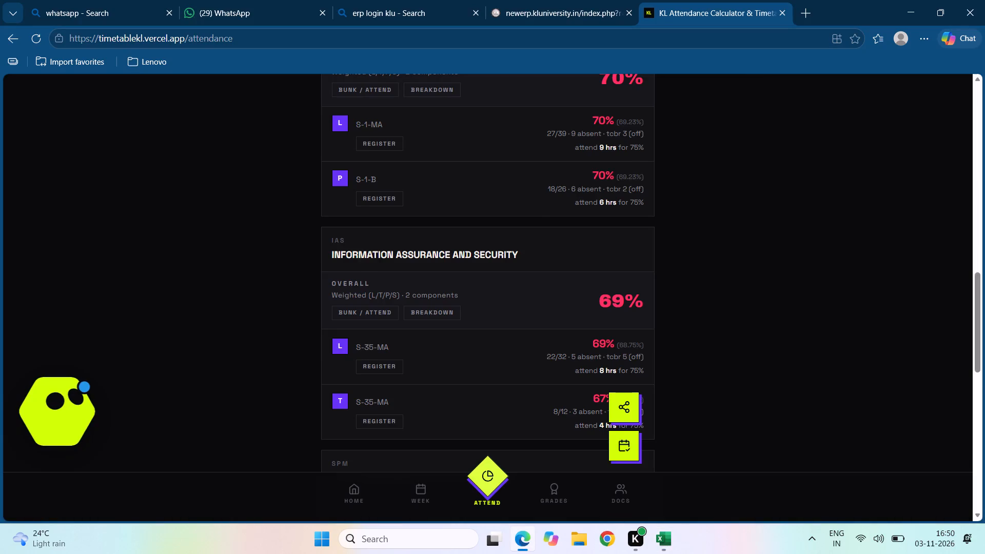
scroll(526, 225, down, 4)
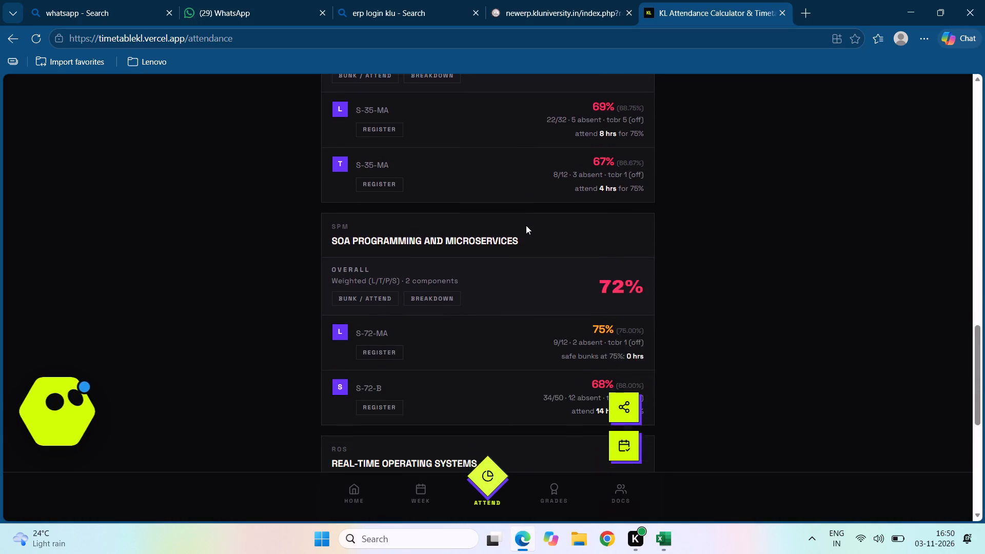
scroll(526, 225, down, 2)
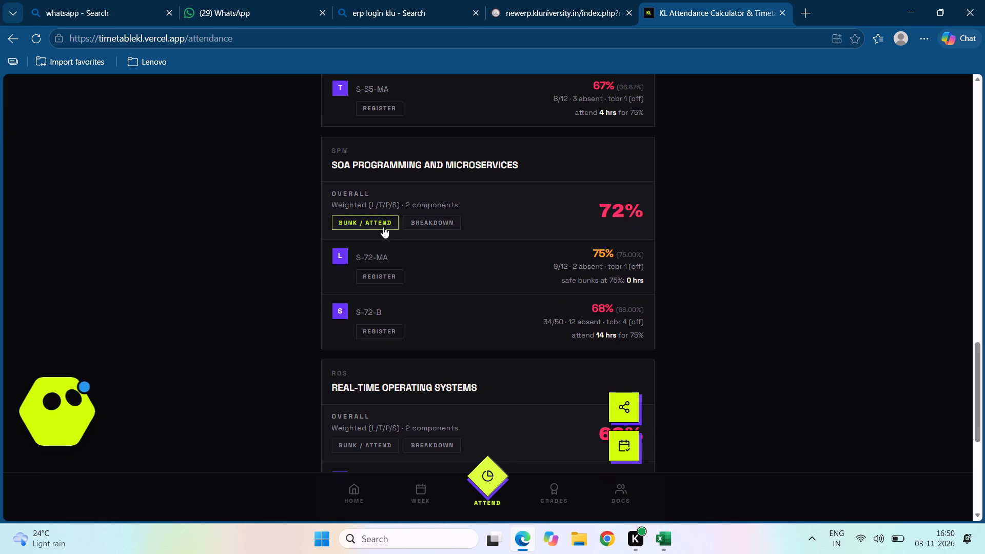
click(378, 223)
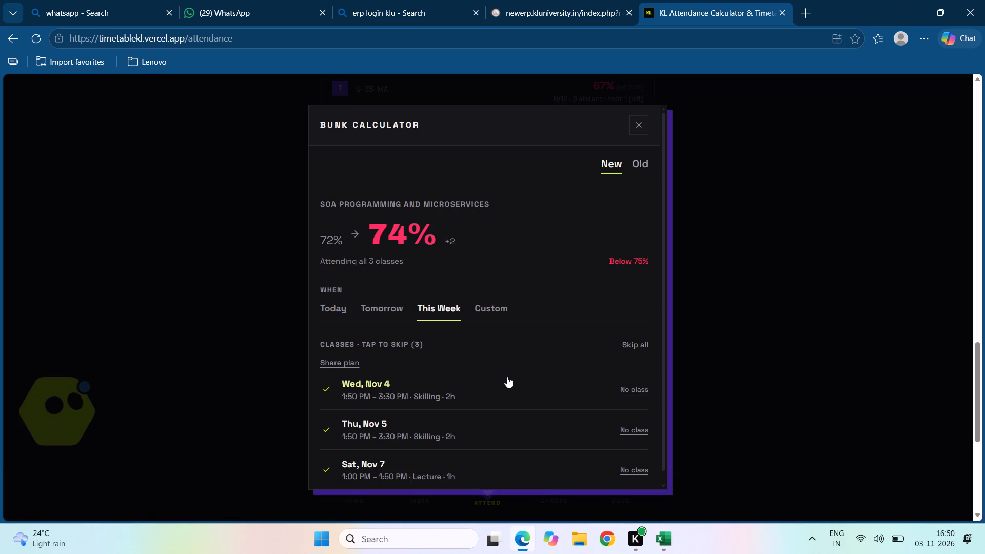
click(385, 310)
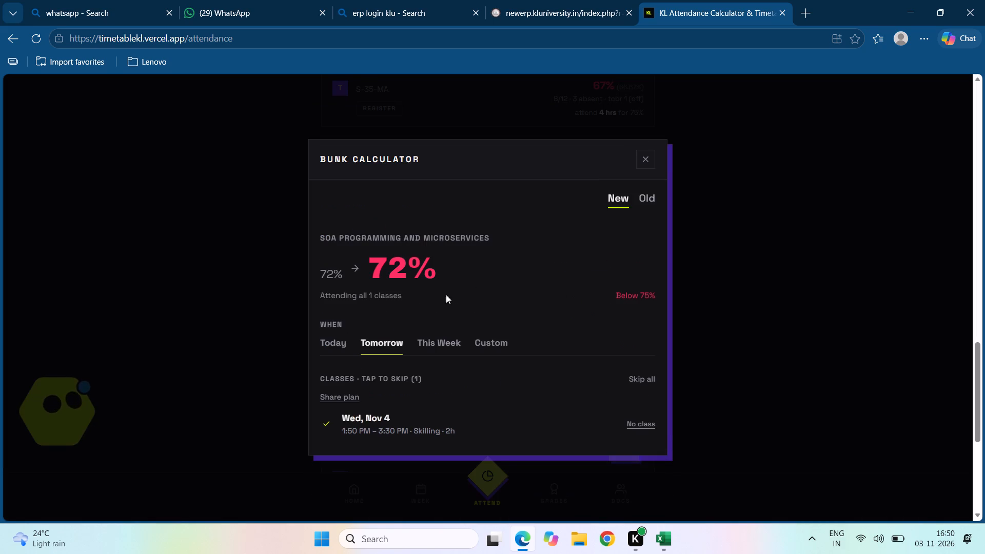
click(643, 163)
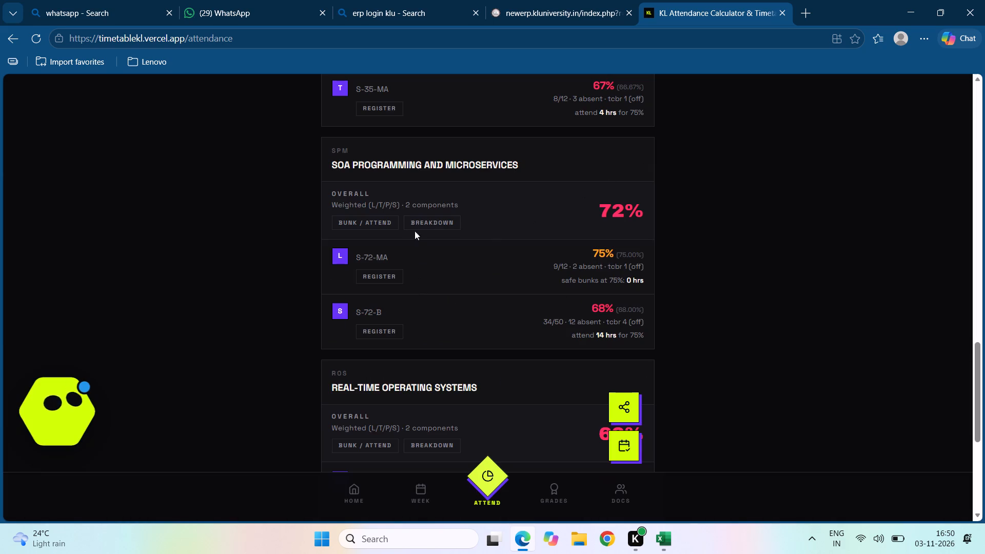
Try to open the attendance register for the S-72-MA lecture component of SOA PROGRAMMING AND MICROSERVICES.
click(379, 271)
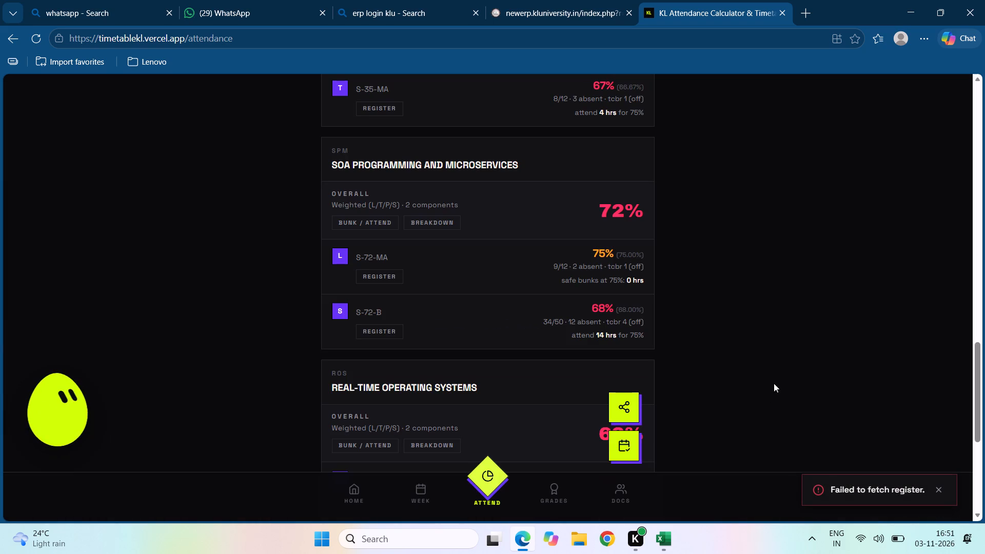
Look back through the subject attendance cards up to ADAPTIVE SOFTWARE ENGINEERING and the page's heading.
scroll(560, 324, down, 7)
scroll(560, 324, up, 7)
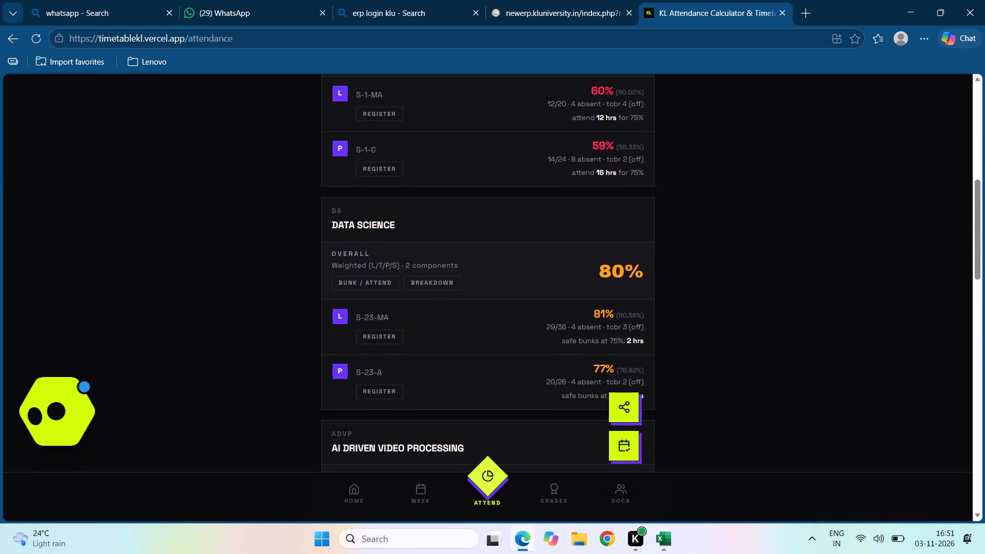
scroll(560, 324, up, 3)
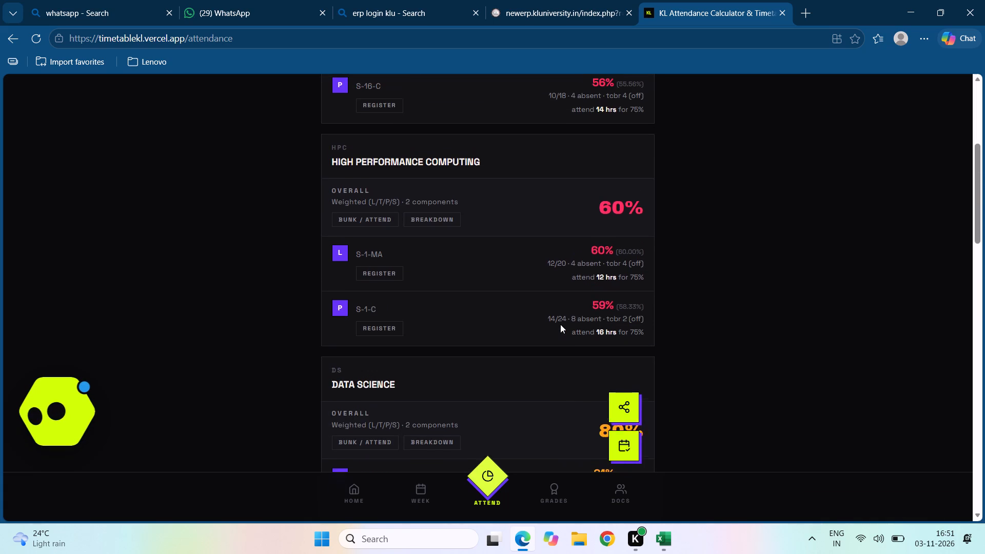
scroll(560, 324, up, 3)
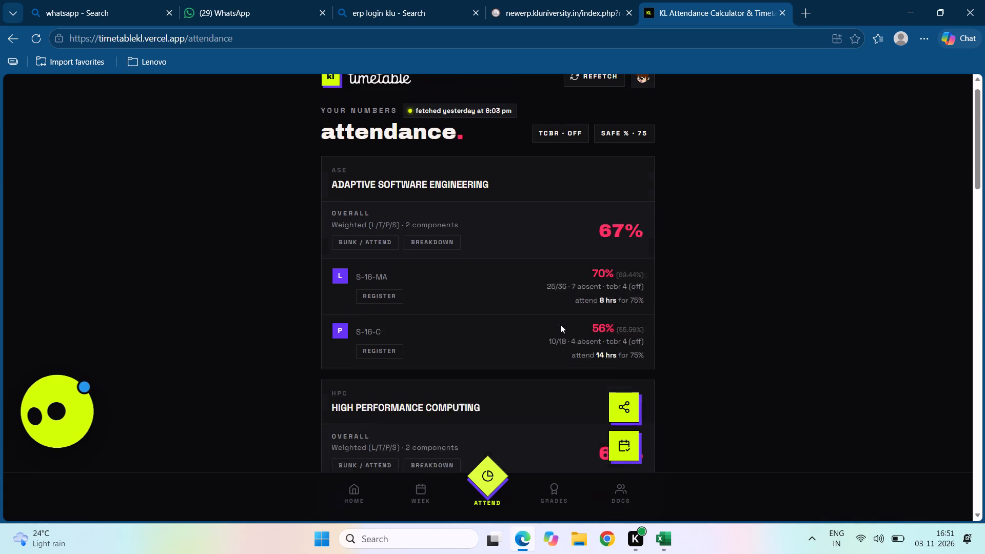
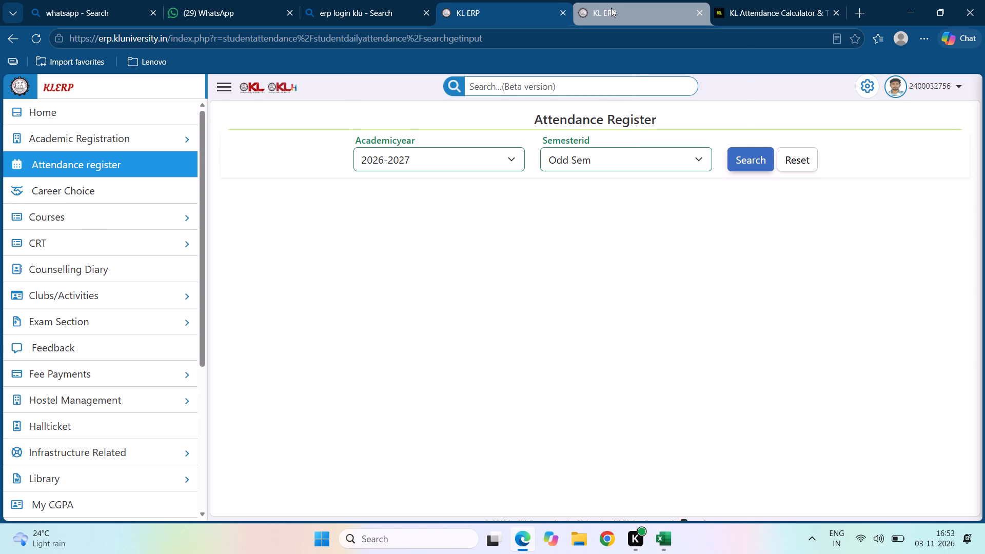
Close the duplicate KL ERP tab with the empty Attendance Register search.
click(699, 13)
Find yesterday's KL University Attendance Calculator visit in the browsing history and open that site in a new tab.
click(723, 10)
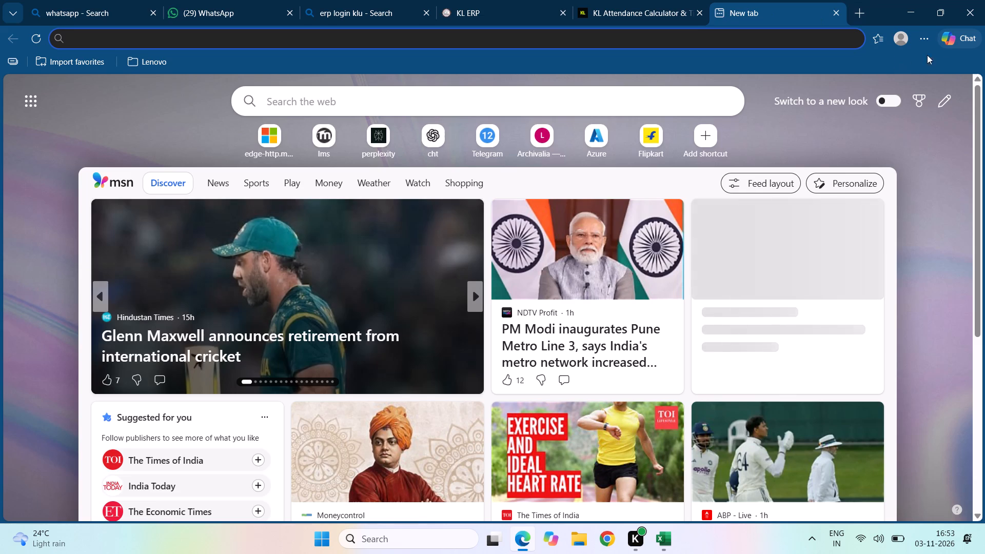
click(927, 36)
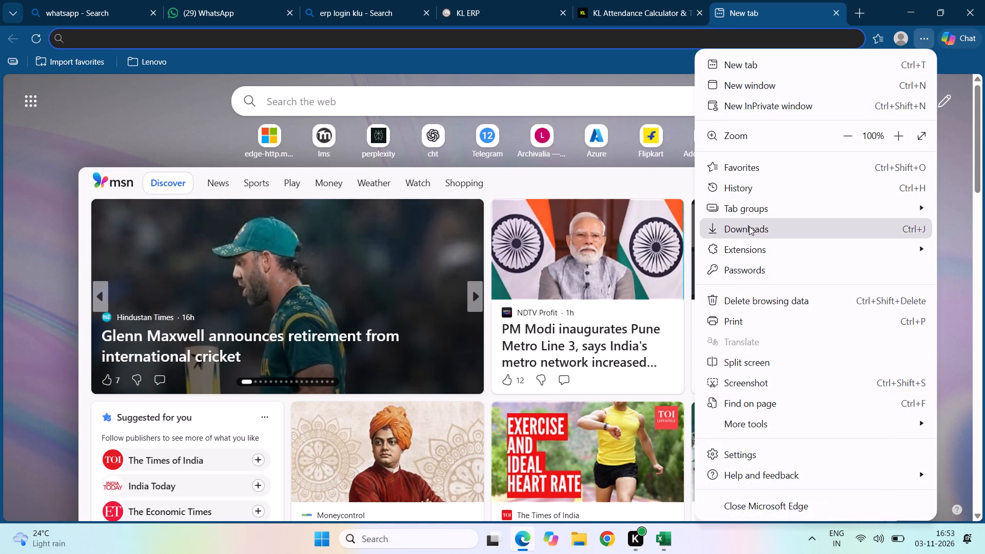
click(759, 185)
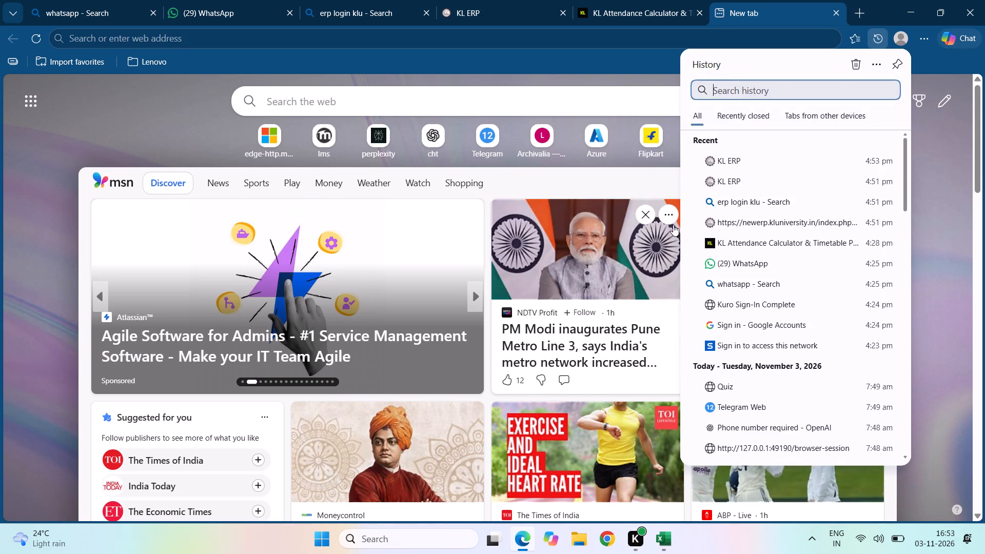
scroll(722, 265, down, 5)
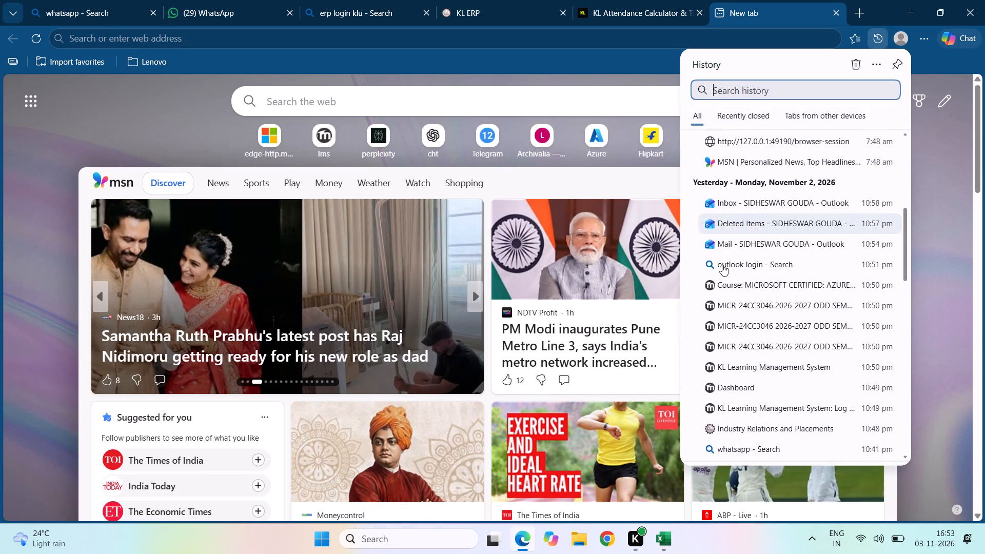
scroll(722, 265, down, 4)
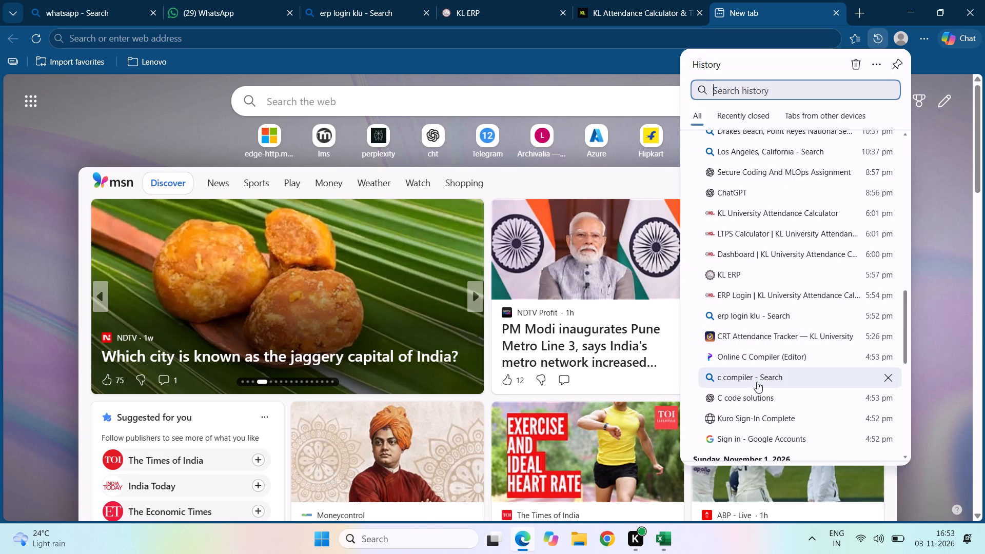
scroll(757, 382, up, 1)
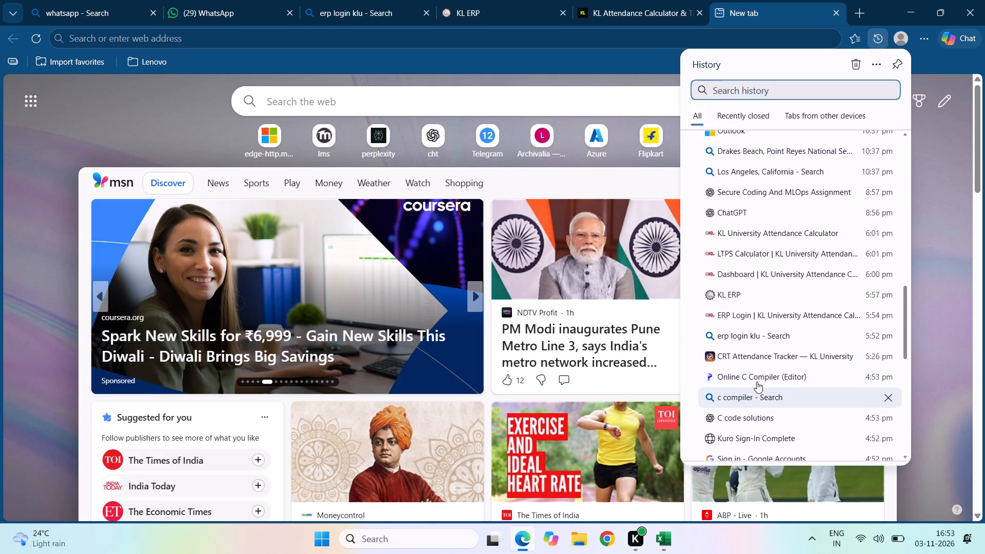
scroll(757, 382, up, 6)
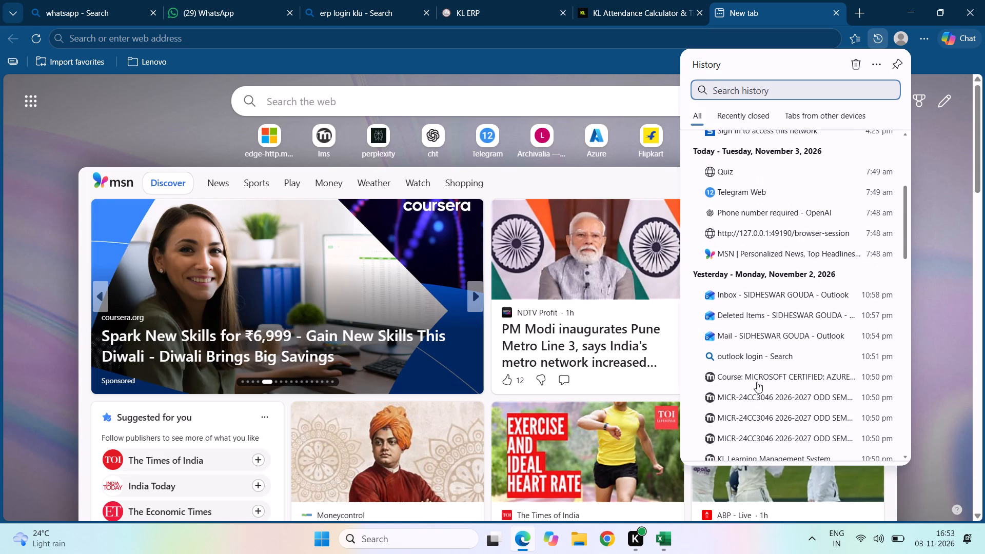
scroll(757, 382, up, 5)
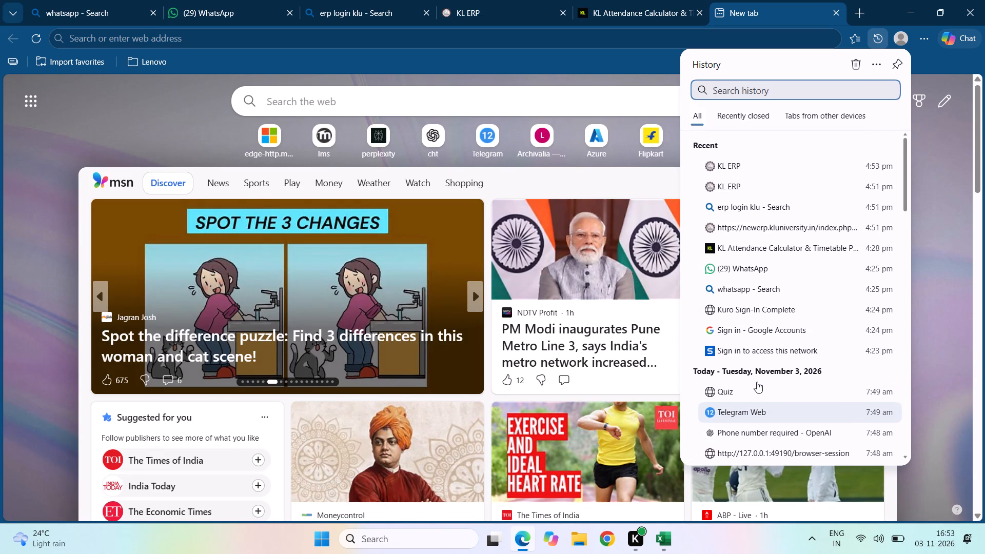
scroll(757, 382, up, 1)
scroll(765, 398, down, 3)
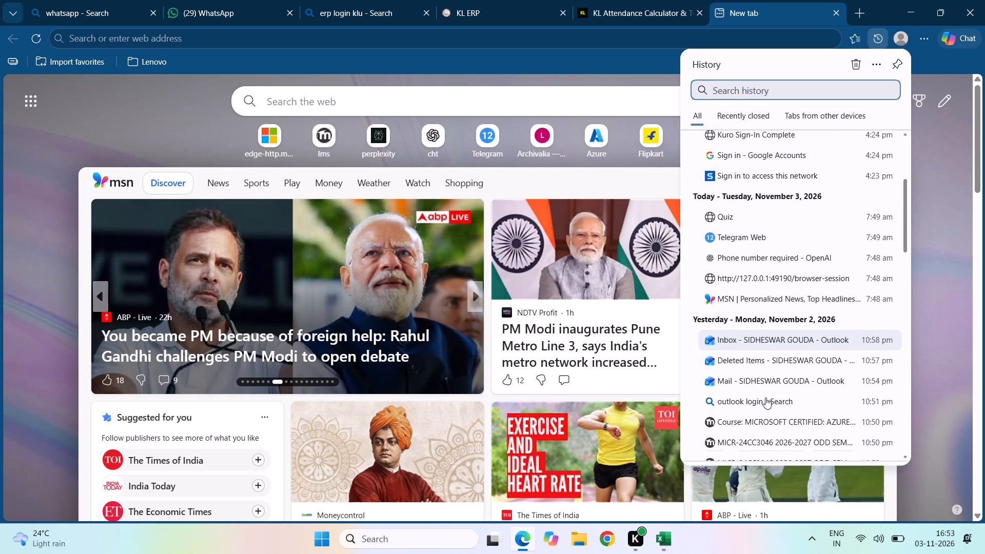
scroll(765, 398, down, 2)
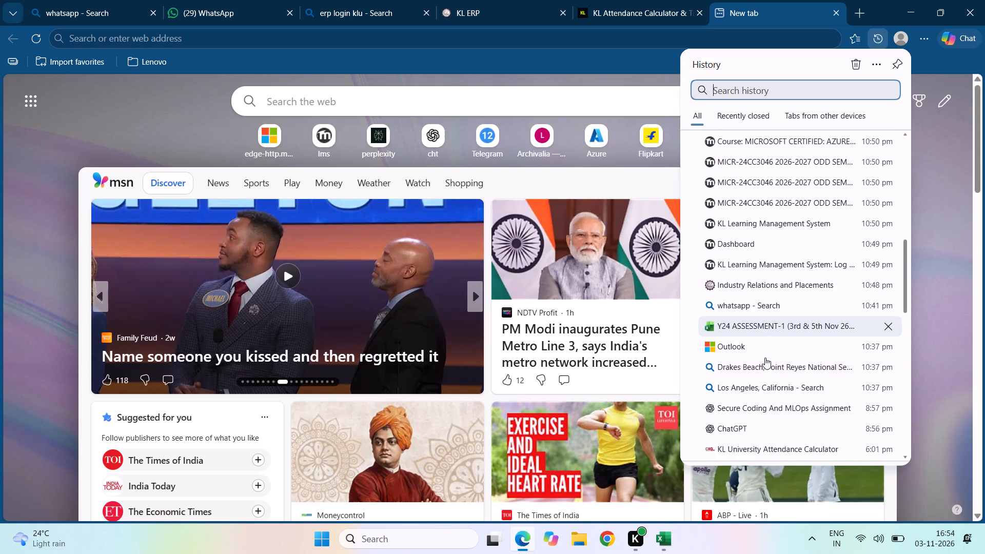
scroll(765, 358, down, 2)
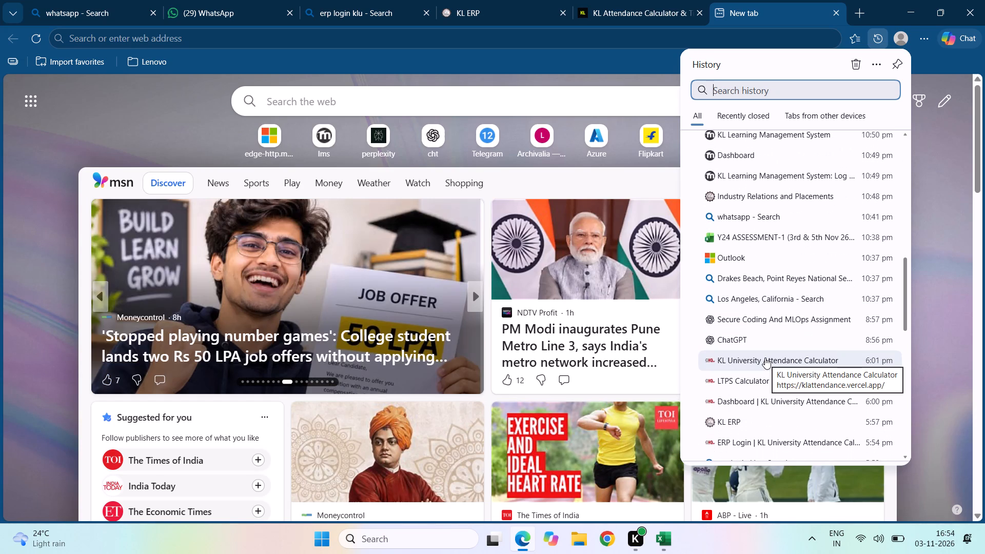
click(765, 358)
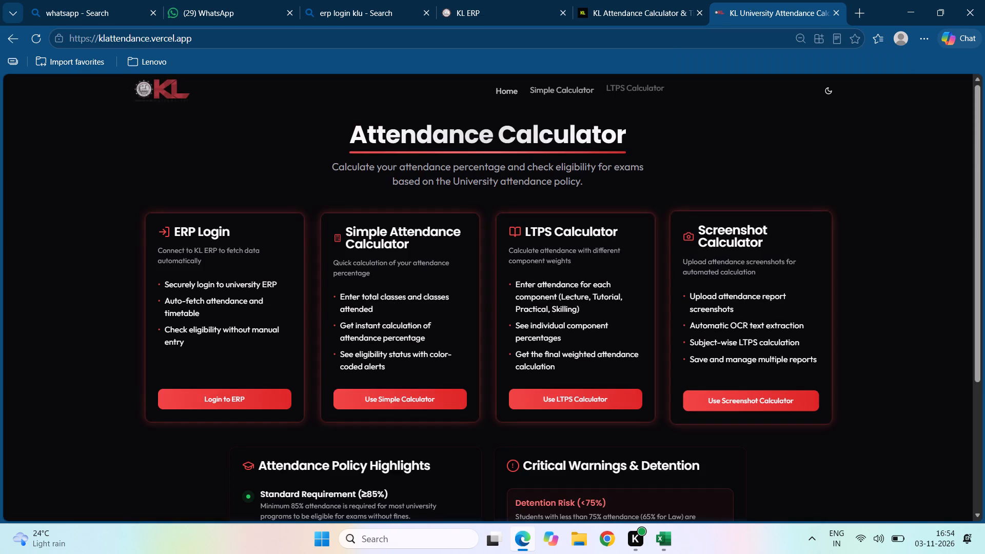
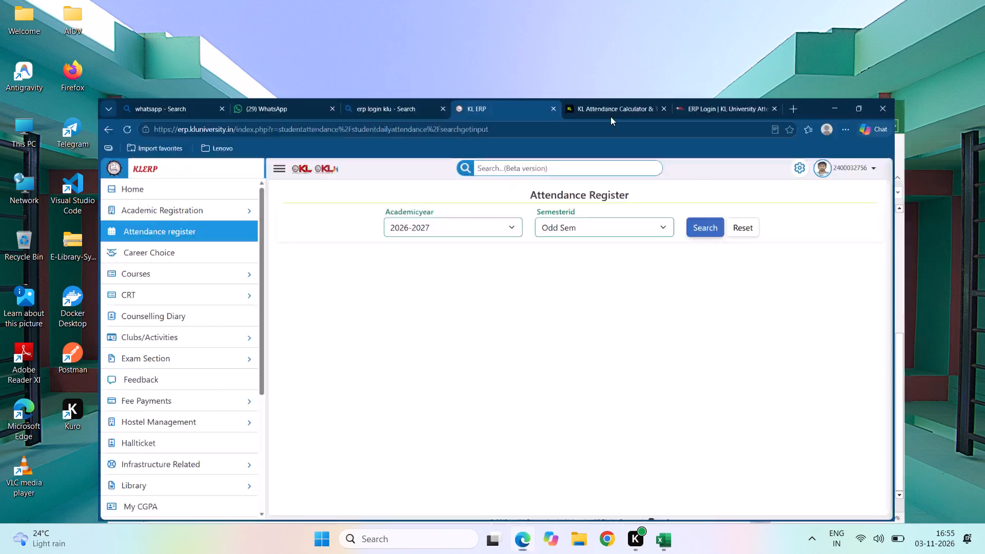
Switch to the Y24_INTEL_INNOVATION workbook in Excel.
click(665, 535)
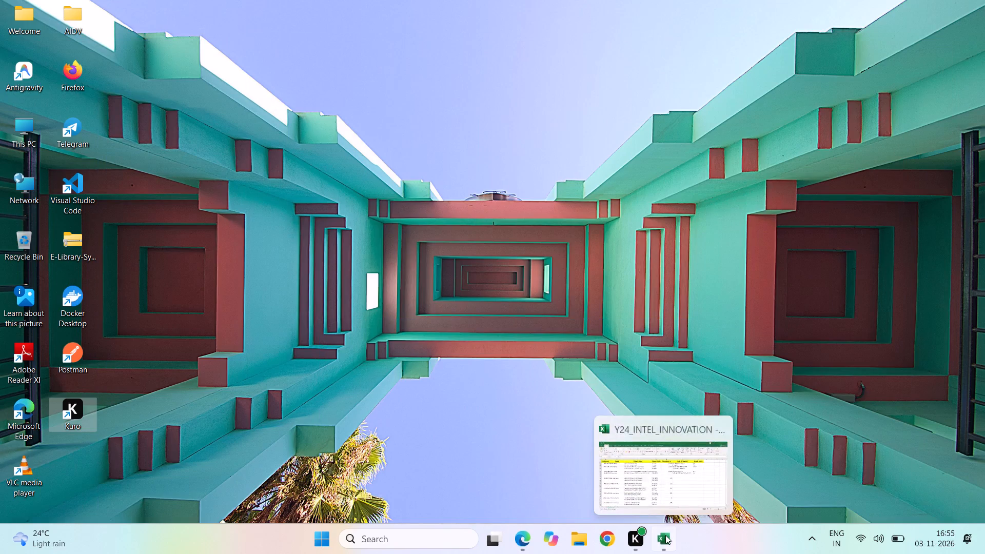
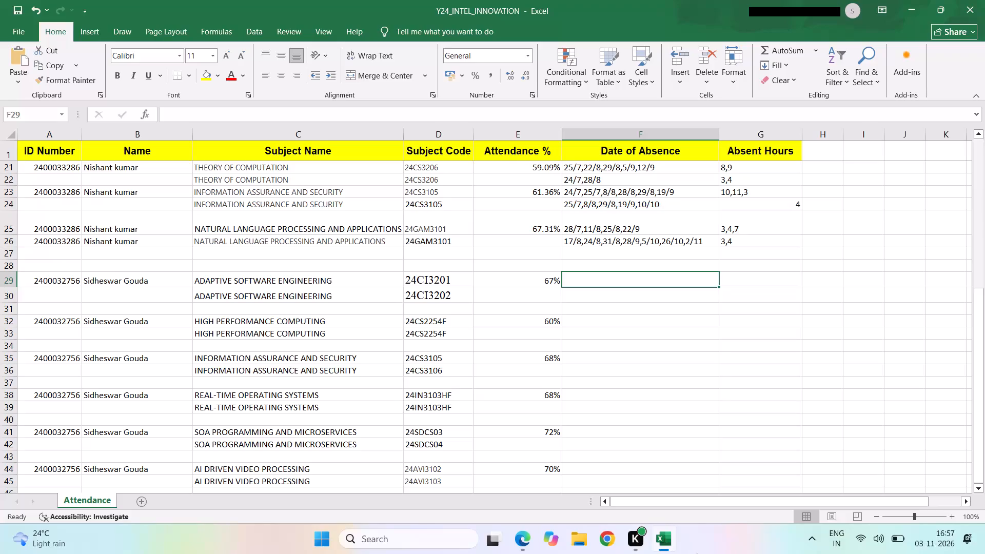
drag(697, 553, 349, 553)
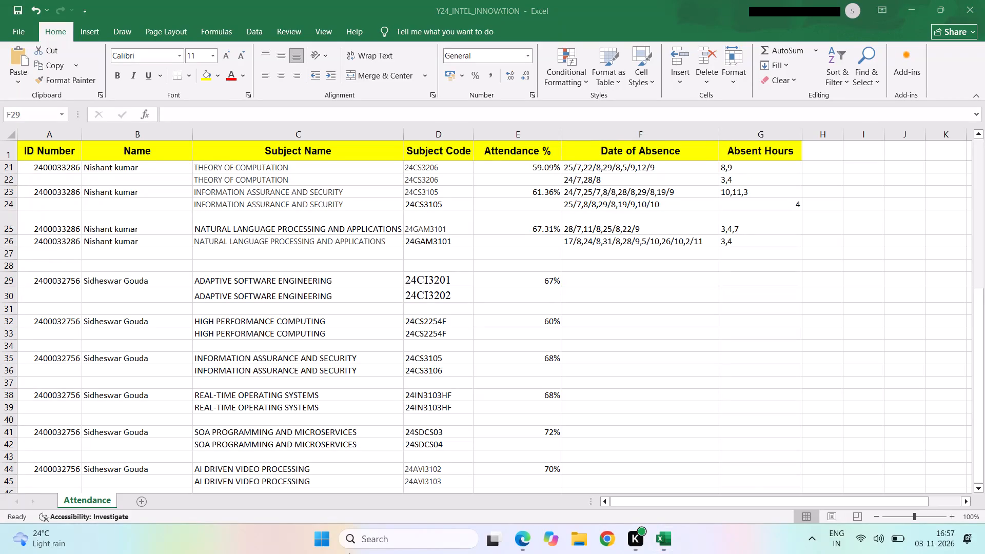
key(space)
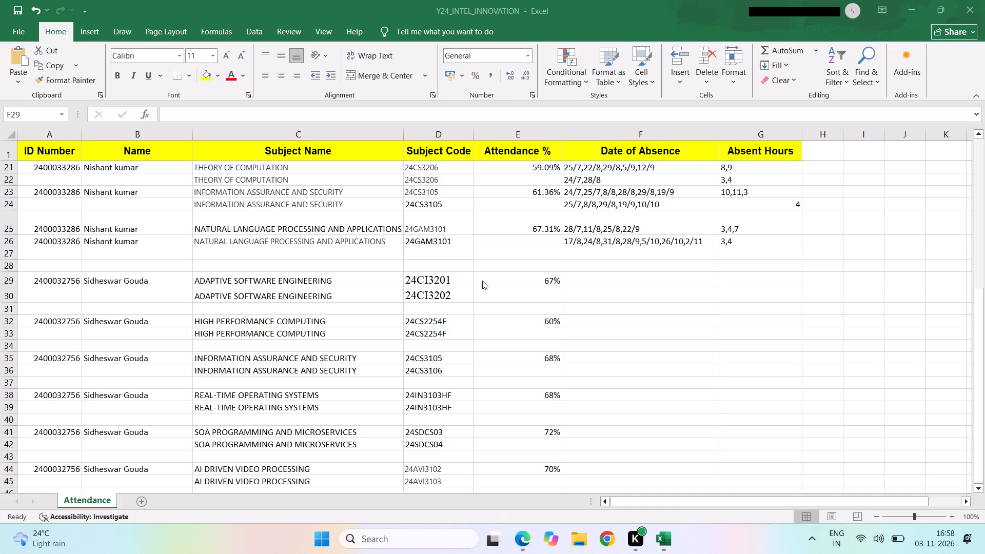
Select the Date of Absence cell in row 29, the first ADAPTIVE SOFTWARE ENGINEERING row.
click(604, 278)
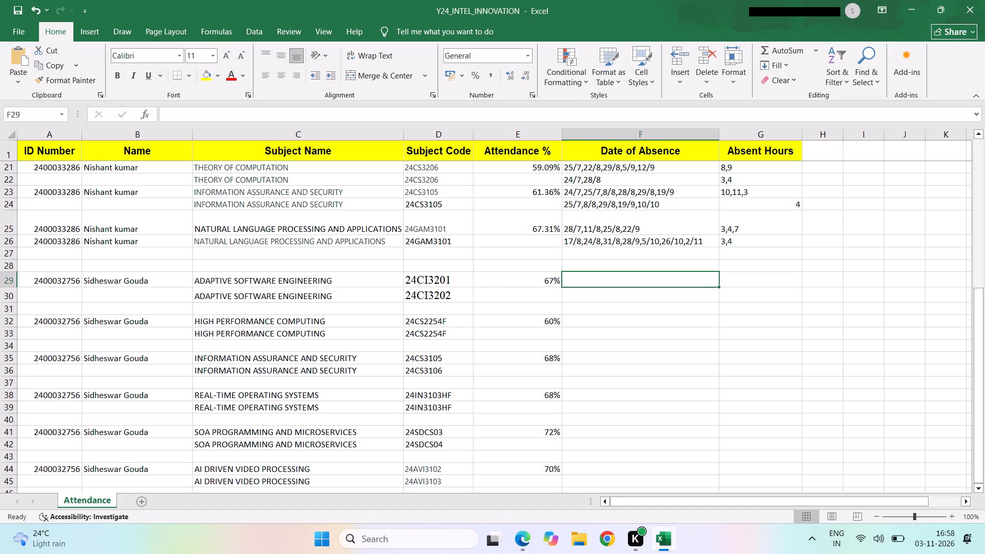
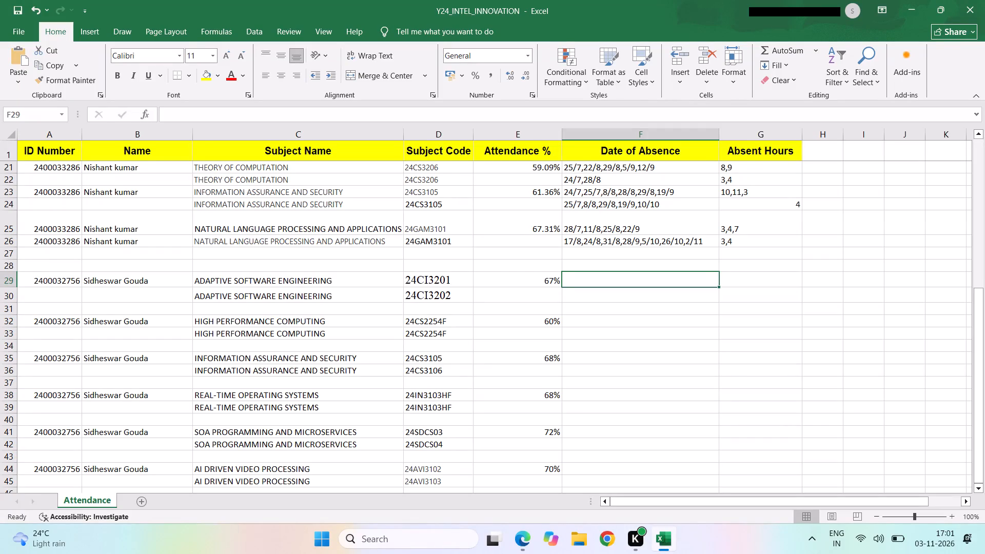
Clear the Subject Code in row 42, the second SOA PROGRAMMING AND MICROSERVICES row, and select the code 24SDCS03 in row 41.
scroll(457, 327, down, 1)
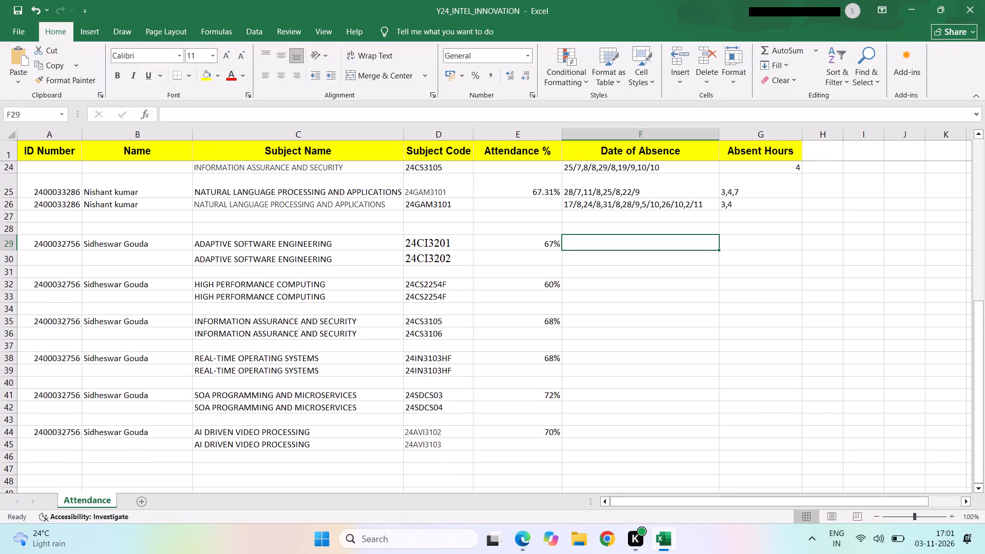
click(447, 409)
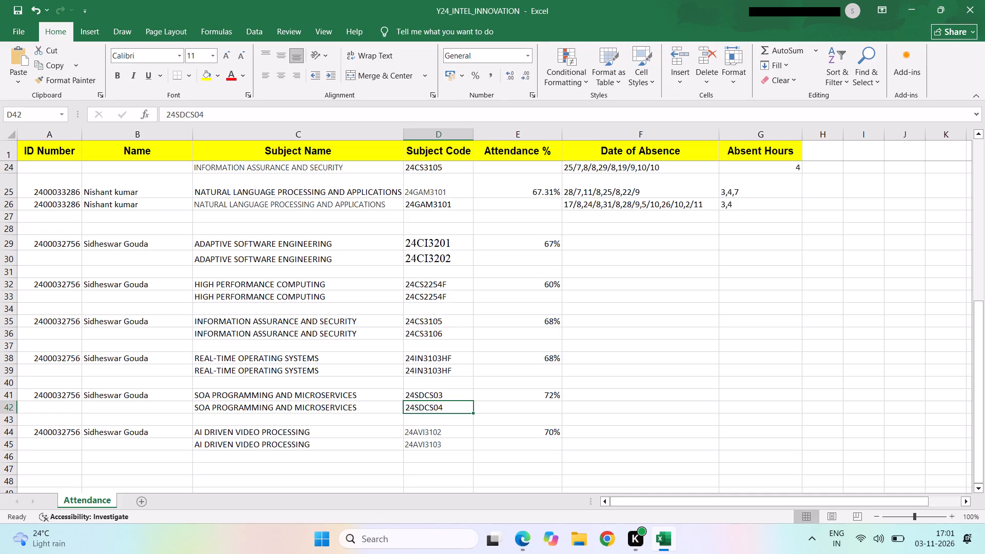
click(447, 409)
key(BackSpace)
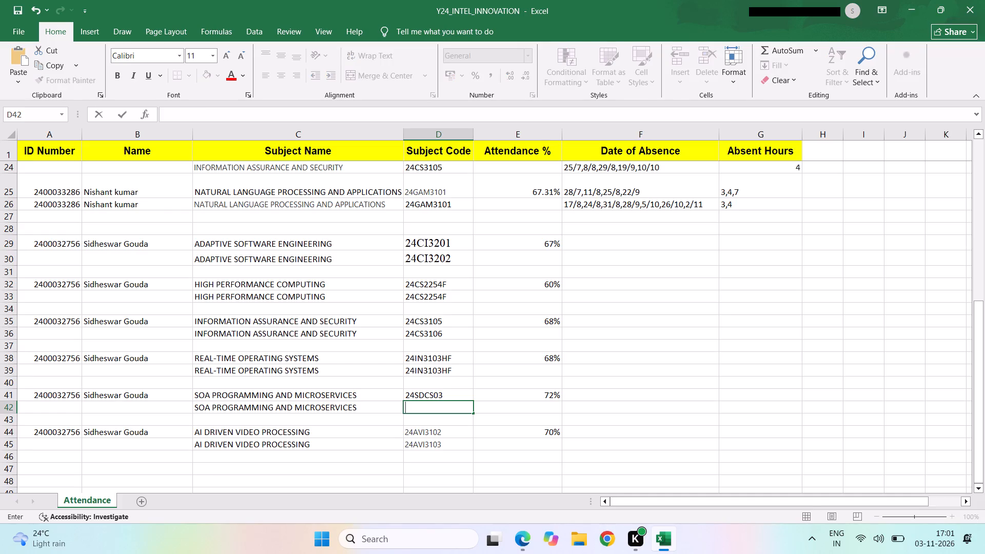
drag(447, 393, 442, 395)
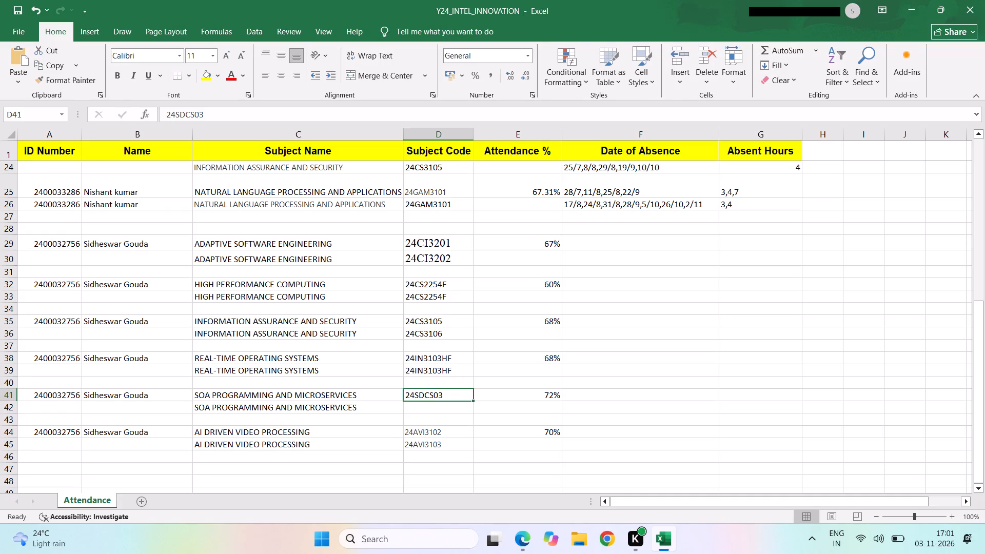
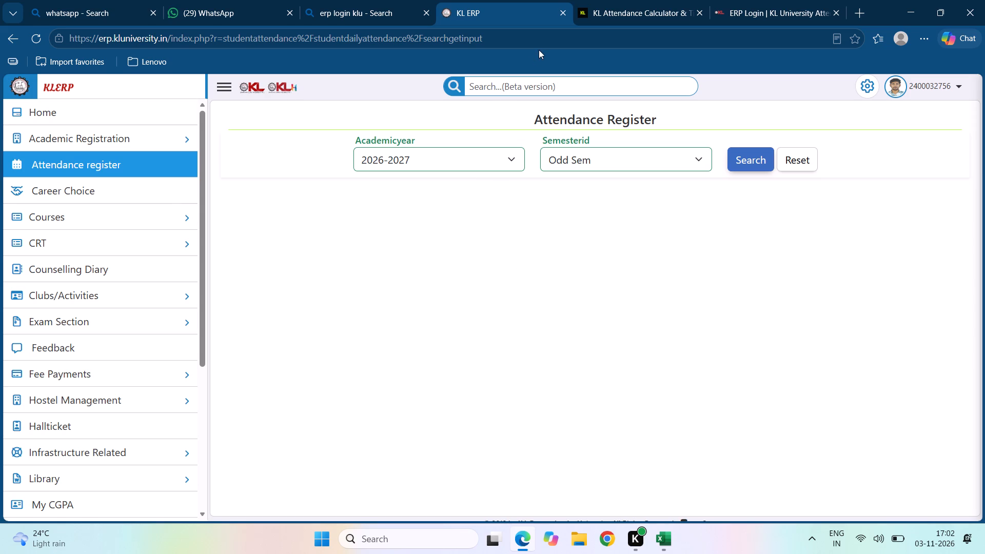
Try to retrieve the KL ERP attendance register for academic year 2026-2027, Odd Sem, and glance back at the Excel attendance sheet.
click(745, 160)
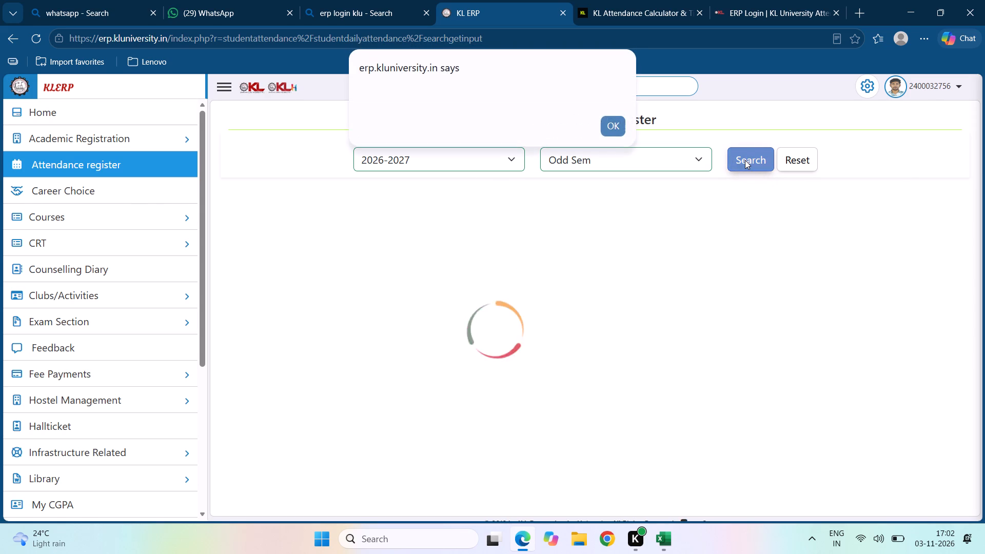
click(618, 126)
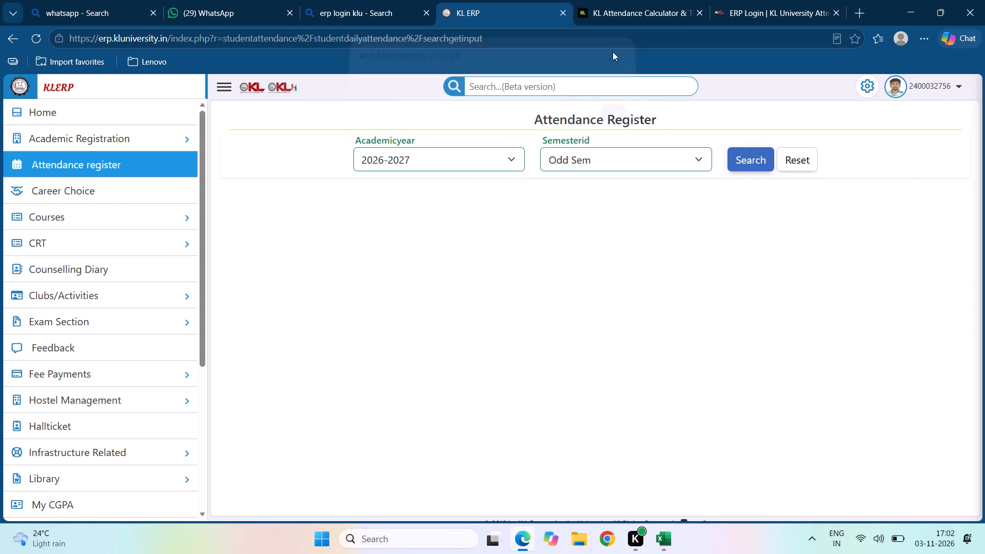
key(alt+Tab)
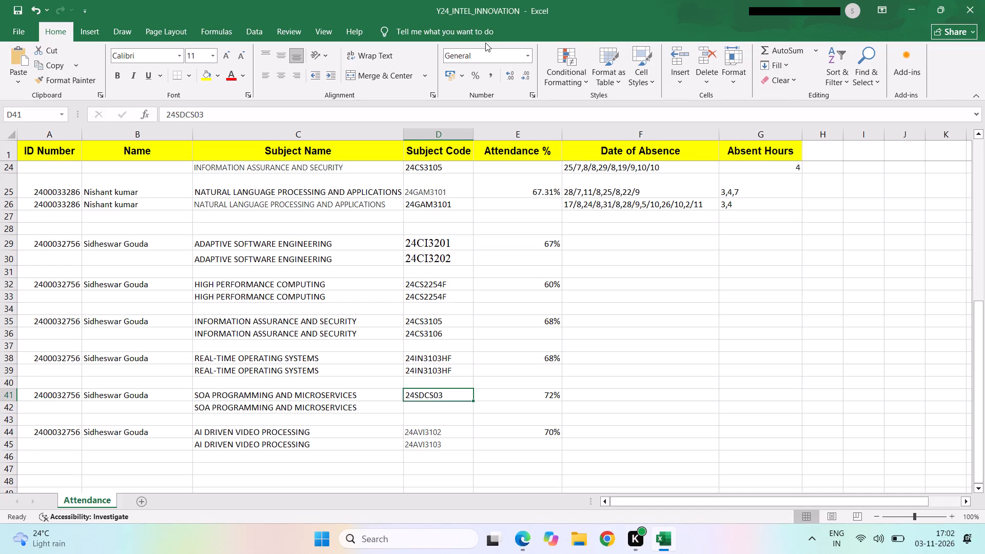
key(alt+Tab)
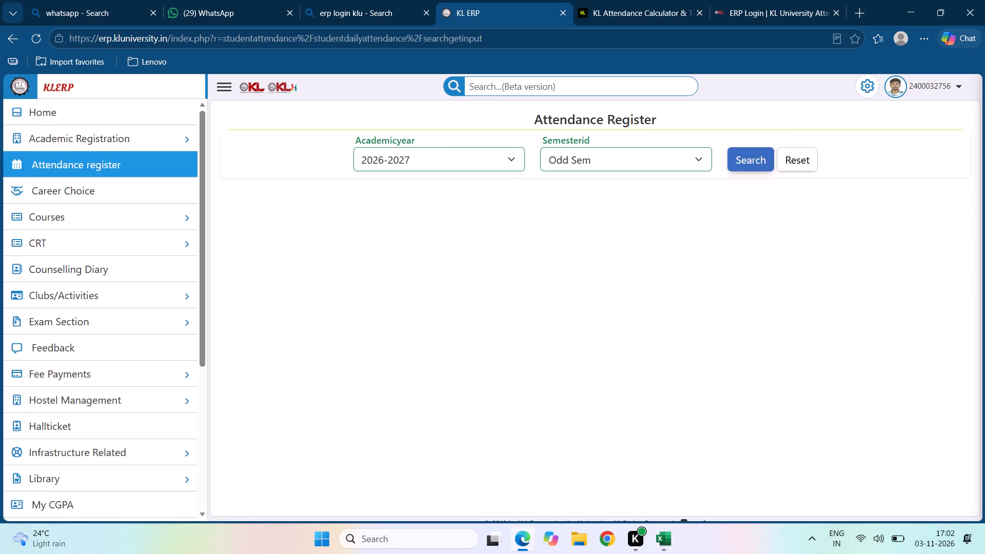
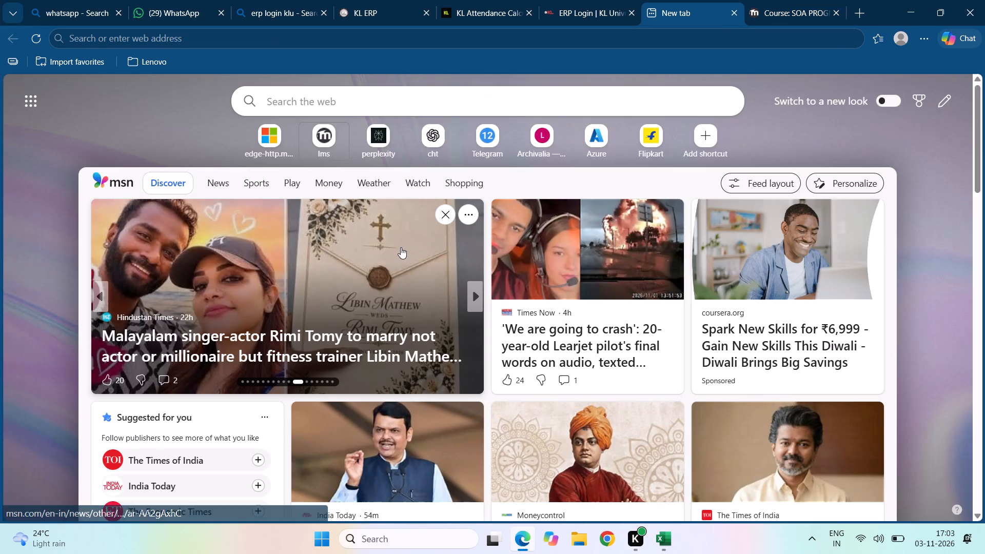
Copy subject code 24SDCS03 into the second SOA Programming and Microservices row of the Excel attendance sheet.
key(alt+Tab)
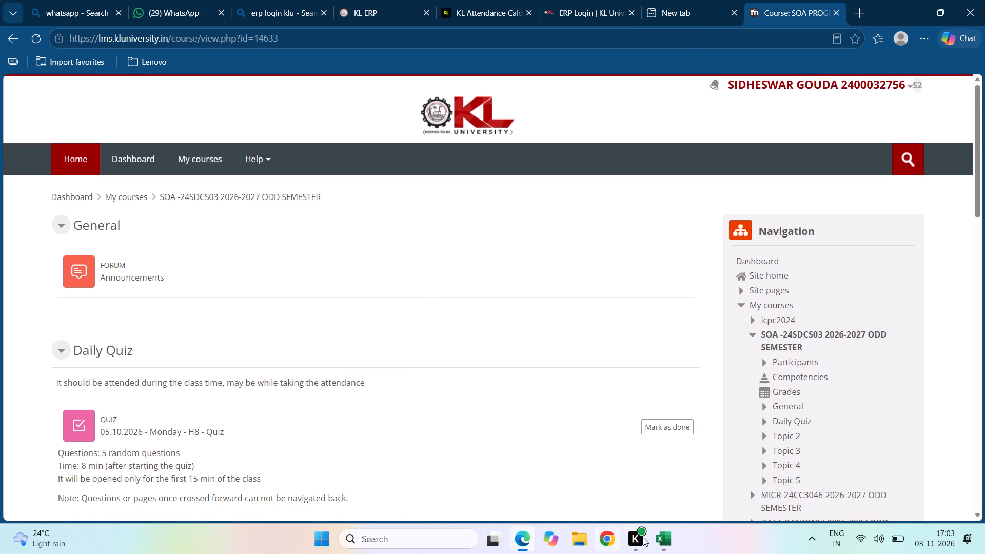
click(659, 538)
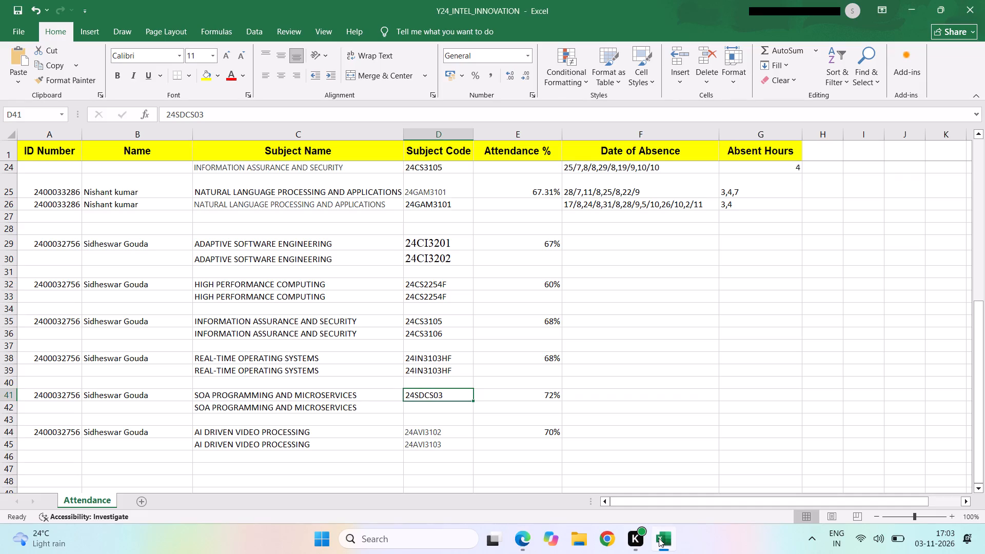
key(alt+Tab)
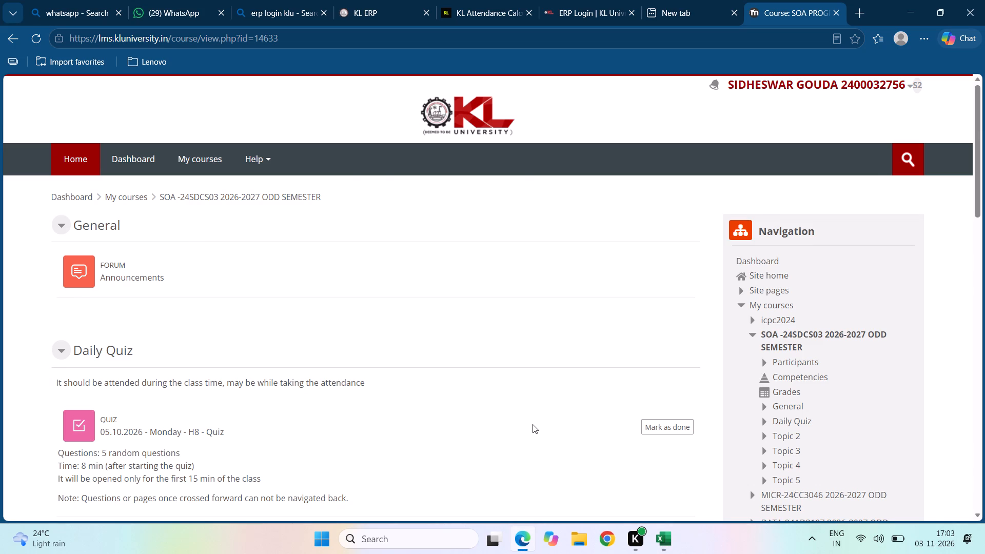
key(alt+Tab)
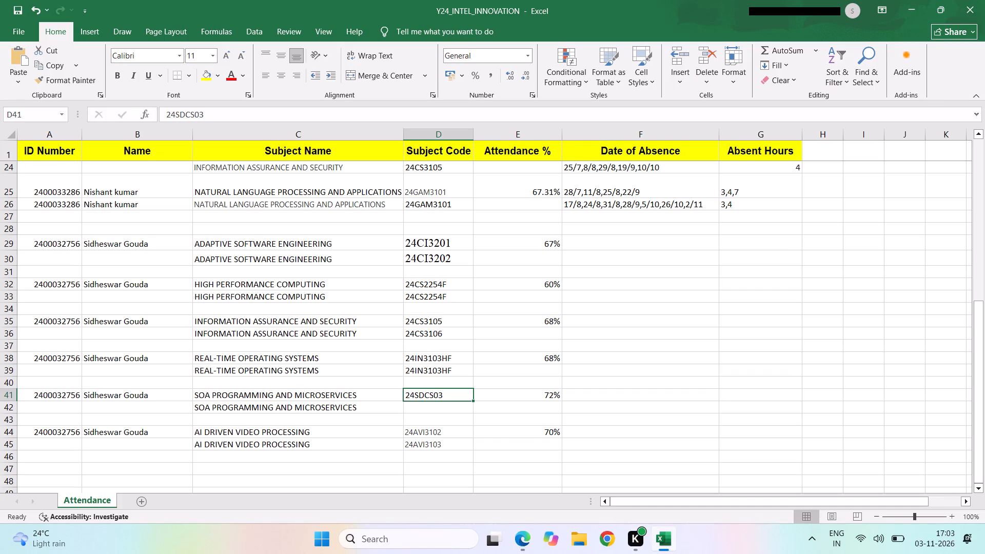
click(437, 410)
click(445, 400)
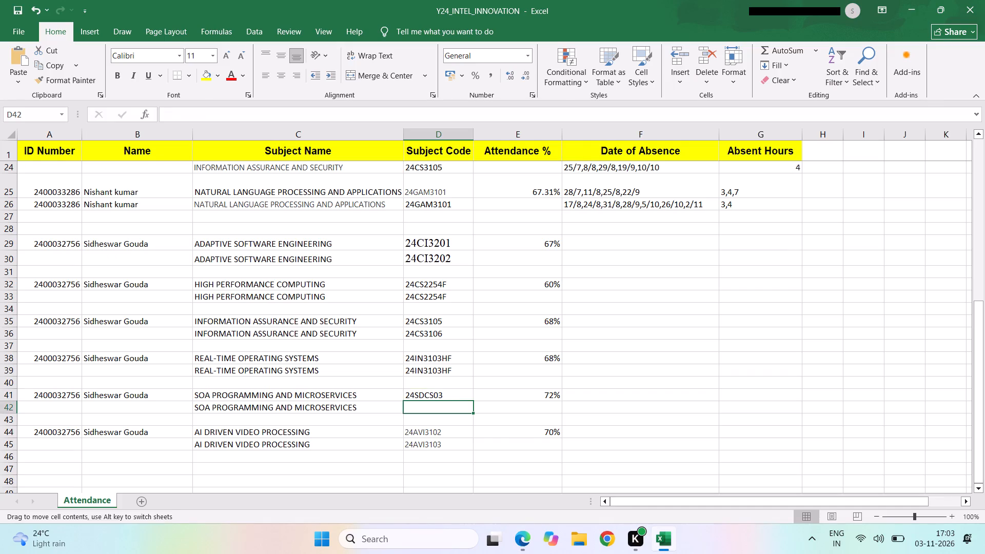
click(444, 394)
key(ctrl+c)
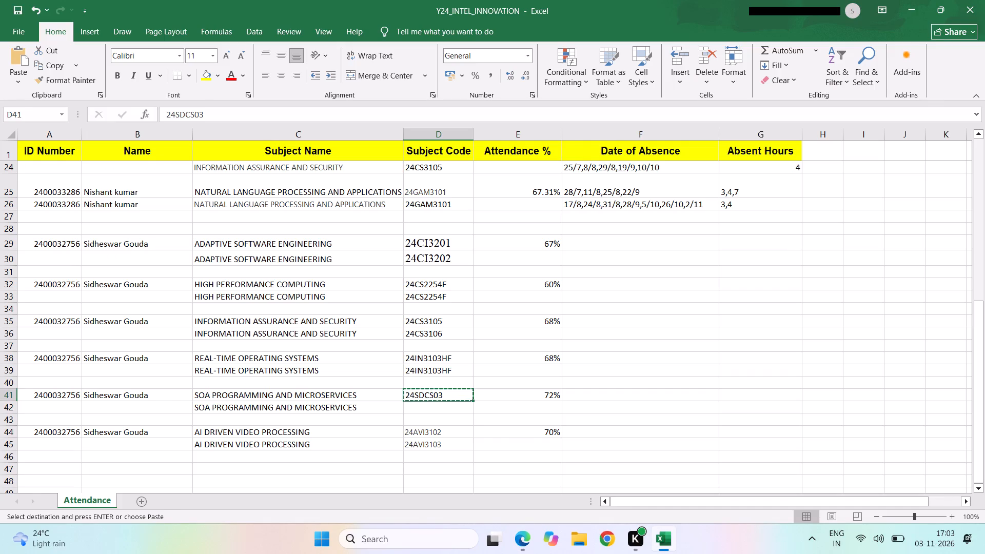
key(Down)
key(Return)
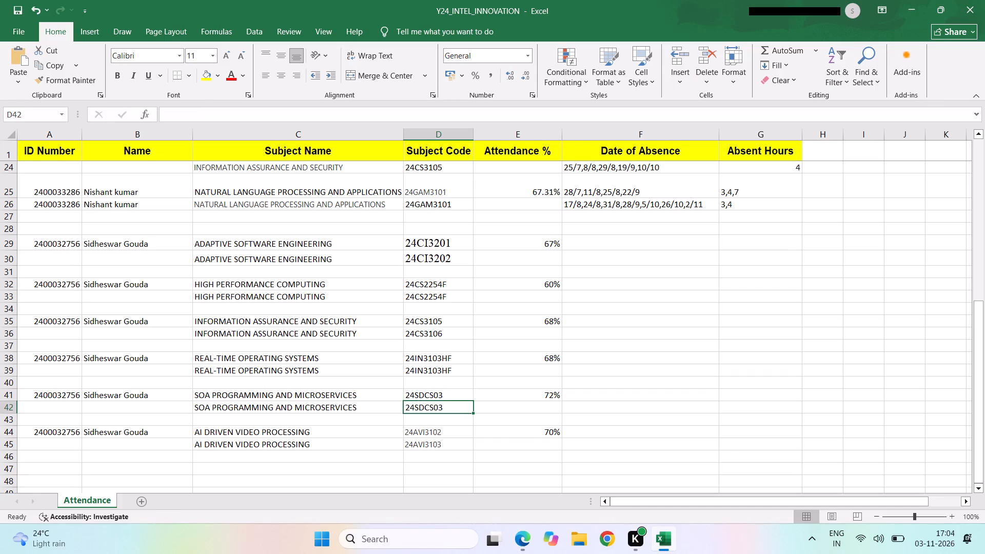
Replace the second AI Driven Video Processing row's subject code with 24AVI3102, checking the code against the LMS course list.
click(450, 448)
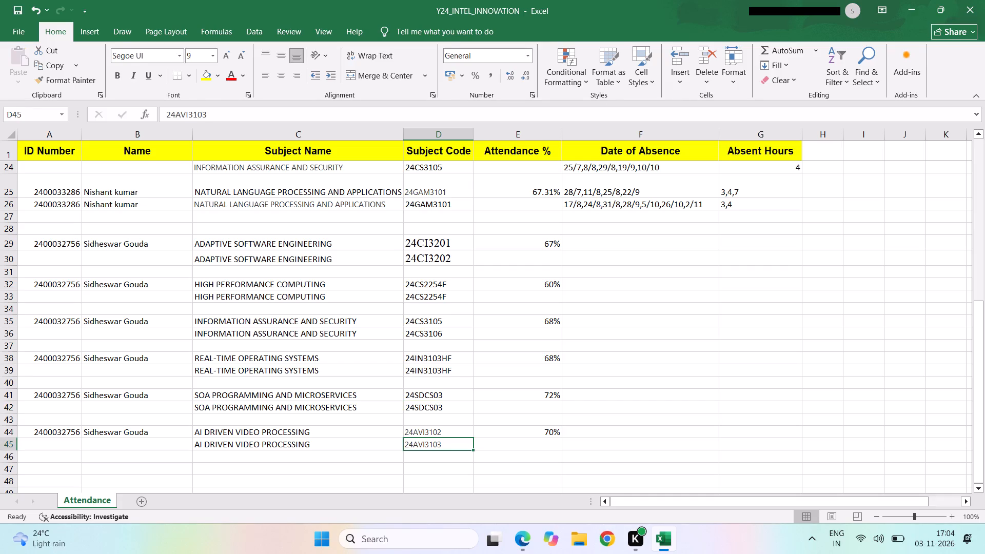
key(BackSpace)
click(445, 430)
key(alt+Tab)
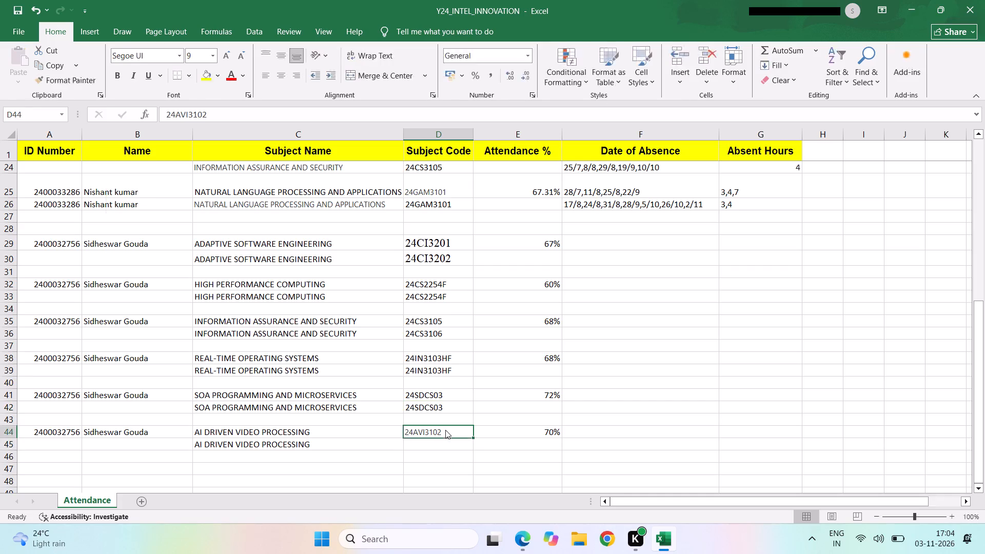
scroll(838, 397, down, 2)
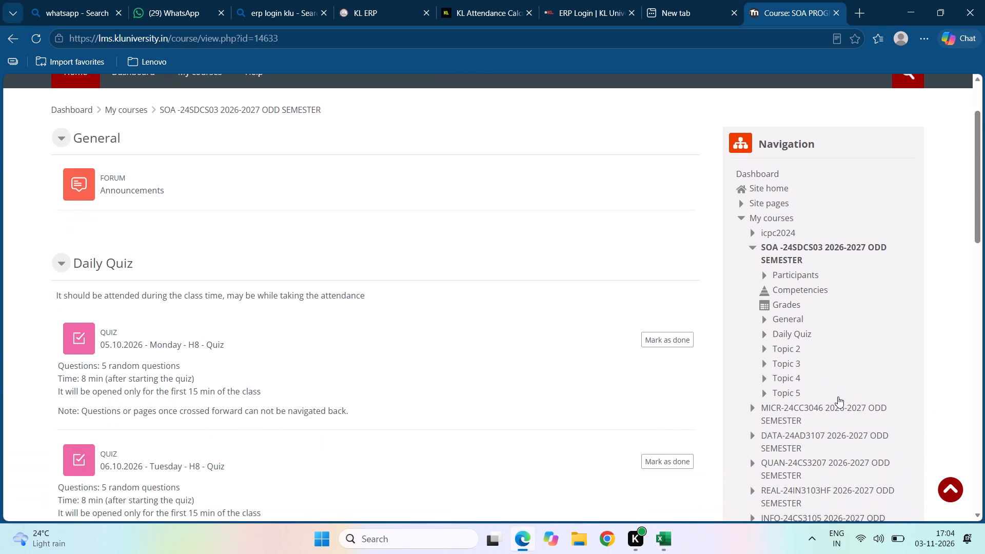
scroll(838, 397, down, 2)
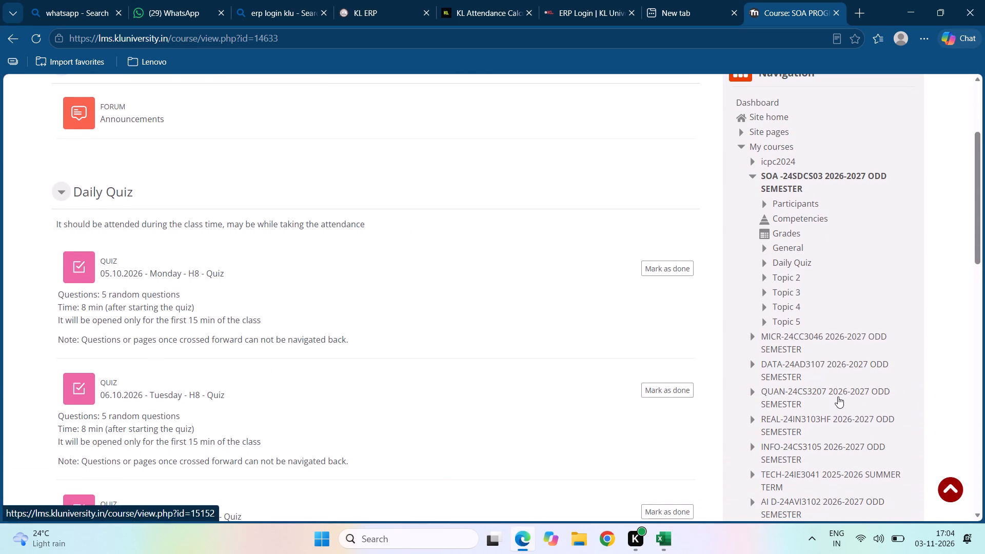
scroll(833, 377, down, 1)
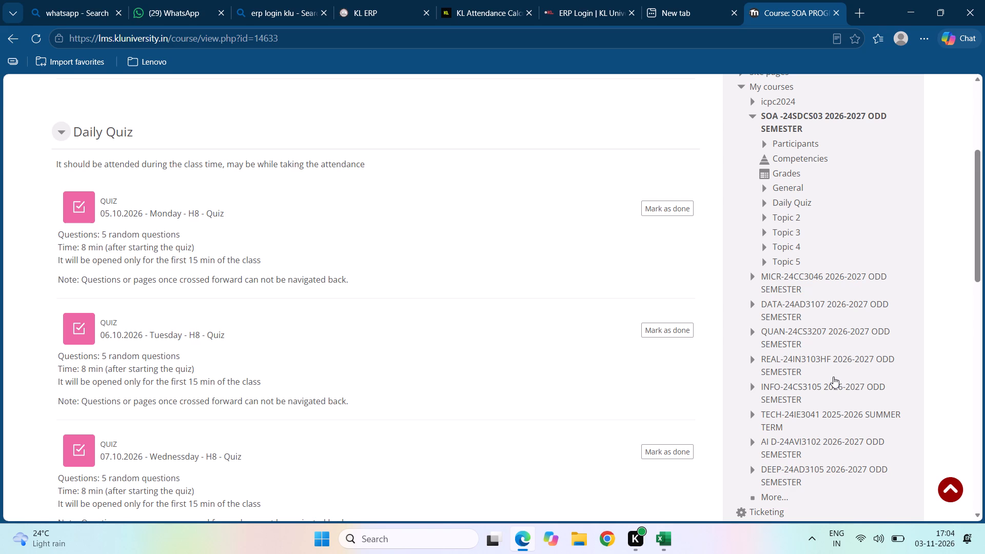
key(alt+Tab)
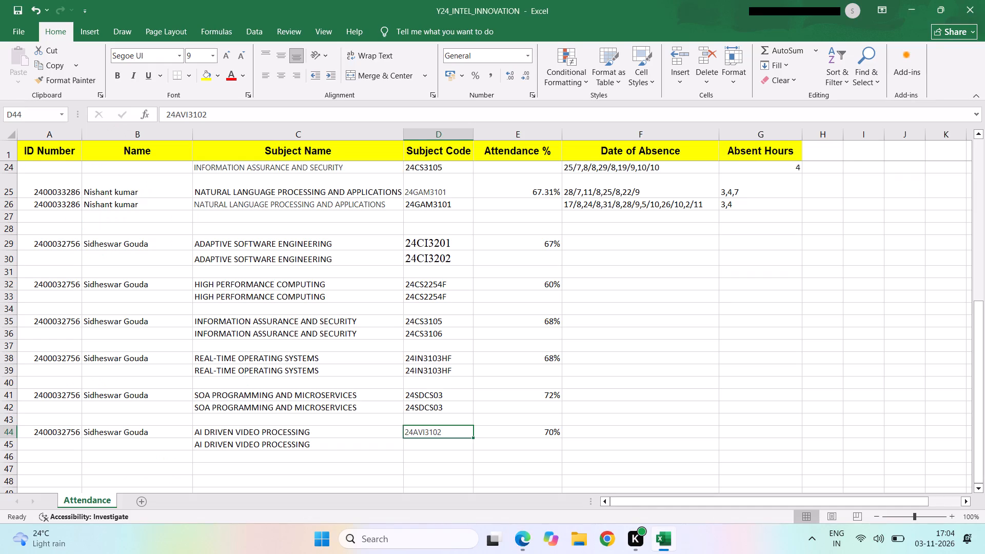
key(alt+Tab)
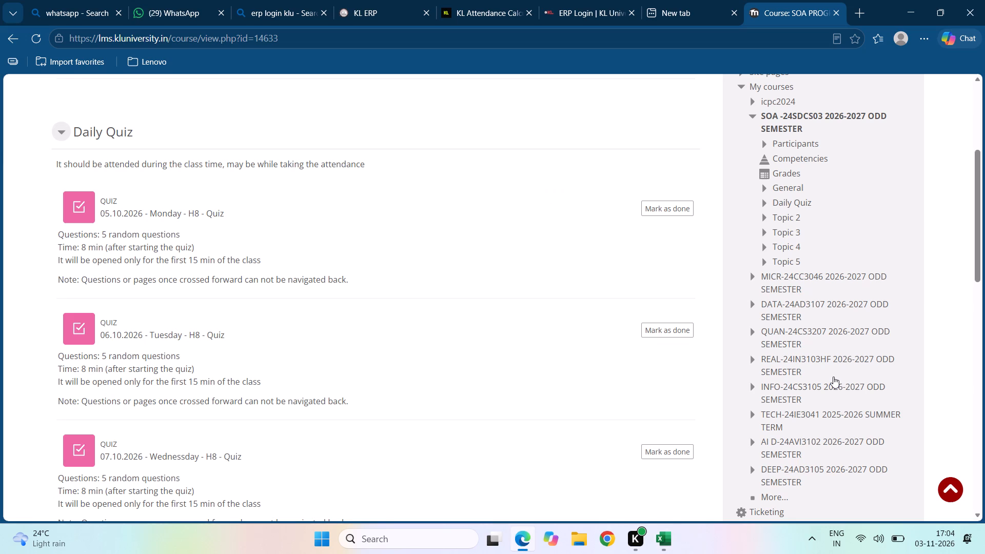
key(alt+Tab)
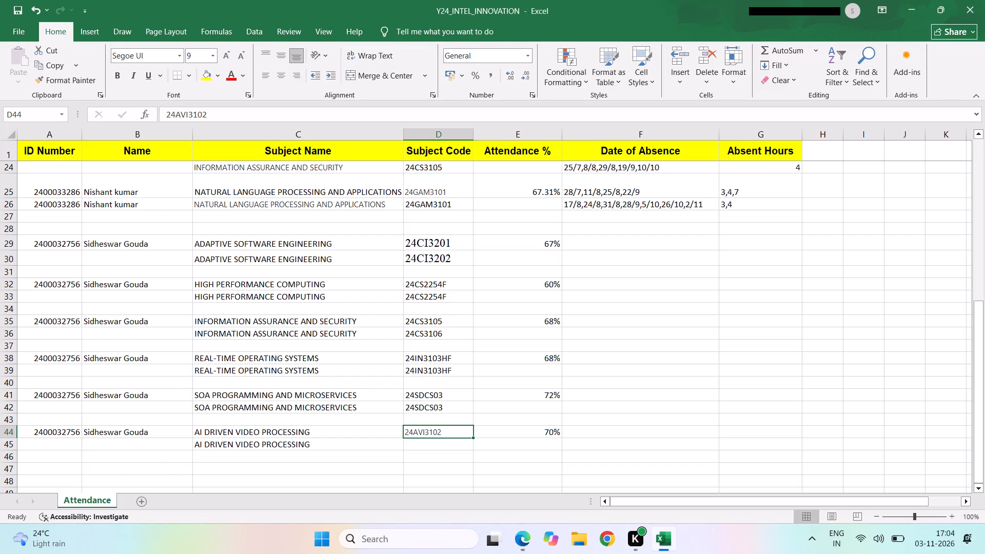
key(ctrl+c)
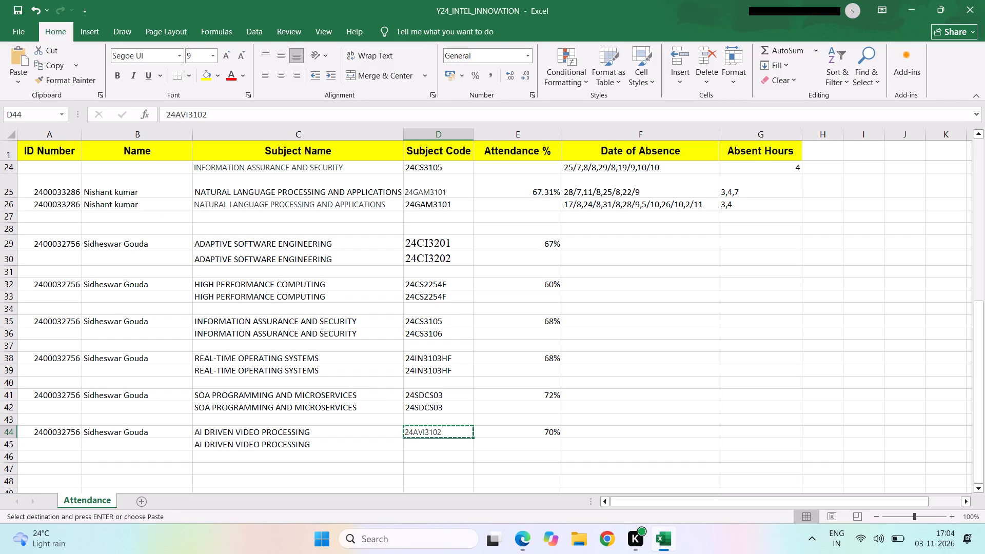
key(Down)
key(Return)
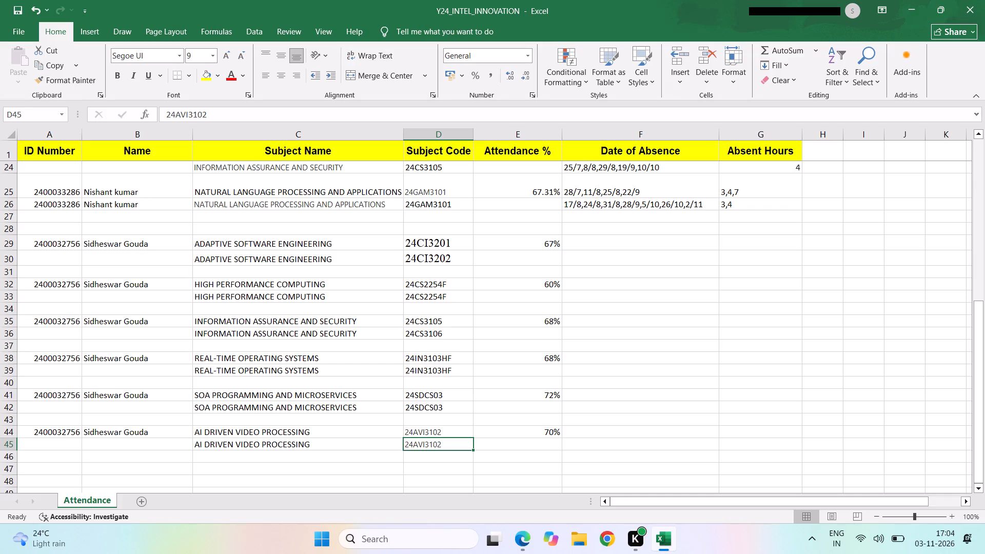
Replace the subject code in the second Information Assurance and Security row, D36, with a copy of 24CS3105.
scroll(447, 384, up, 1)
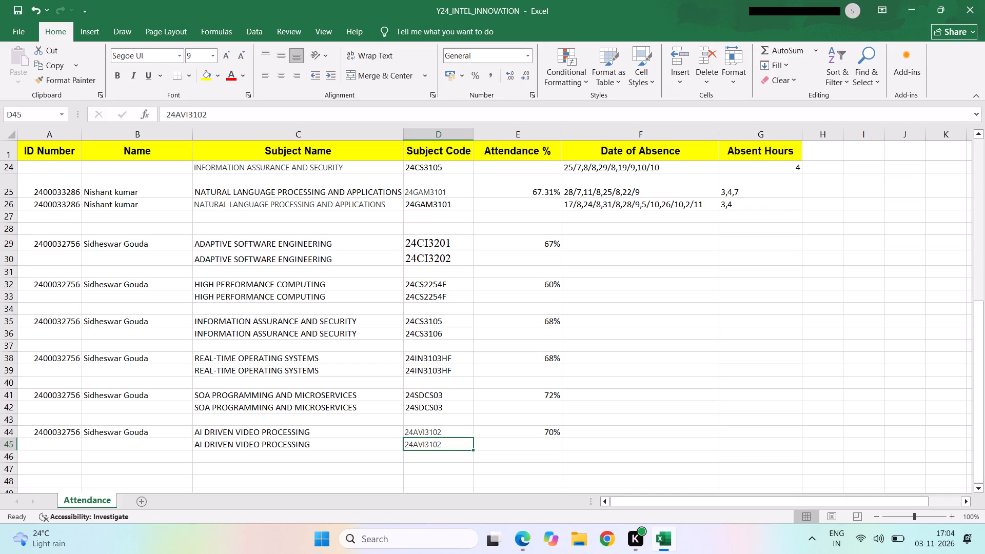
click(444, 332)
key(BackSpace)
key(alt+Tab)
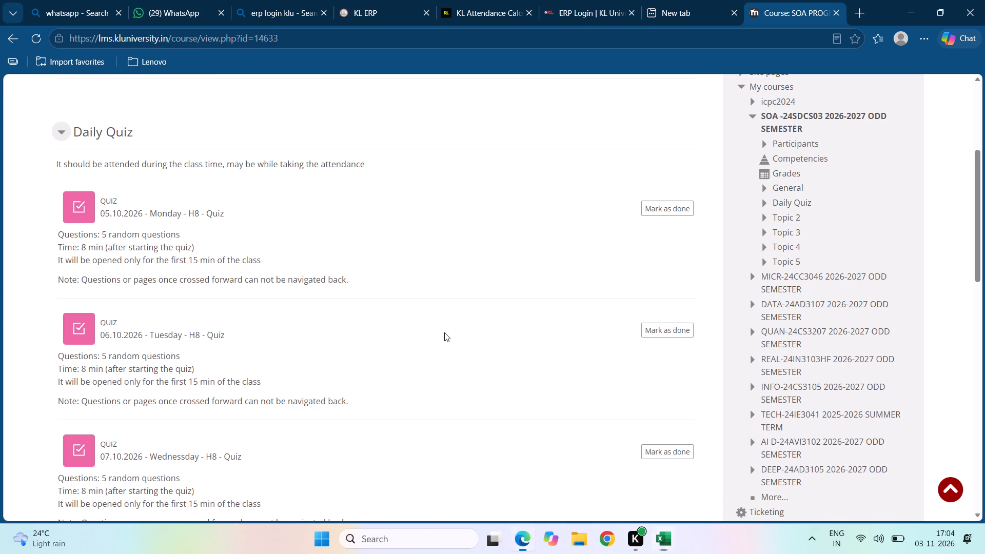
key(alt+Tab)
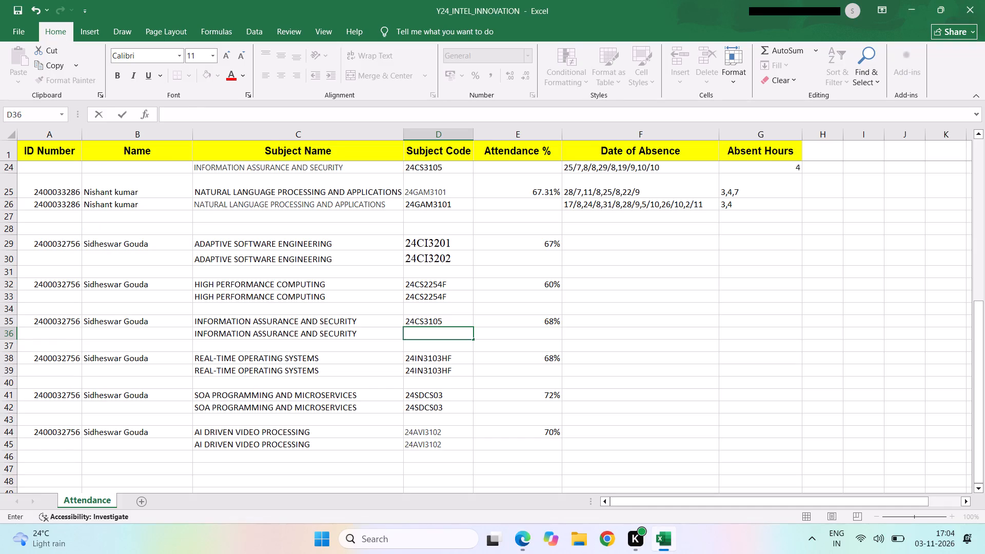
click(431, 319)
key(ctrl+c)
key(Down)
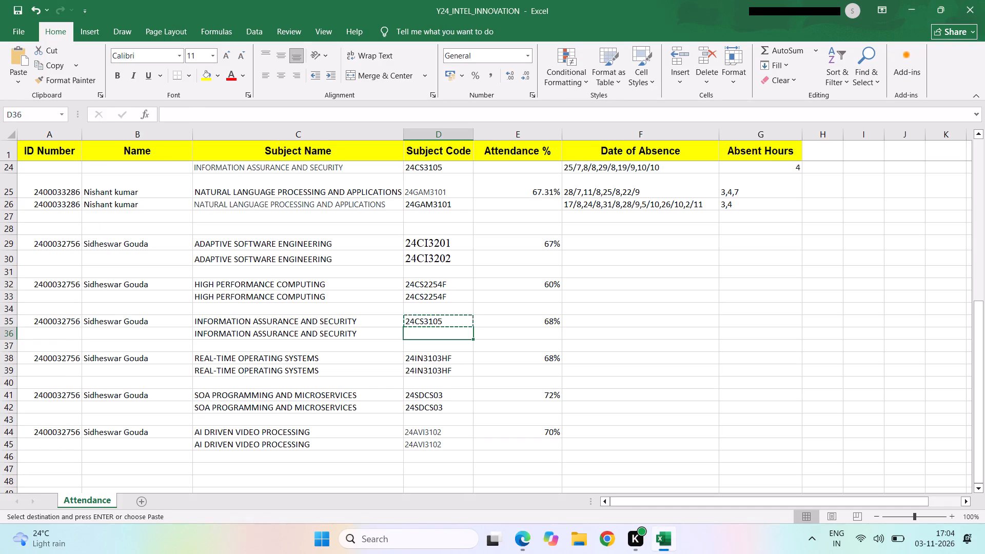
key(Return)
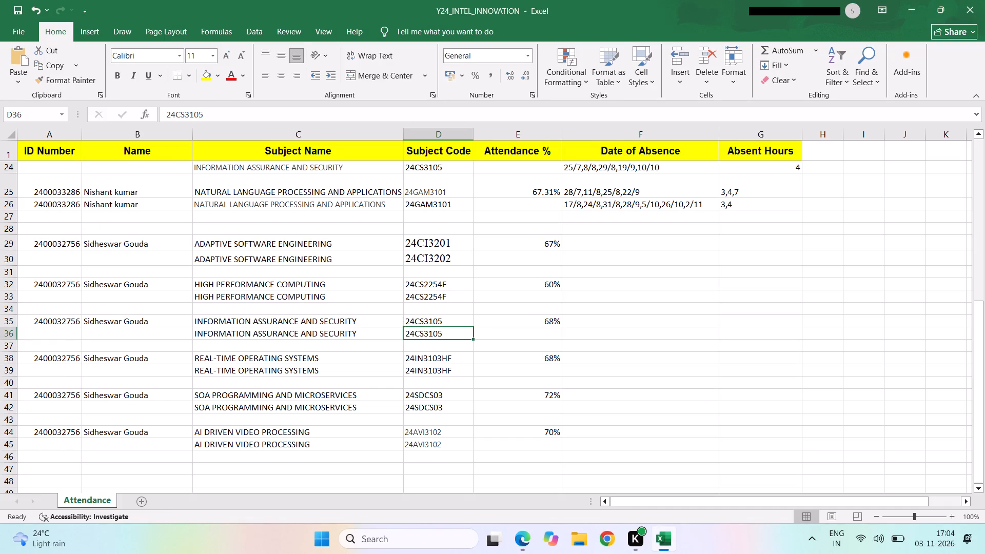
Replace the subject code in the second Adaptive Software Engineering row with a copy of 24CI3201.
click(447, 256)
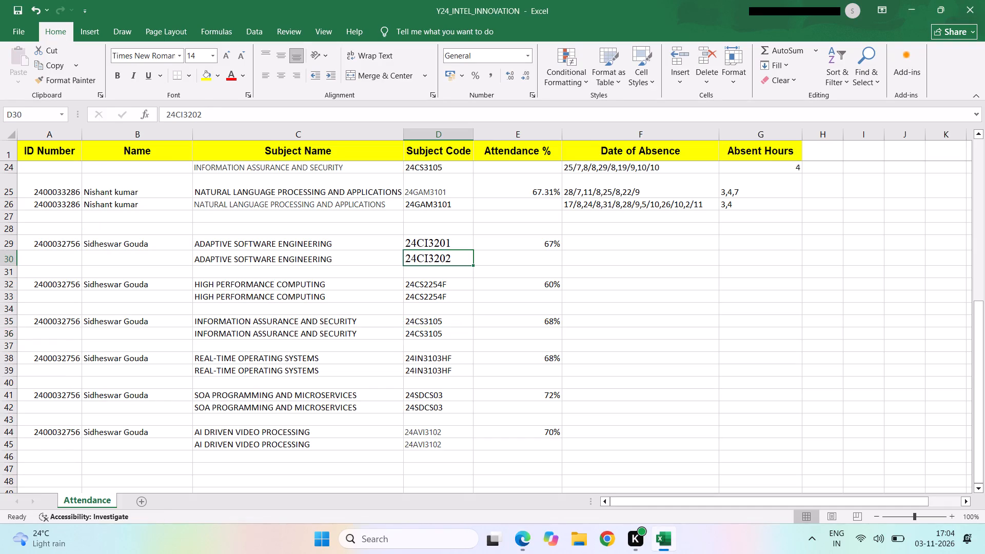
key(BackSpace)
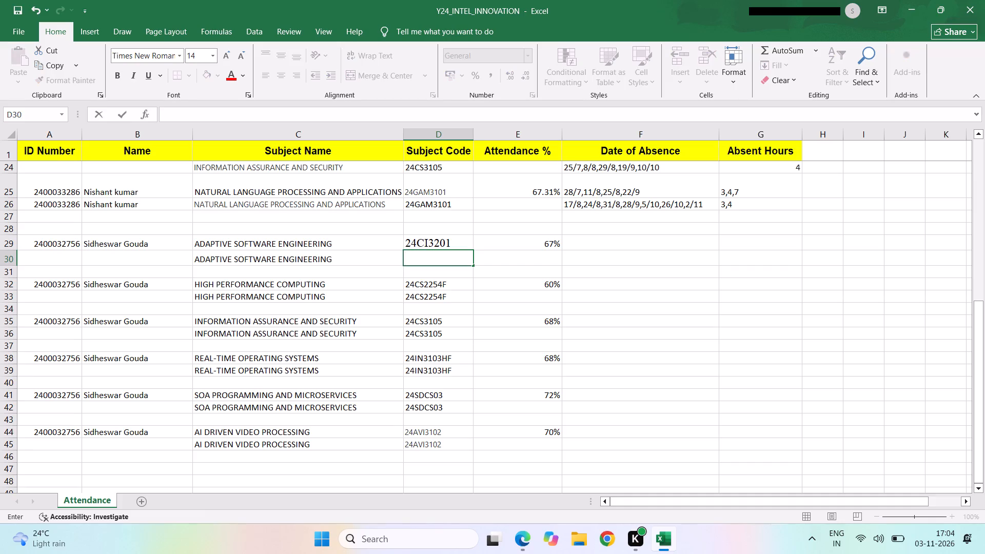
key(Up)
key(ctrl+c)
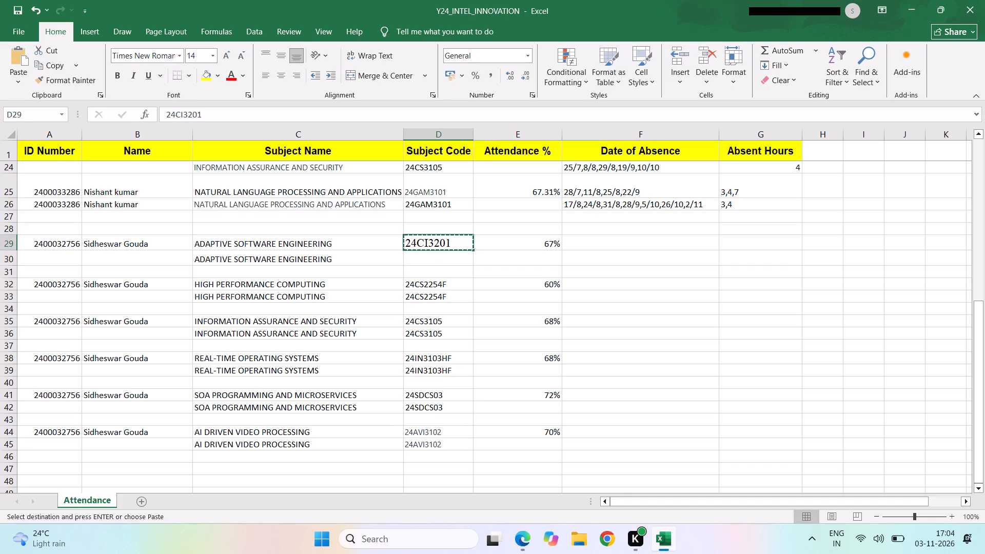
key(Down)
key(Return)
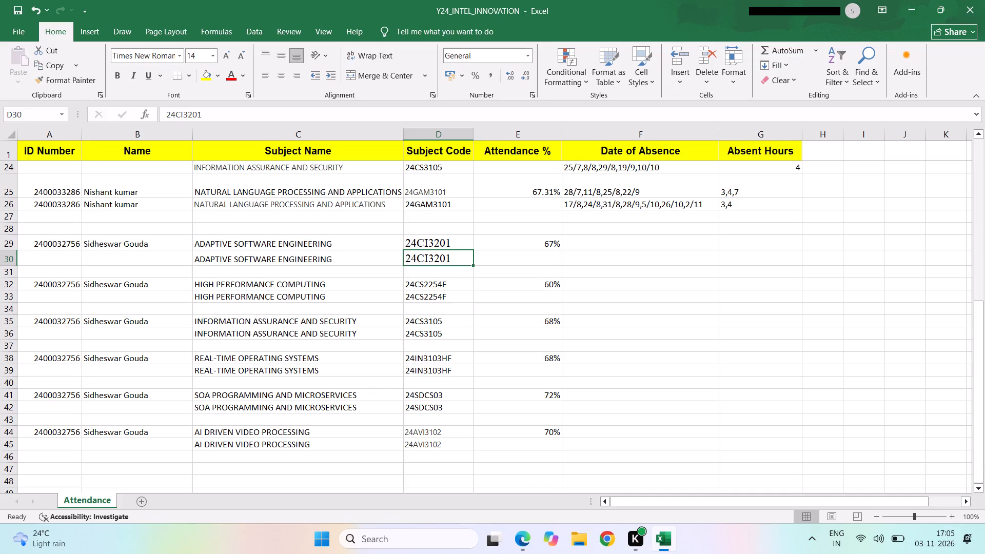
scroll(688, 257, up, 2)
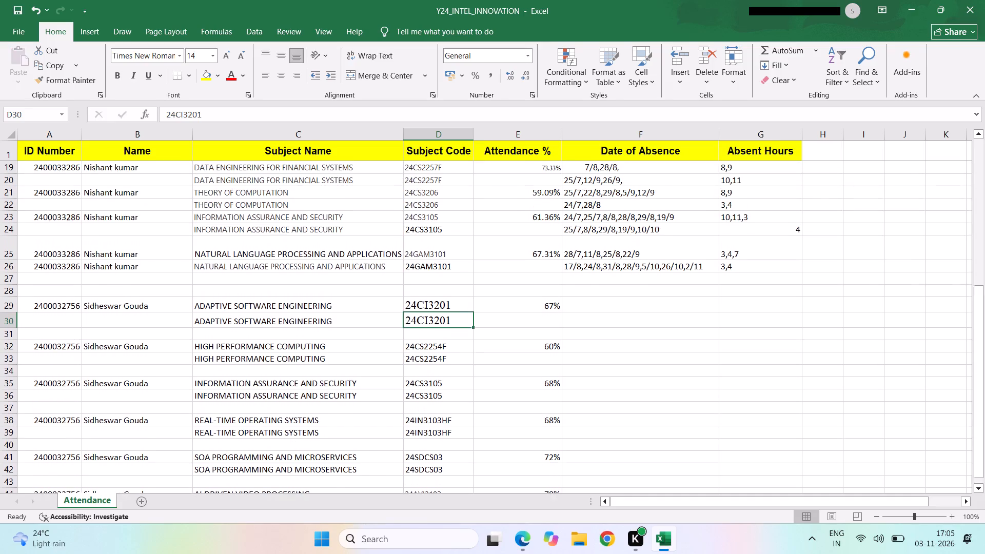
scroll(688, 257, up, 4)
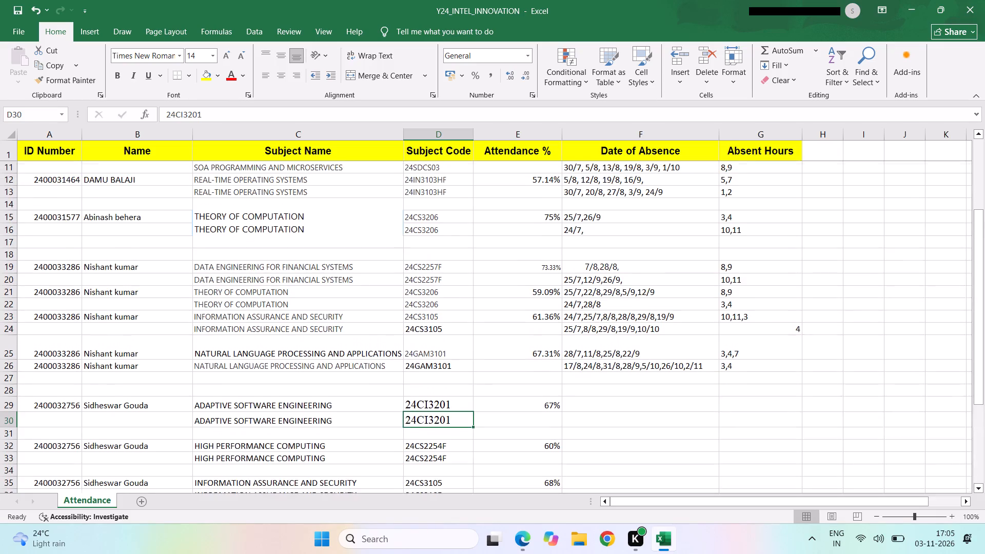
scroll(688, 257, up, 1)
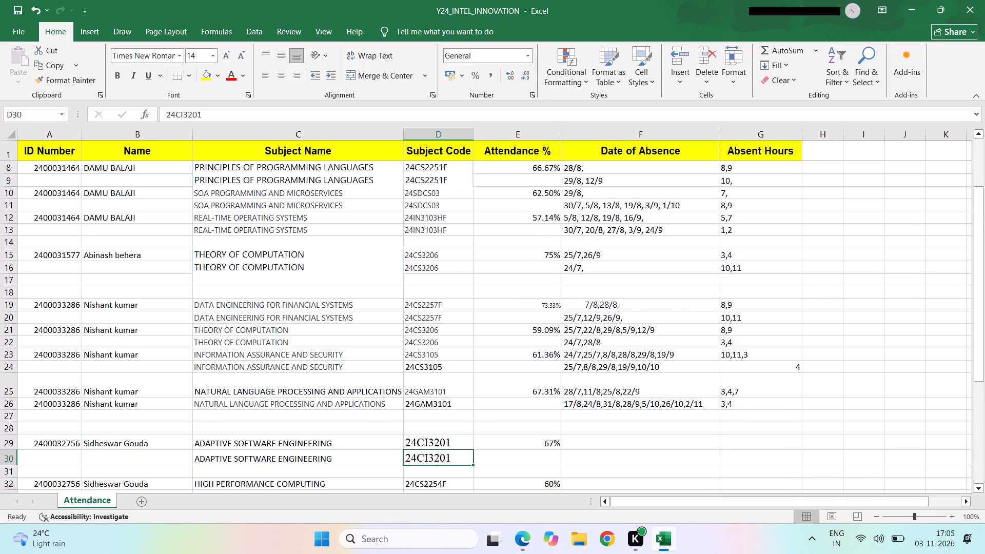